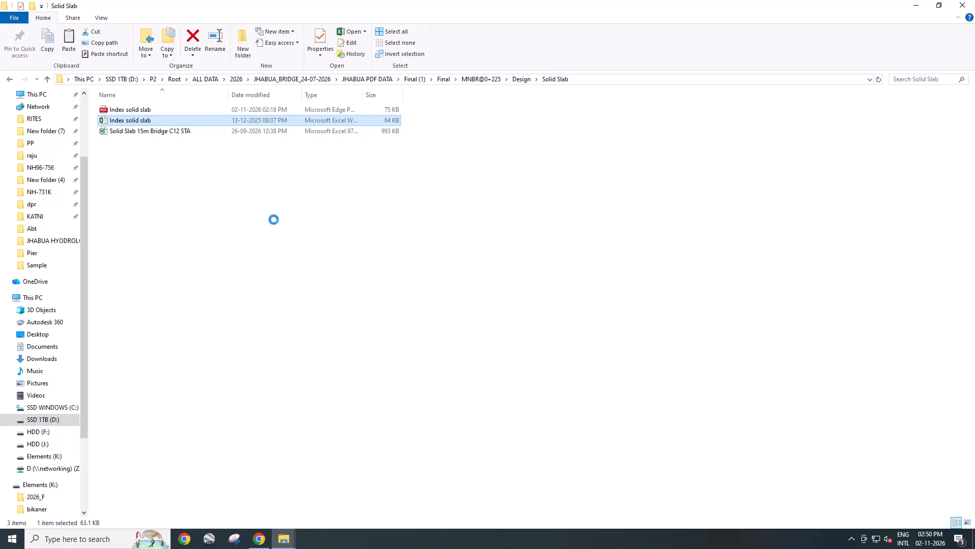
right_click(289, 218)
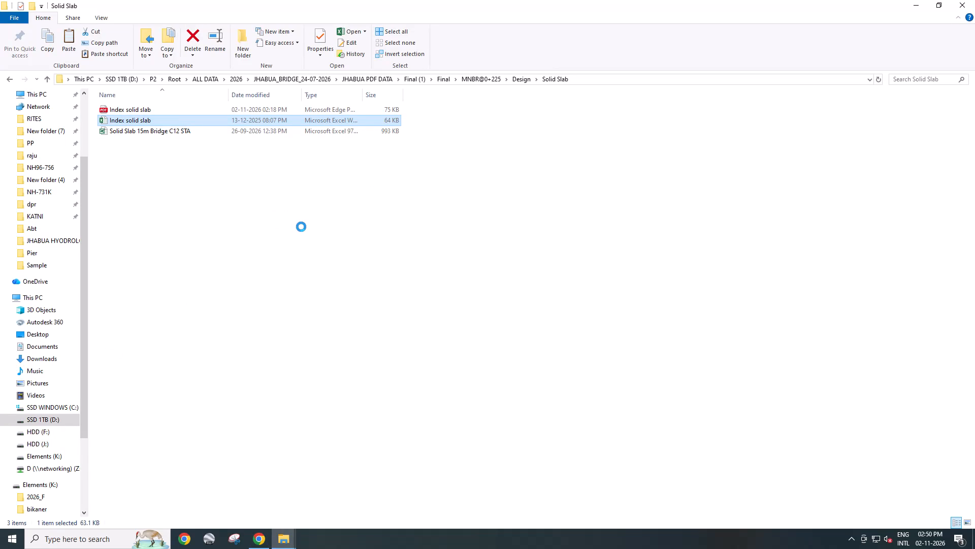
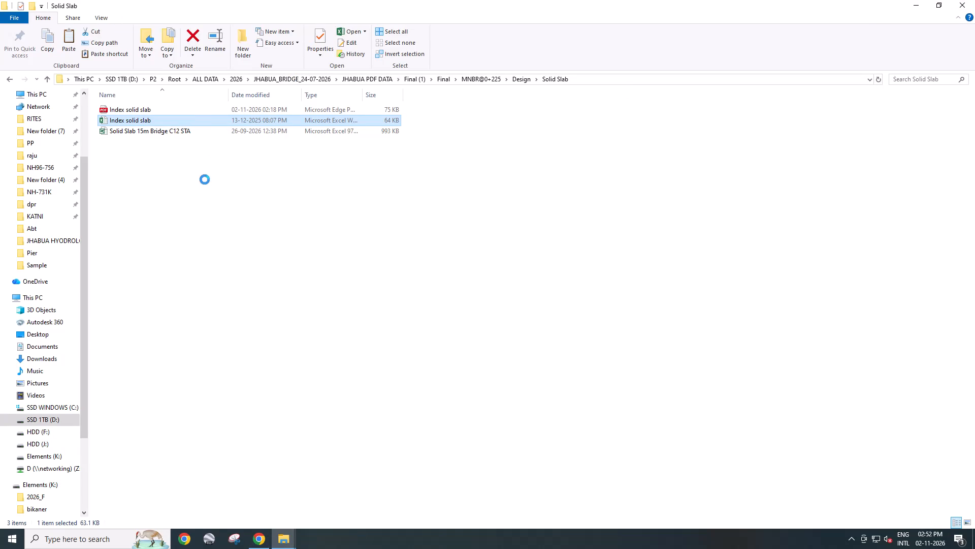
Show the previews of the open File Explorer windows to choose a folder window.
left_click(287, 539)
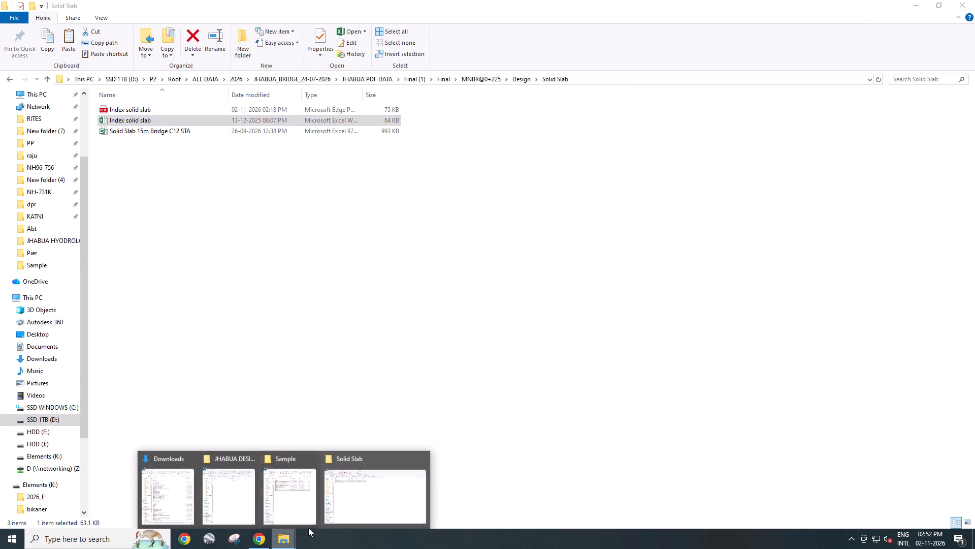
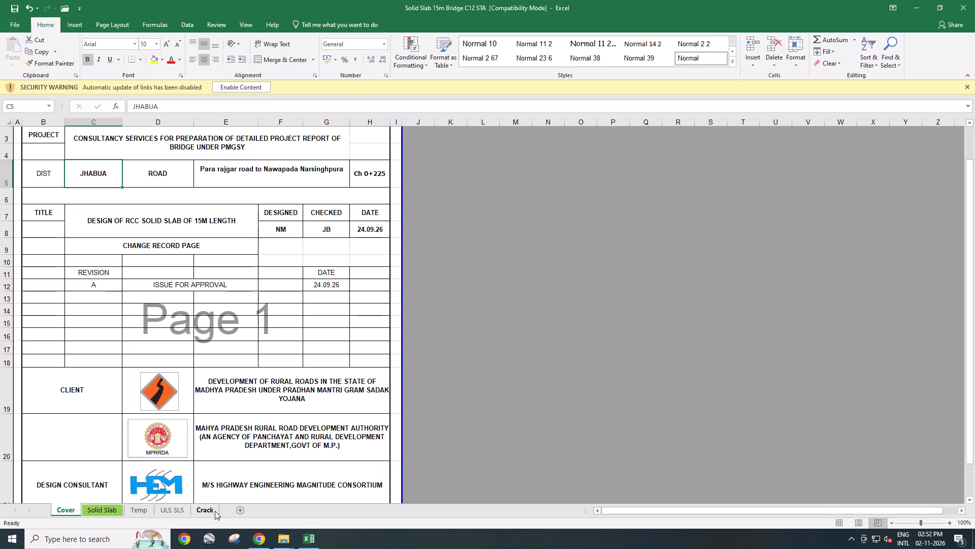
Enable the blocked content of the Solid Slab 15m Bridge C12 STA workbook without editing its links.
left_click(262, 84)
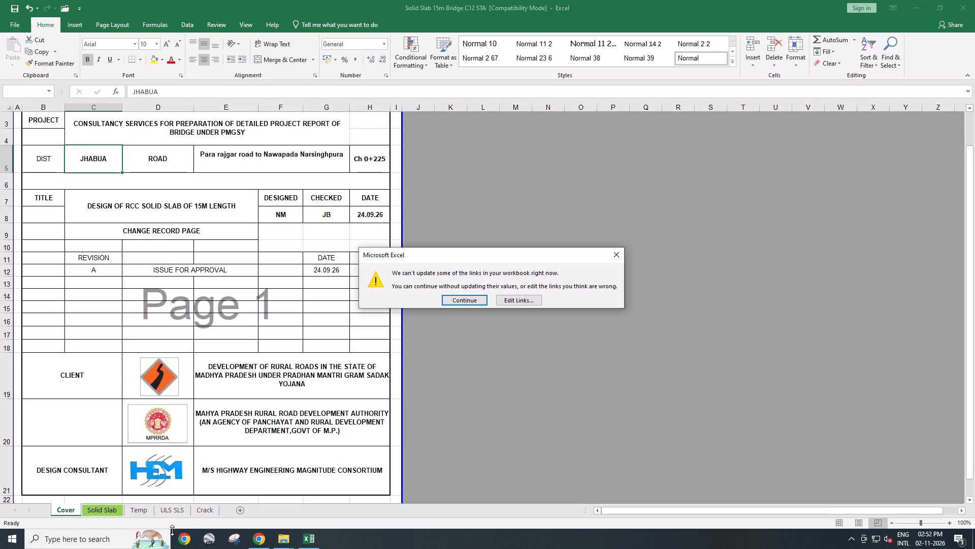
left_click(624, 254)
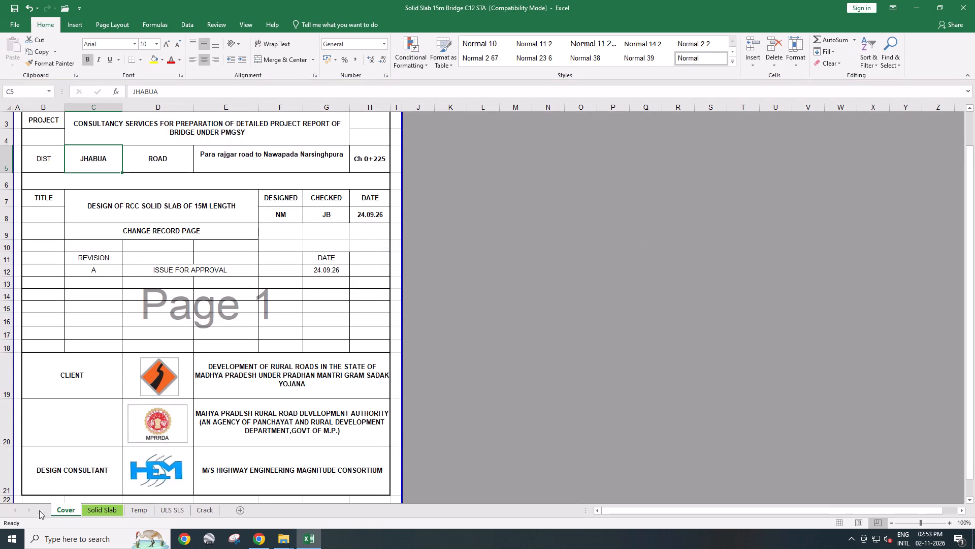
Select all sheets of the workbook and save them as a PDF named Solid Slab 15m Bridge C12 STA in the Solid Slab folder.
right_click(73, 507)
left_click(87, 496)
left_click(20, 21)
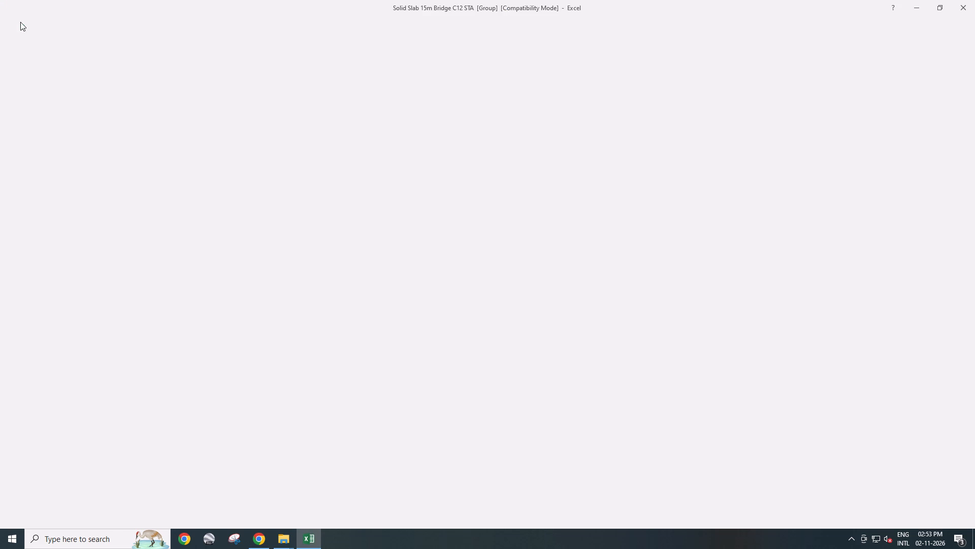
left_click(28, 134)
left_click(127, 193)
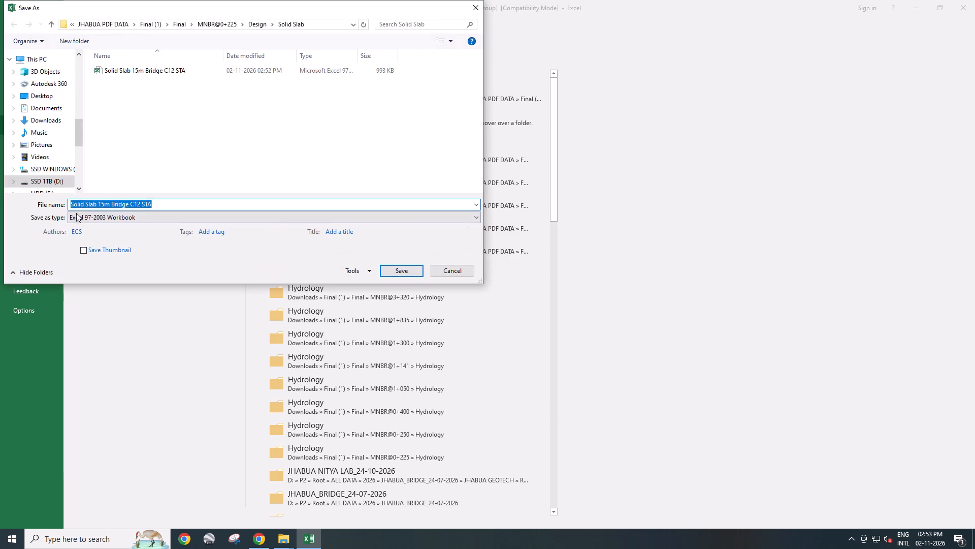
left_click(79, 219)
left_click(114, 416)
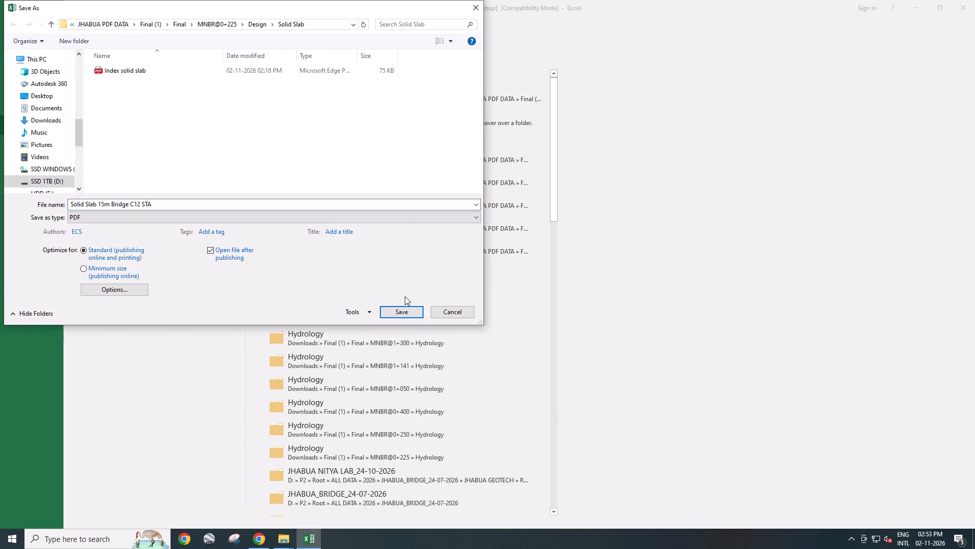
left_click(403, 311)
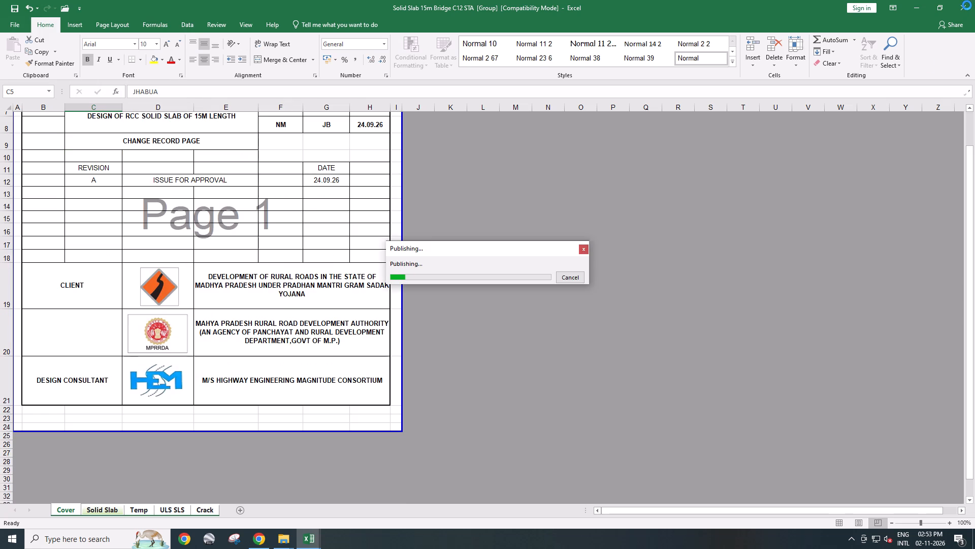
Close the published PDF and the Solid Slab 15m Bridge C12 STA workbook.
left_click(967, 5)
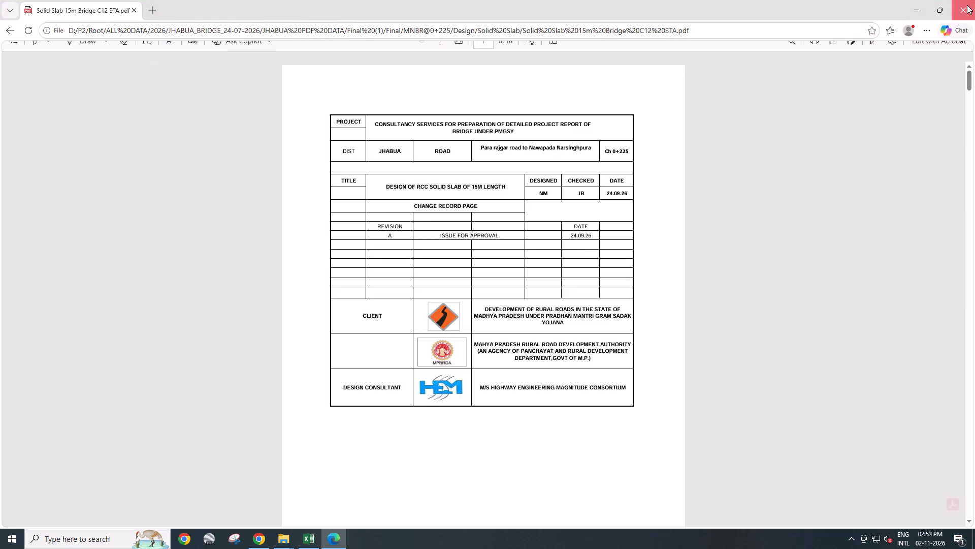
left_click(968, 2)
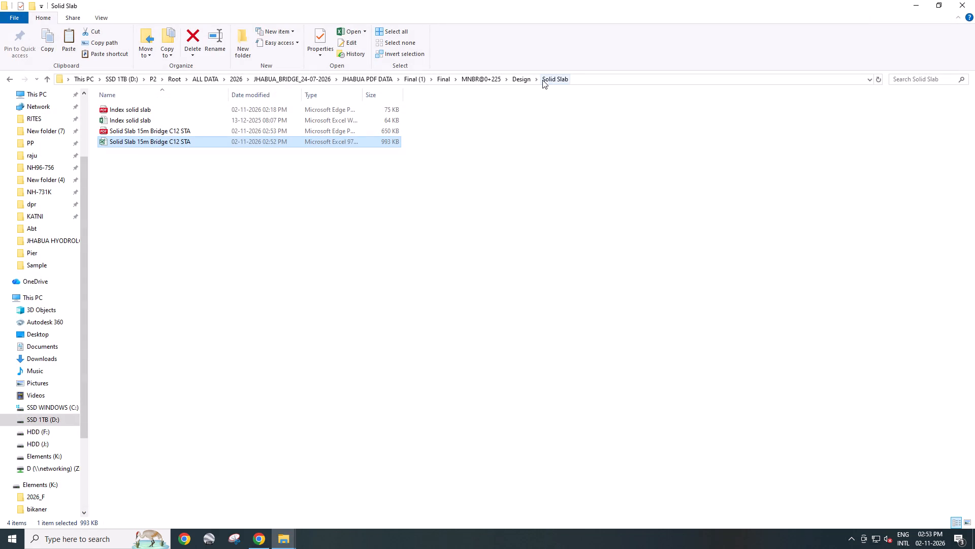
Go to the Abt folder under MNBR@0+250's Design folder and open the Design of Abutment- 0+250 workbook.
left_click(531, 78)
left_click(483, 79)
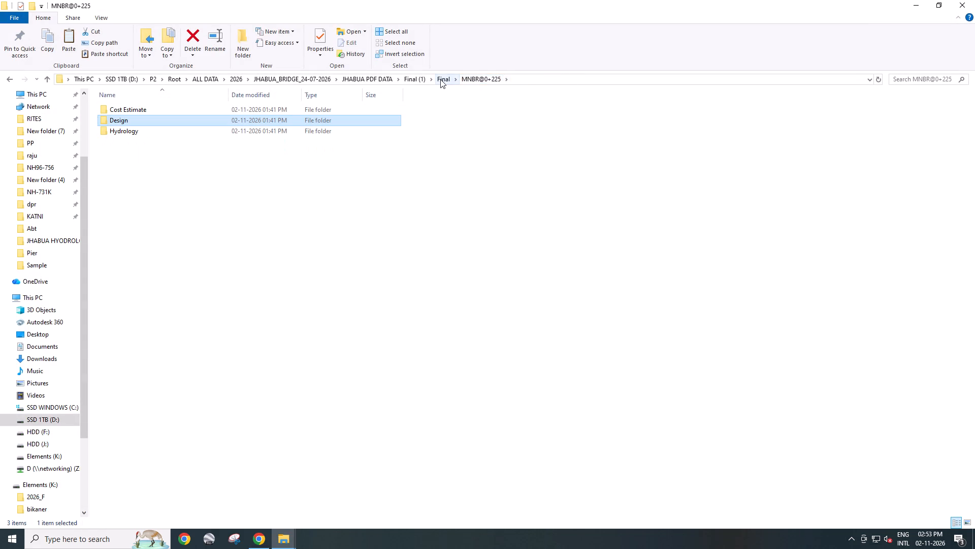
left_click(440, 79)
double_click(132, 123)
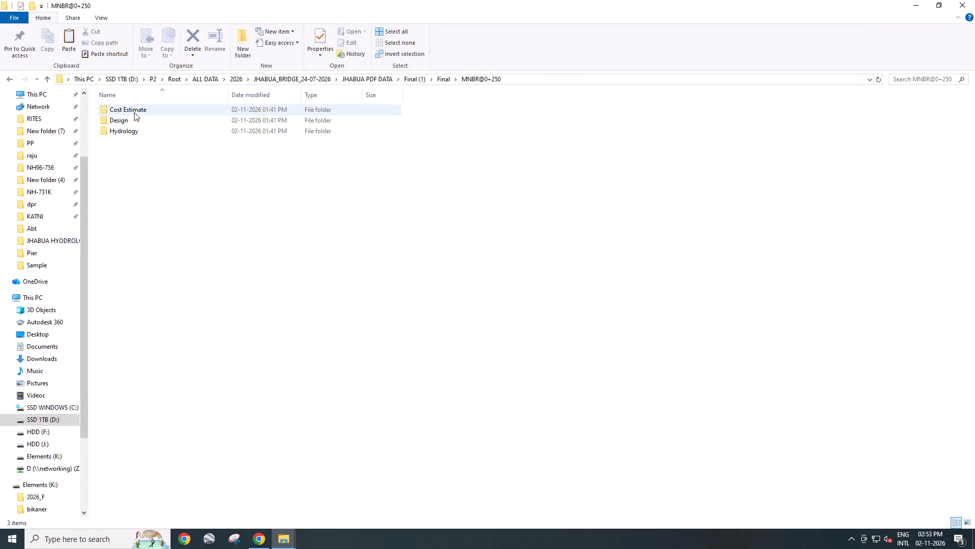
double_click(129, 124)
double_click(136, 111)
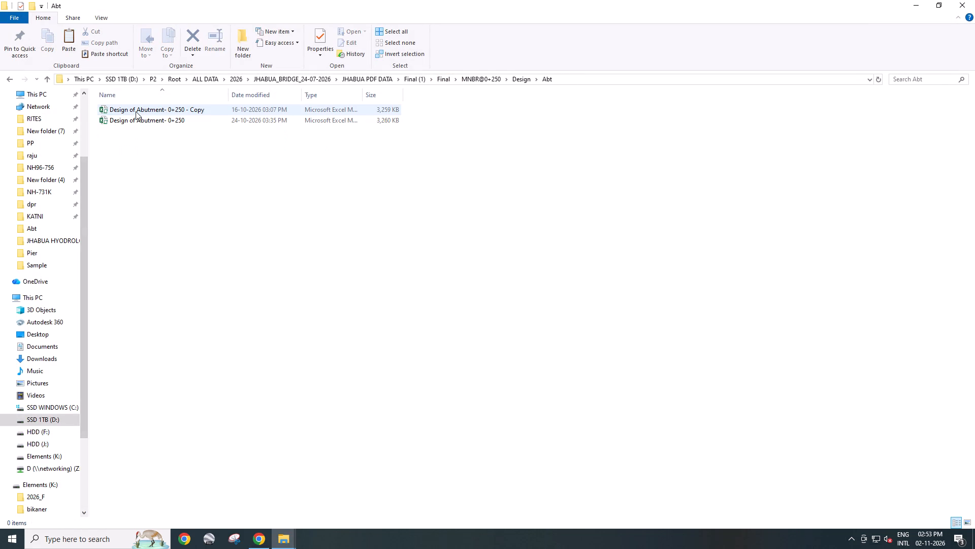
double_click(140, 120)
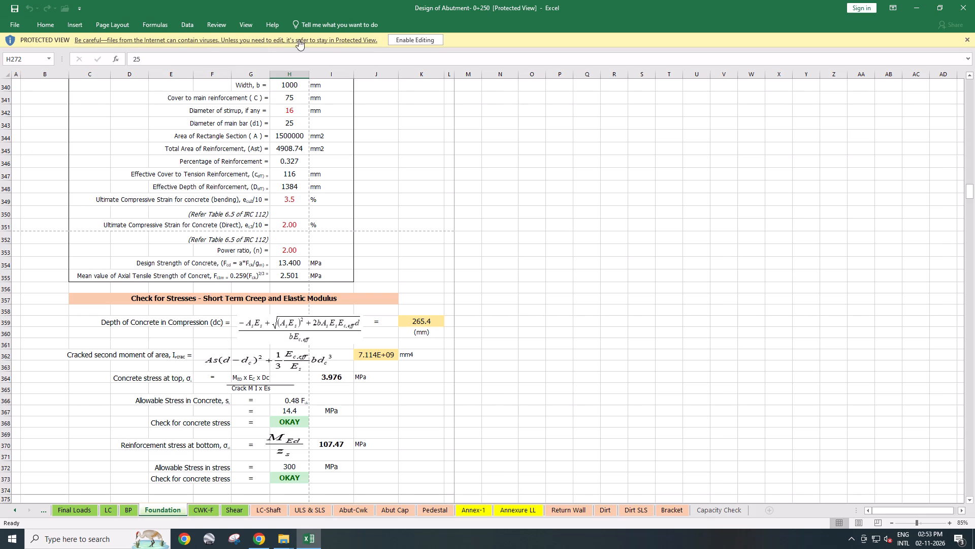
Enable editing and the blocked content in the Design of Abutment- 0+250 workbook without editing its links.
left_click(421, 42)
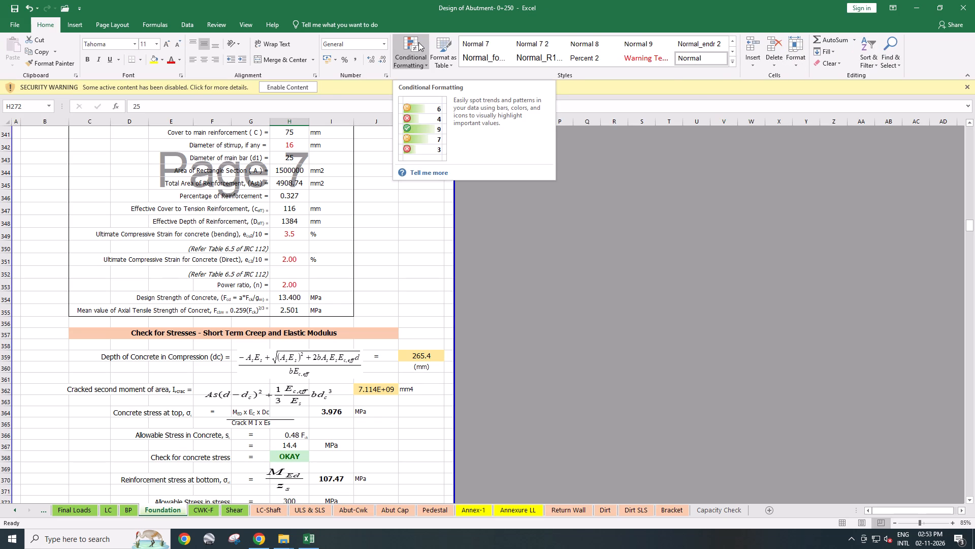
left_click(282, 86)
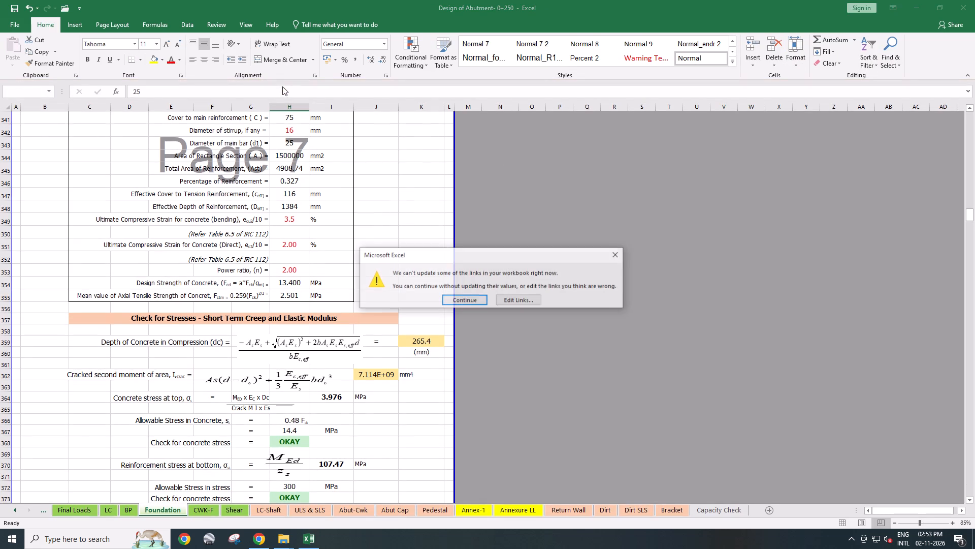
left_click(612, 262)
Select all sheets from CP onward and save them as a PDF named Design of Abutment- 0+250 in the Abt folder.
scroll(164, 387, "up", 3)
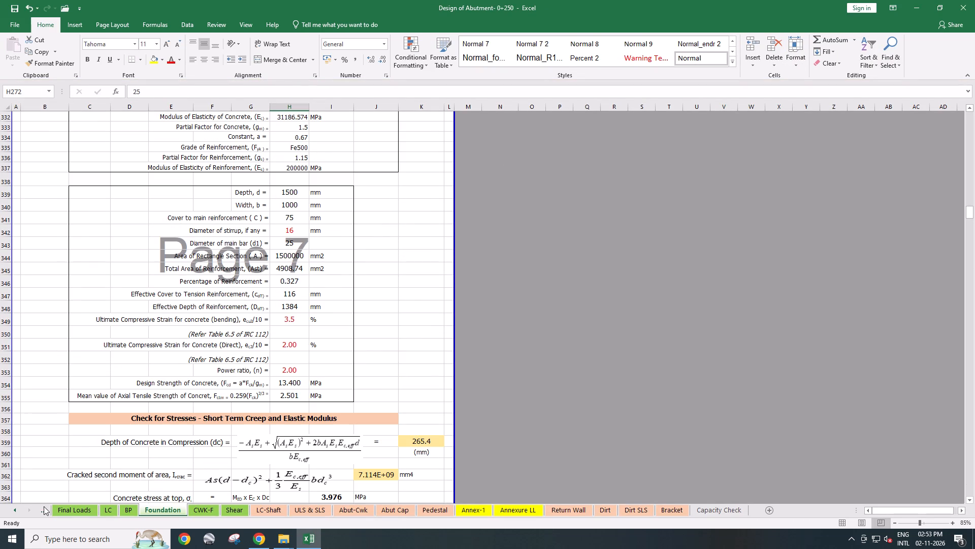
triple_click(14, 511)
triple_click(14, 511)
triple_click(14, 510)
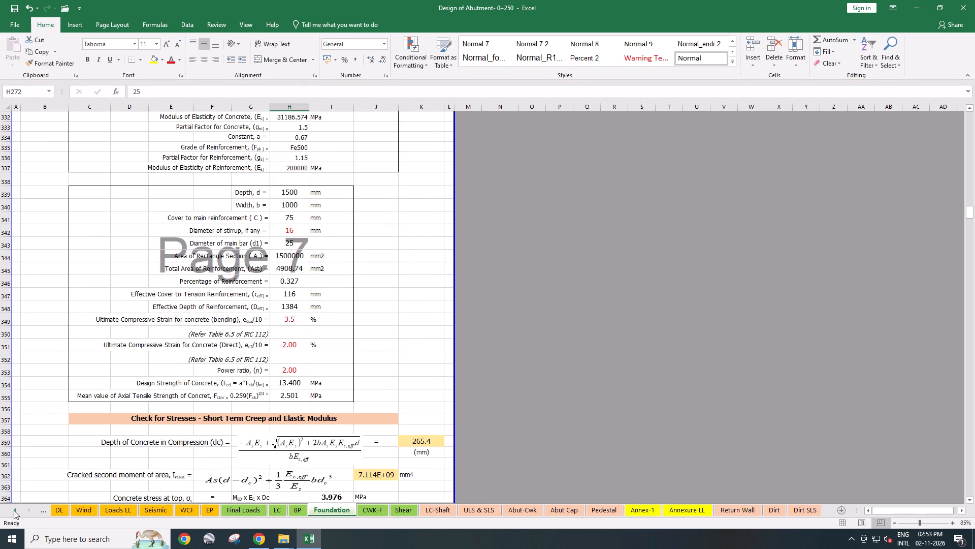
triple_click(14, 510)
left_click(14, 510)
right_click(60, 507)
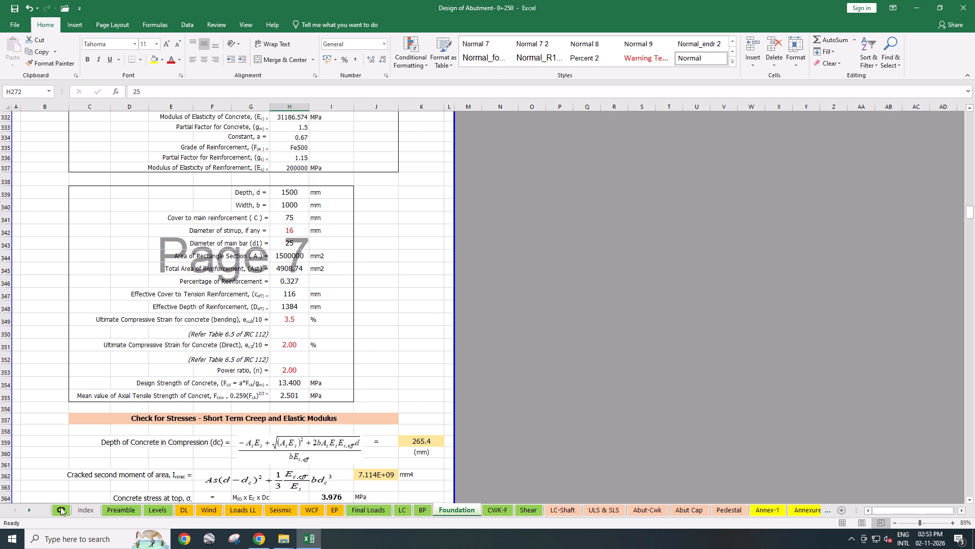
left_click(84, 501)
left_click(20, 27)
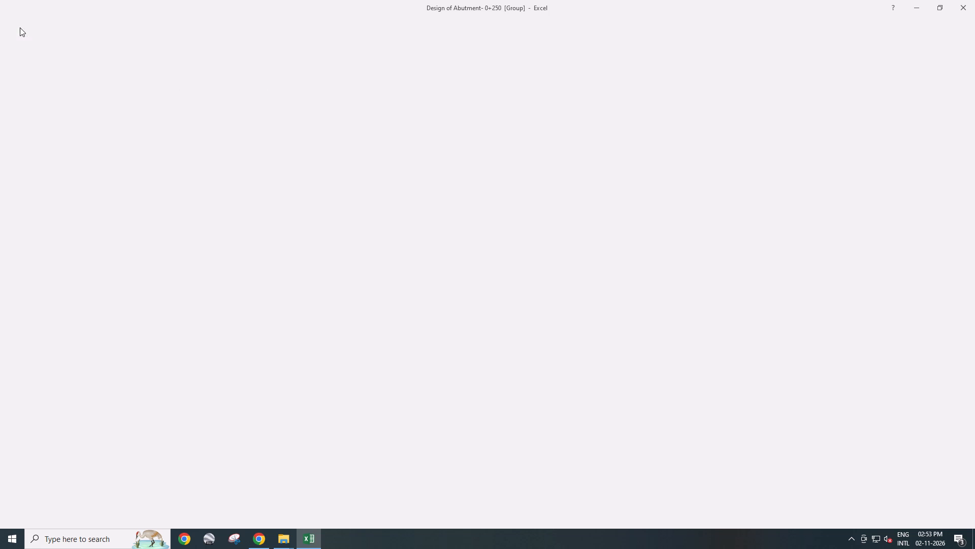
left_click(38, 126)
left_click(143, 191)
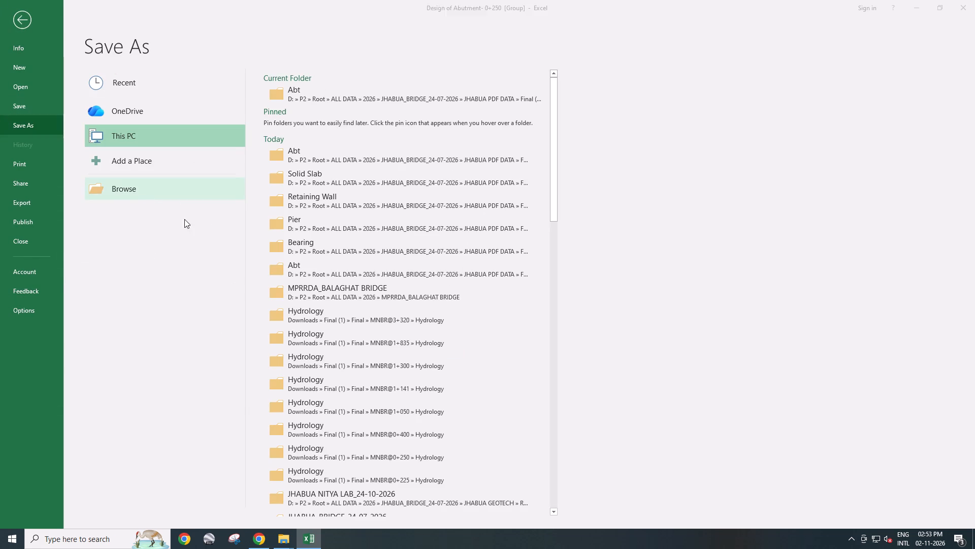
left_click(118, 213)
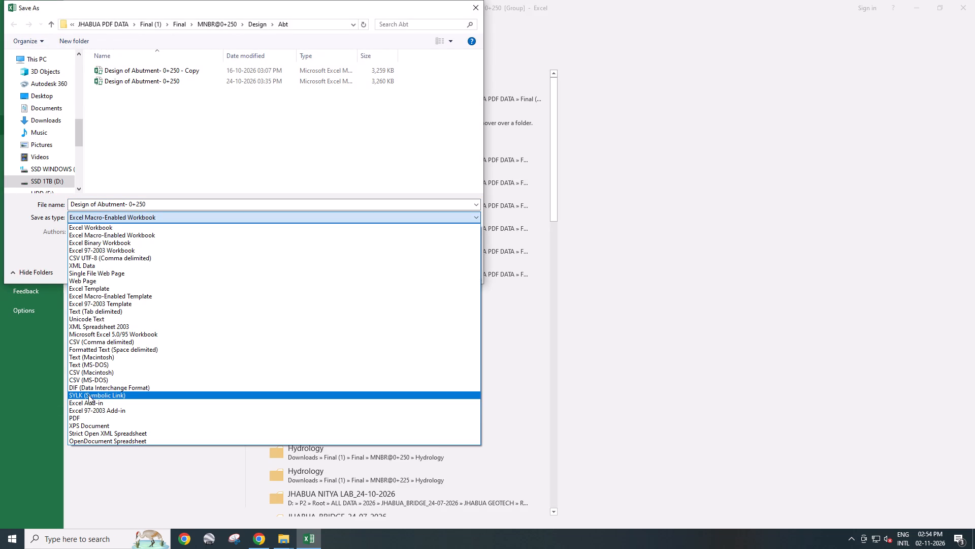
left_click(87, 415)
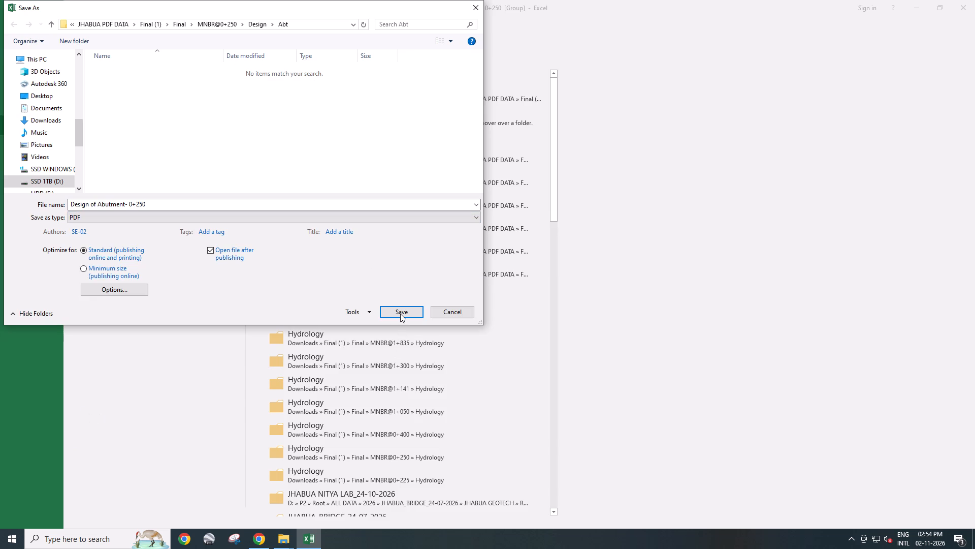
left_click(400, 313)
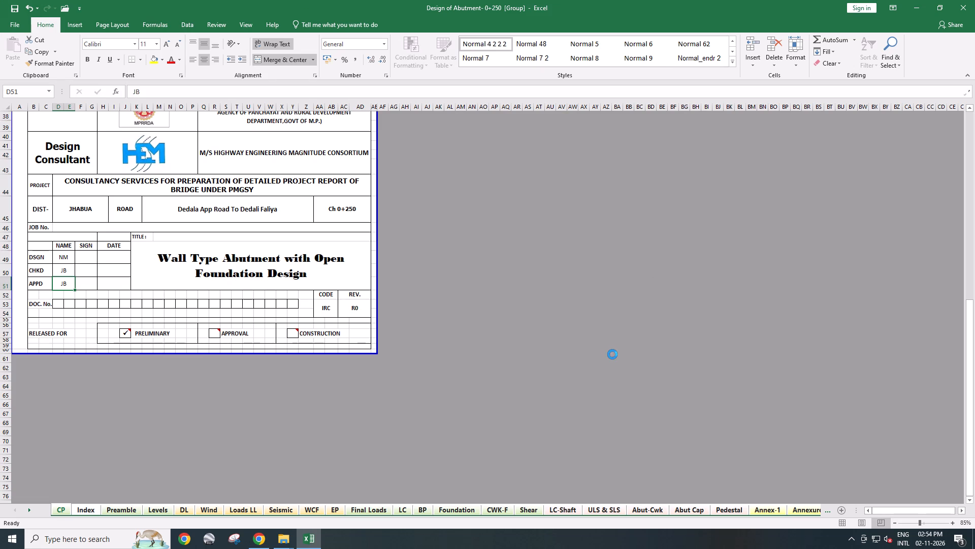
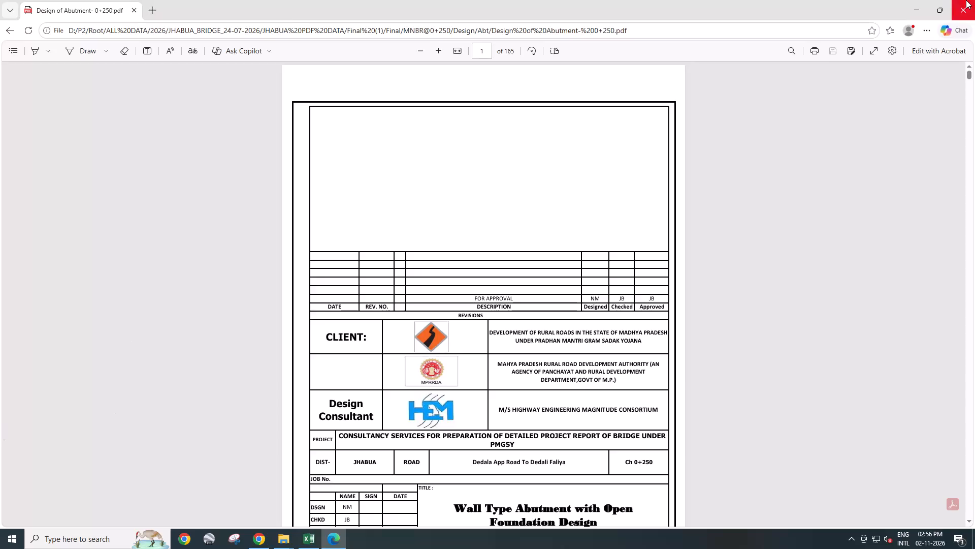
Close the published abutment PDF and the Design of Abutment- 0+250 workbook without saving the workbook's changes.
left_click(966, 0)
left_click(955, 4)
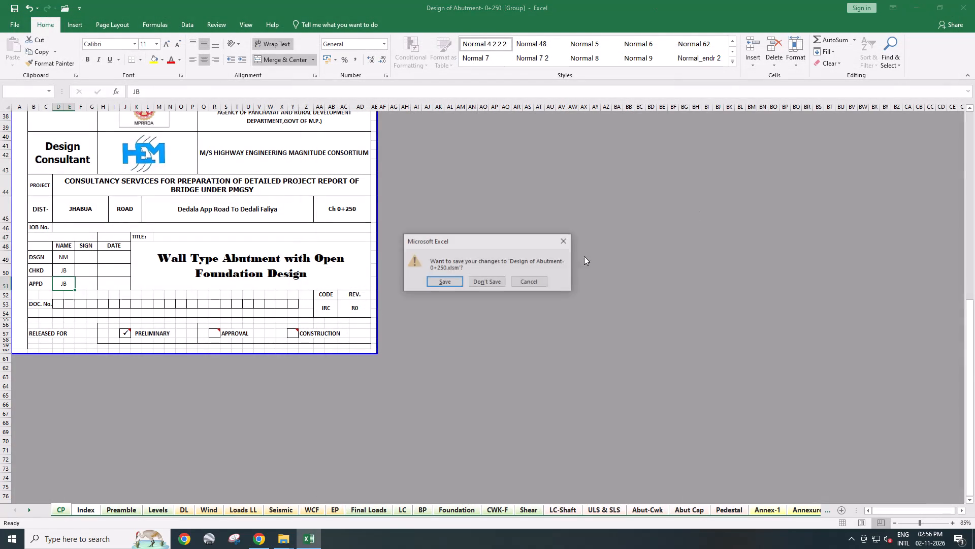
left_click(464, 283)
left_click(485, 280)
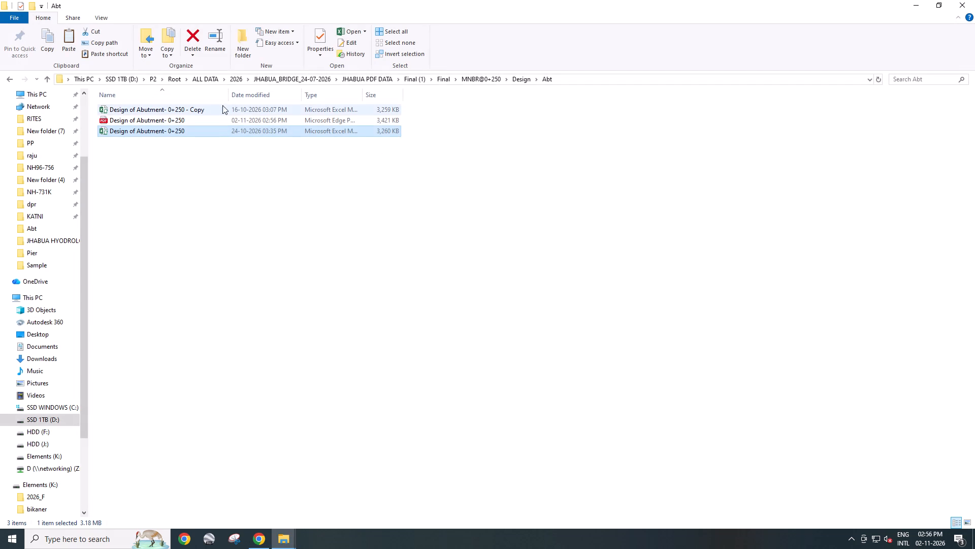
Open the Design of Abutment- 0+250 PDF from the Abt folder in Adobe Acrobat and delete page 165.
right_click(158, 120)
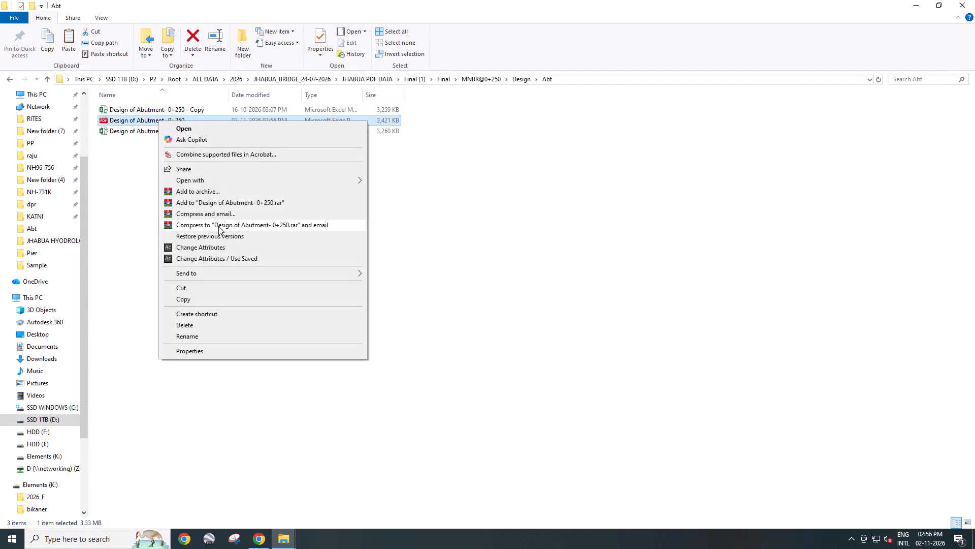
left_click(235, 183)
left_click(413, 186)
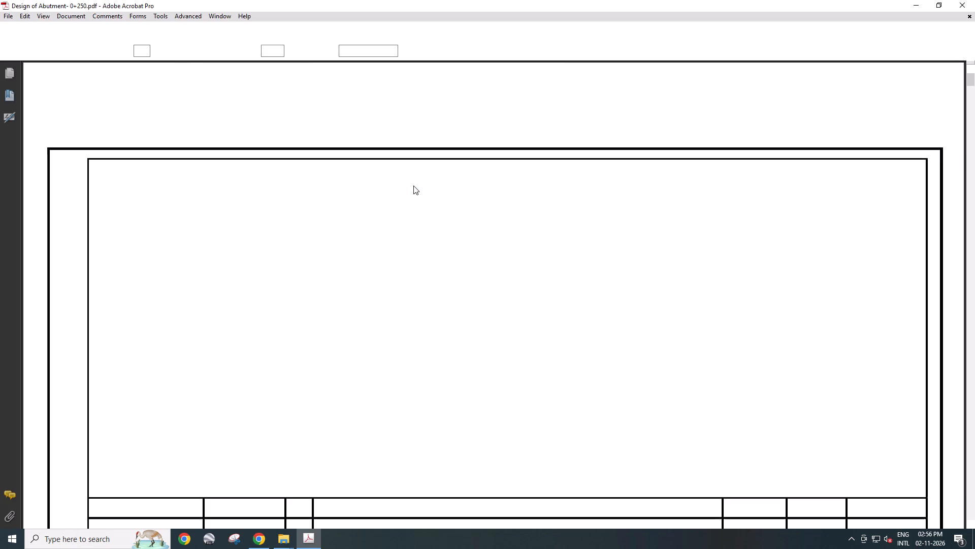
left_click(144, 52)
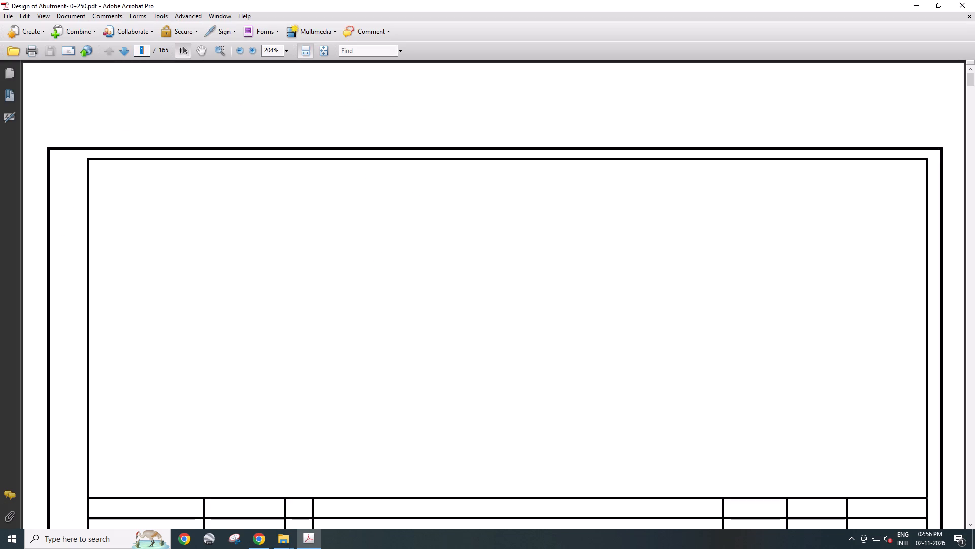
type("16")
key("5")
key("Return")
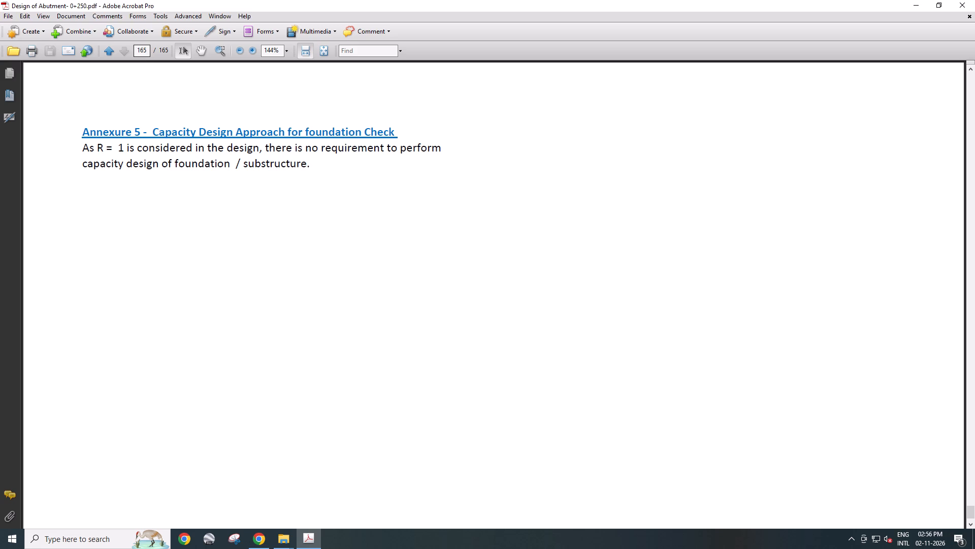
key("ctrl+shift+d")
key("Return")
key("Return")
Close the Design of Abutment- 0+250 PDF, saving the changes.
left_click(974, 0)
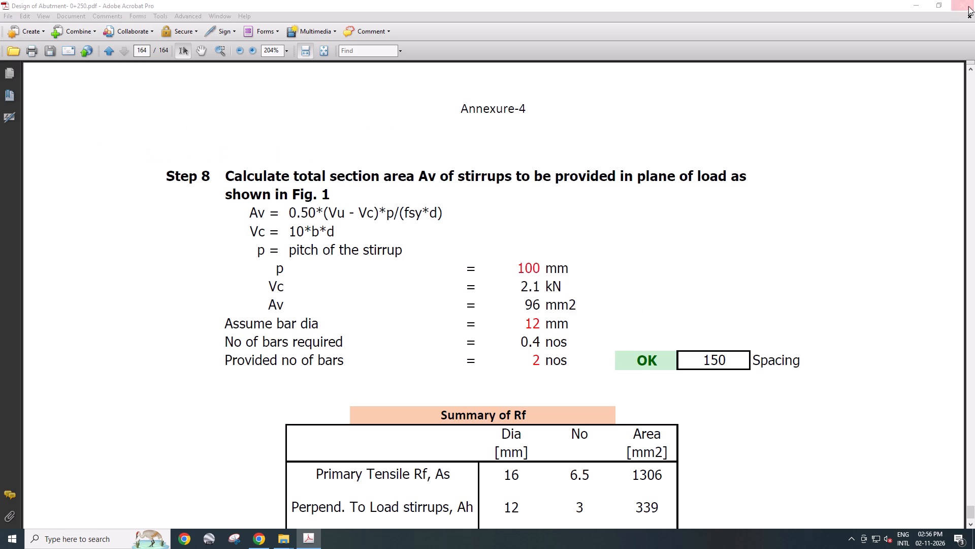
left_click(513, 291)
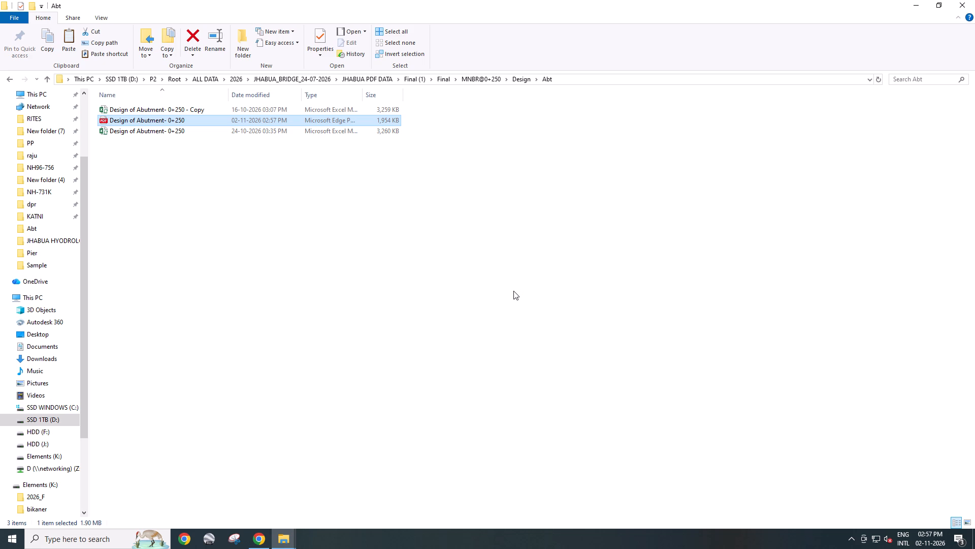
Open the Design Elastomeric Bearing workbook from the Bearing folder under MNBR@0+250's Design folder and enable editing.
left_click(517, 84)
left_click(518, 80)
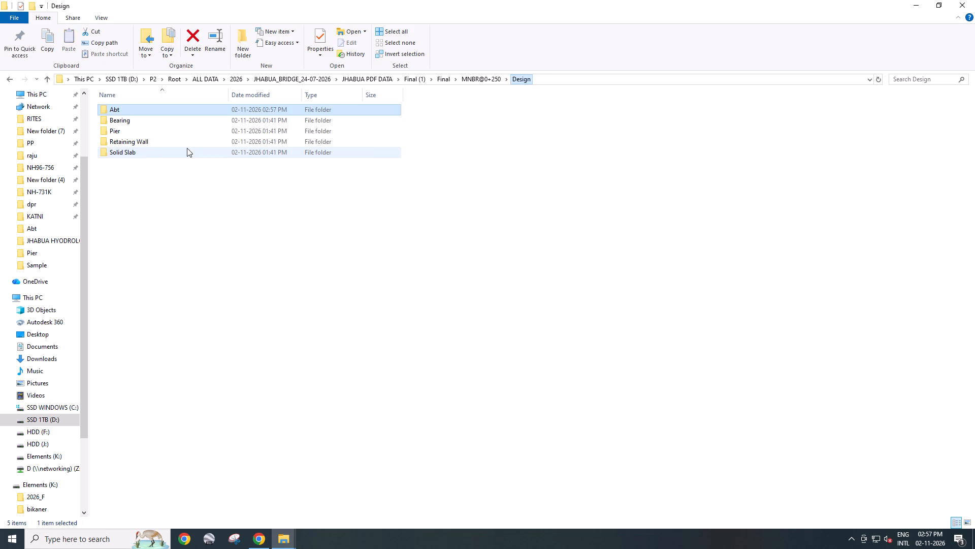
double_click(146, 125)
double_click(137, 115)
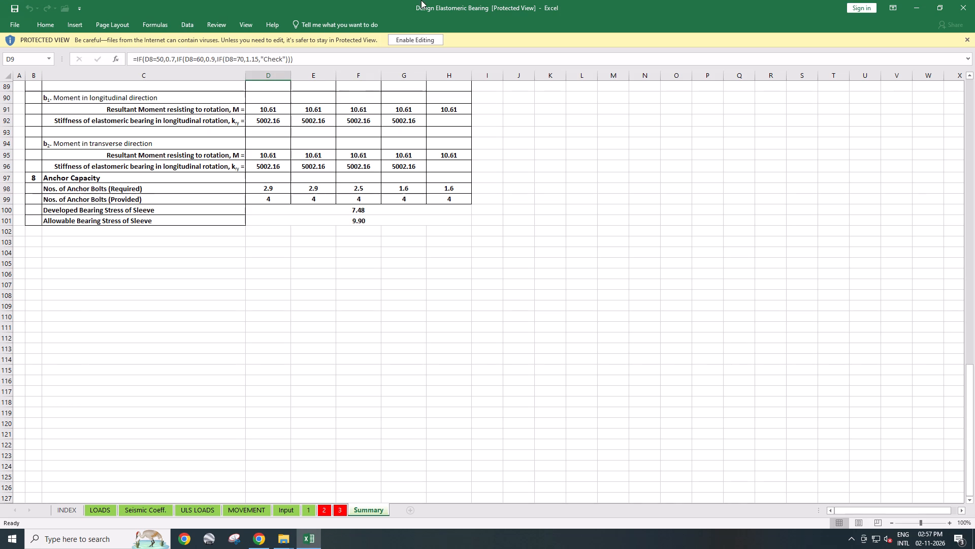
left_click(415, 39)
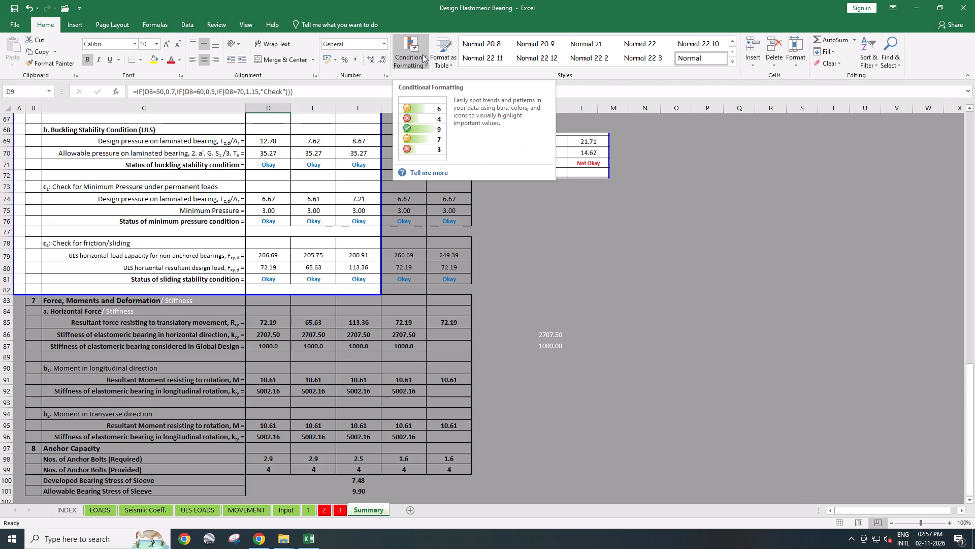
Select all sheets of the workbook and save them as a PDF named Design Elastomeric Bearing in the Bearing folder.
scroll(318, 180, "up", 3)
right_click(55, 510)
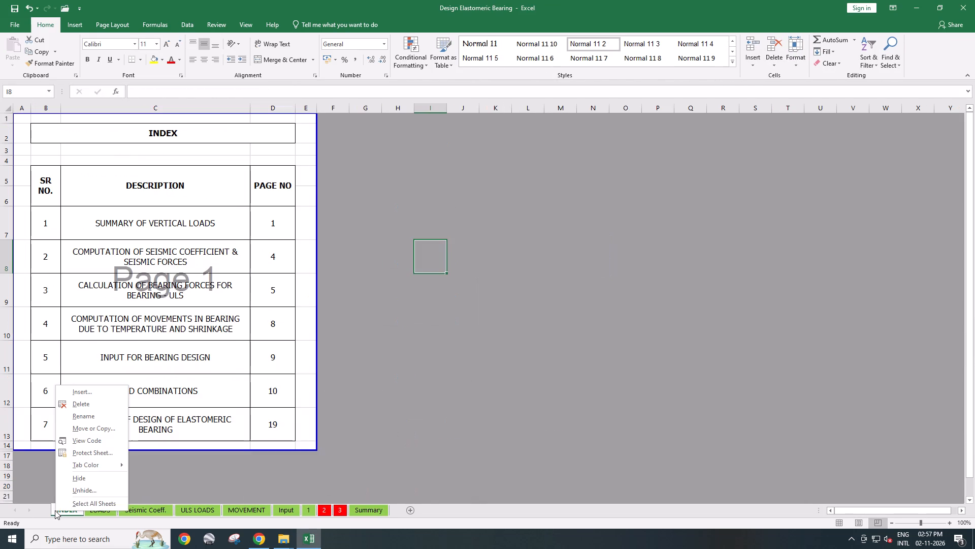
left_click(62, 505)
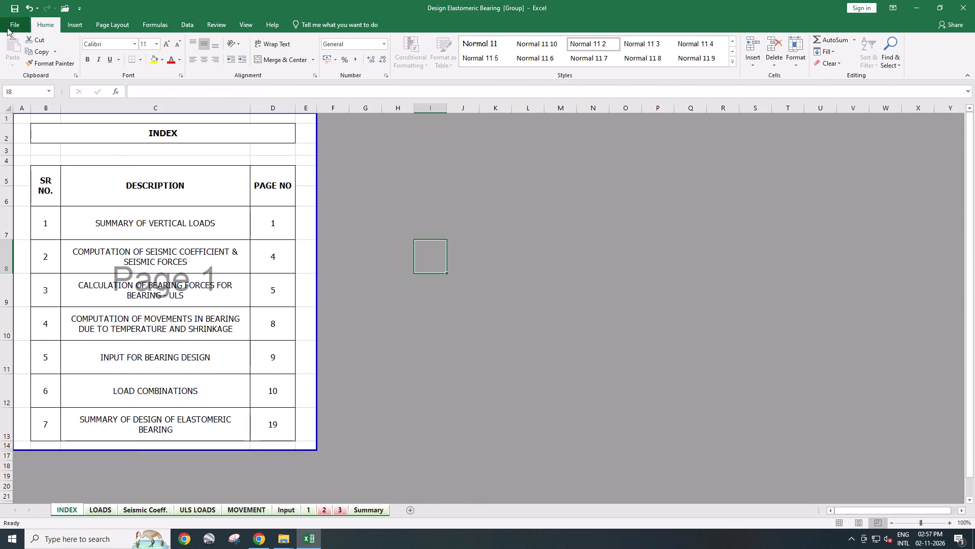
left_click(7, 27)
left_click(42, 126)
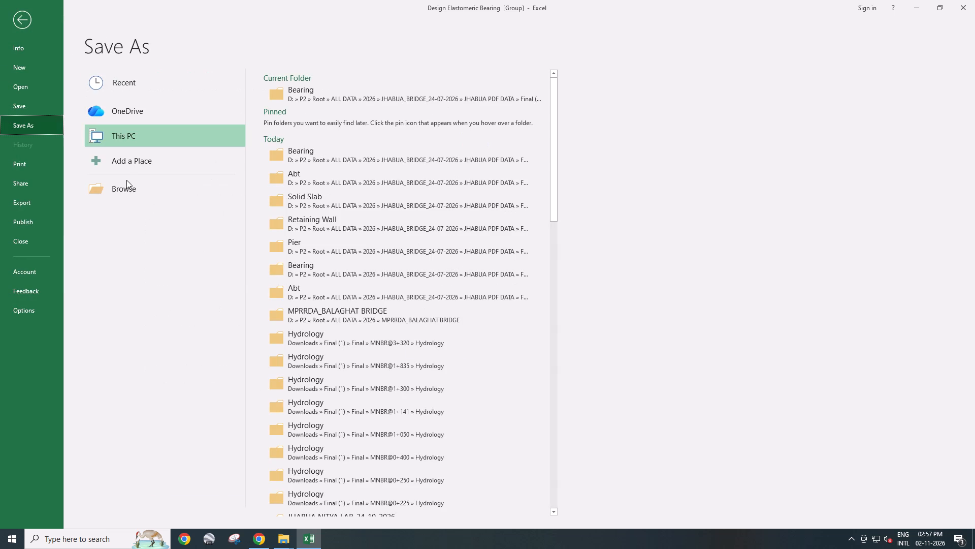
left_click(131, 195)
left_click(95, 218)
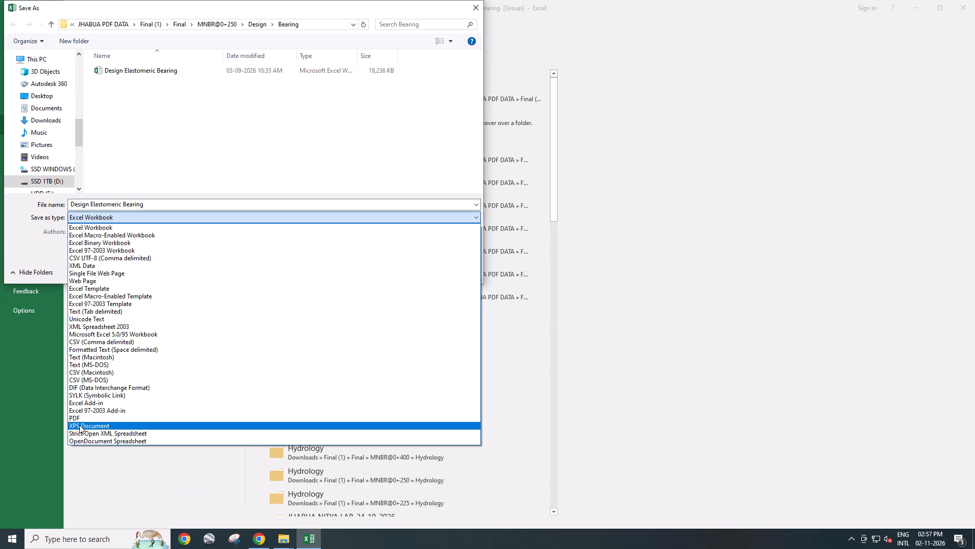
left_click(79, 417)
left_click(412, 314)
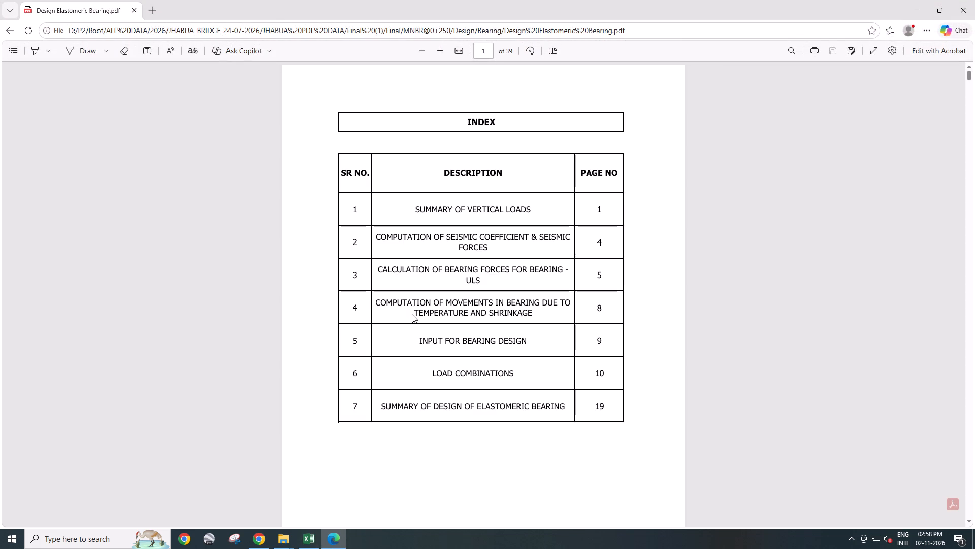
Close the published PDF and the Design Elastomeric Bearing workbook.
left_click(965, 2)
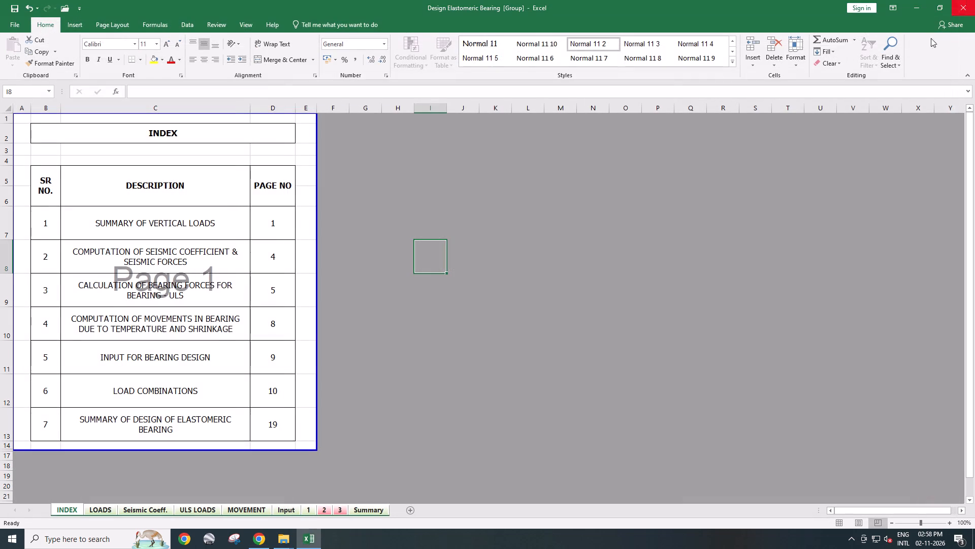
left_click(969, 0)
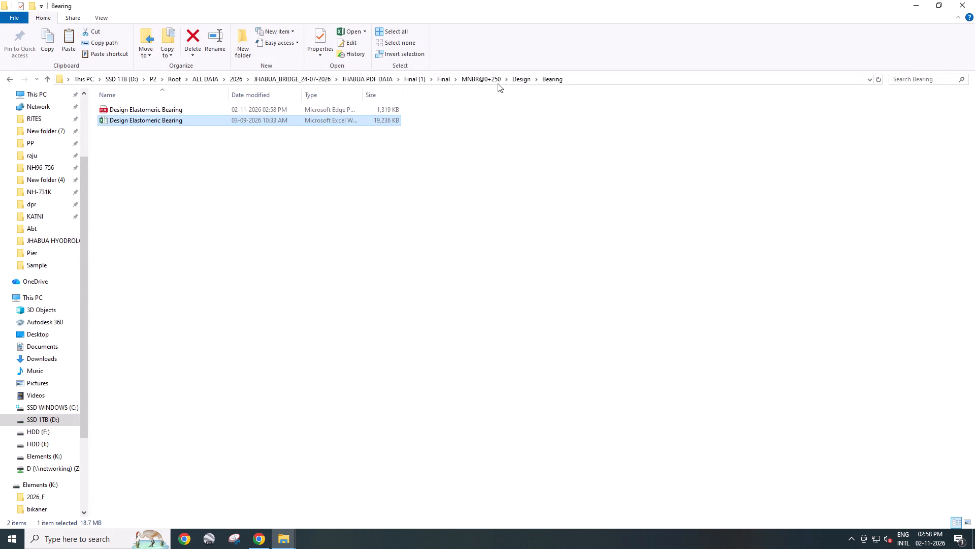
Go back to MNBR@0+250's Design folder and open the Pier folder.
left_click(518, 79)
double_click(187, 133)
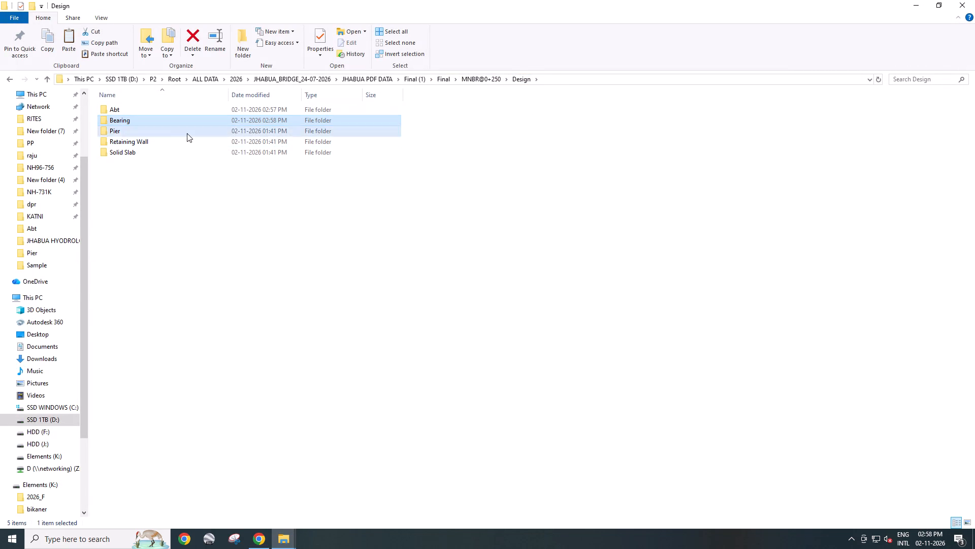
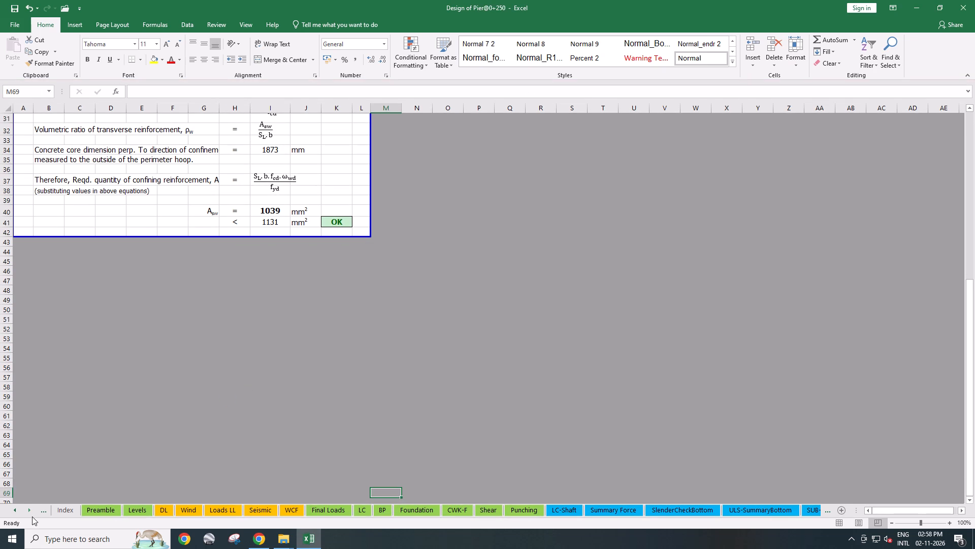
Select all sheets of the pier workbook, starting from the CP sheet, and save them as a PDF named Design of Pier@0+250 in the Pier folder.
triple_click(16, 513)
double_click(16, 513)
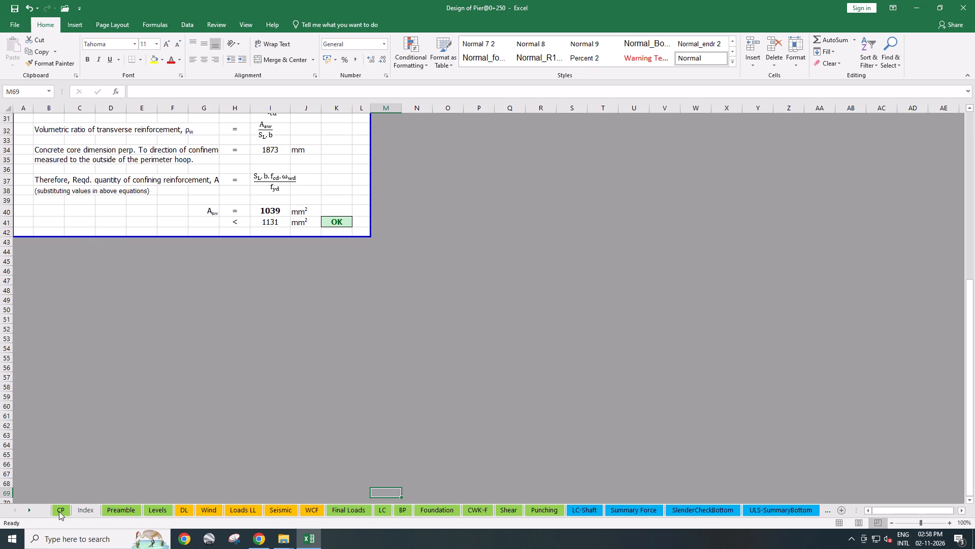
right_click(59, 511)
left_click(76, 502)
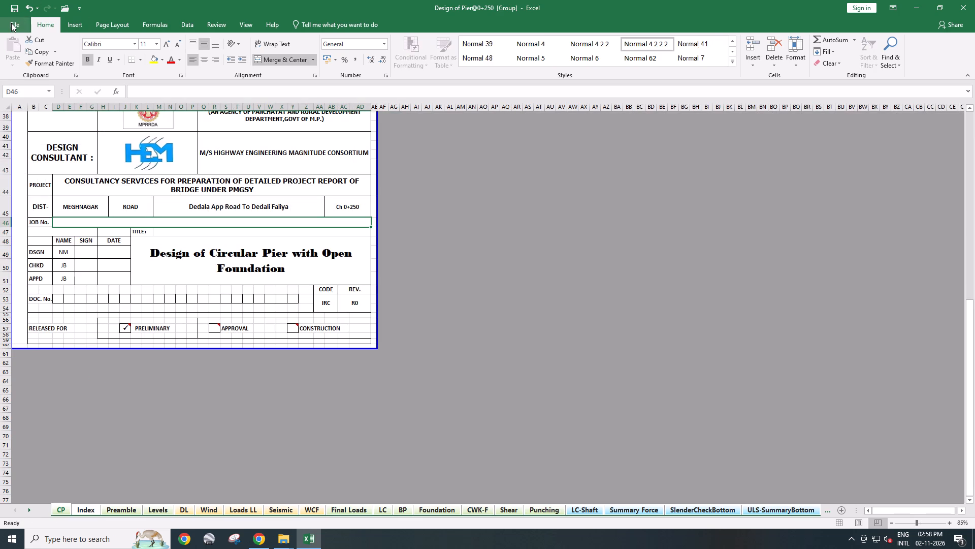
left_click(11, 23)
left_click(31, 131)
left_click(138, 183)
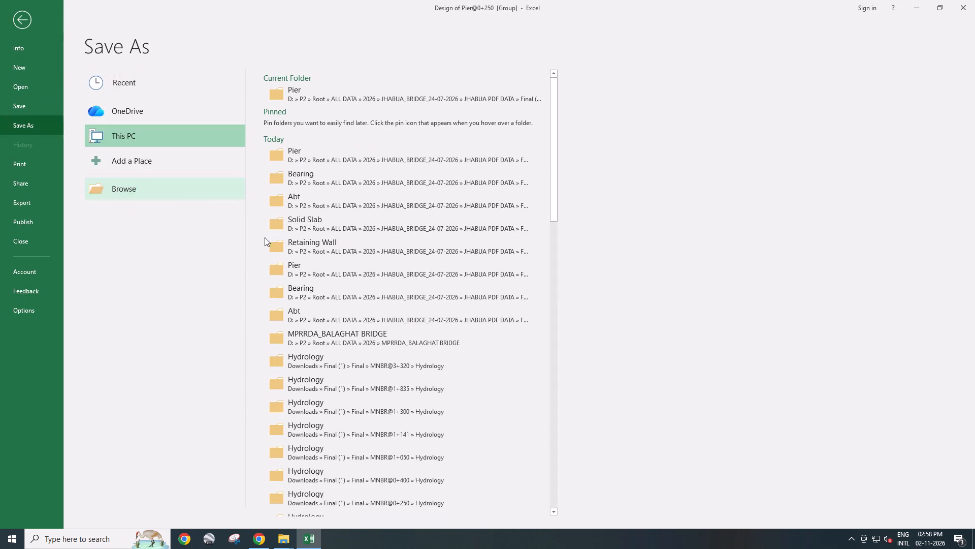
left_click(129, 219)
left_click(92, 419)
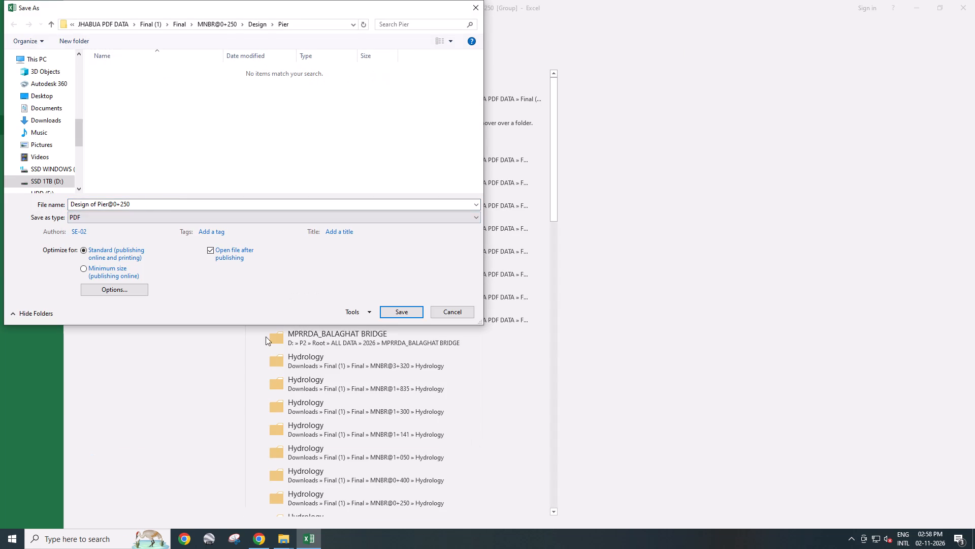
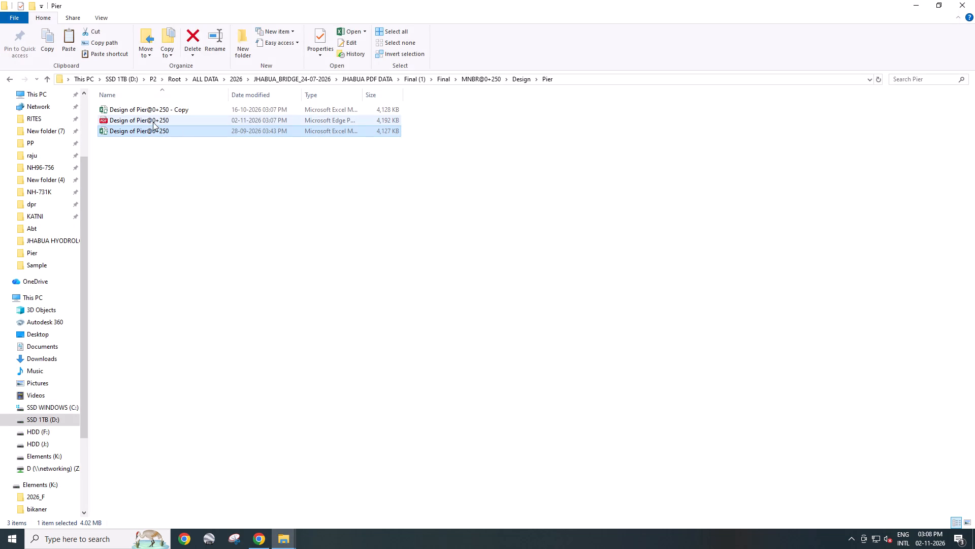
Open the Design of Pier@0+250 PDF in Adobe Acrobat, delete page 195, and save the change on closing.
right_click(153, 122)
right_click(163, 119)
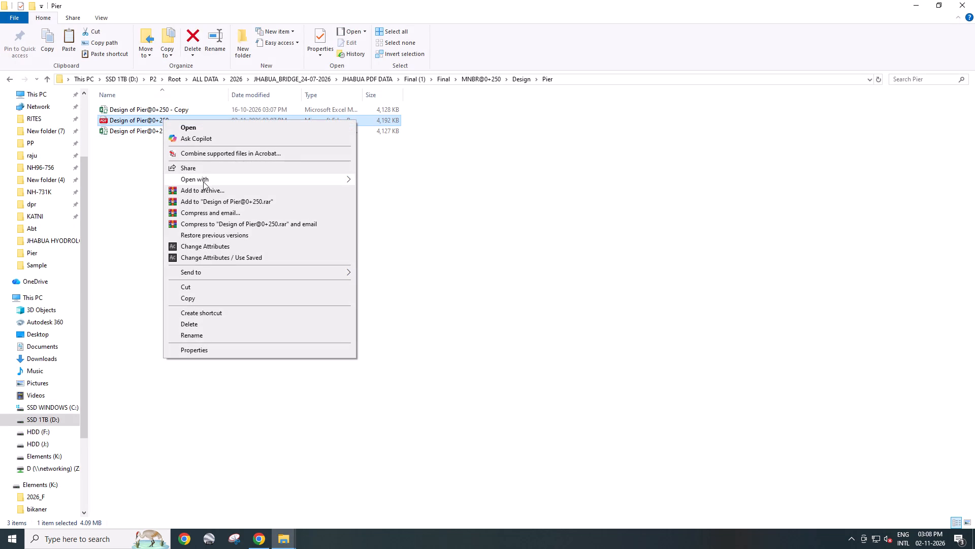
left_click(205, 182)
left_click(386, 179)
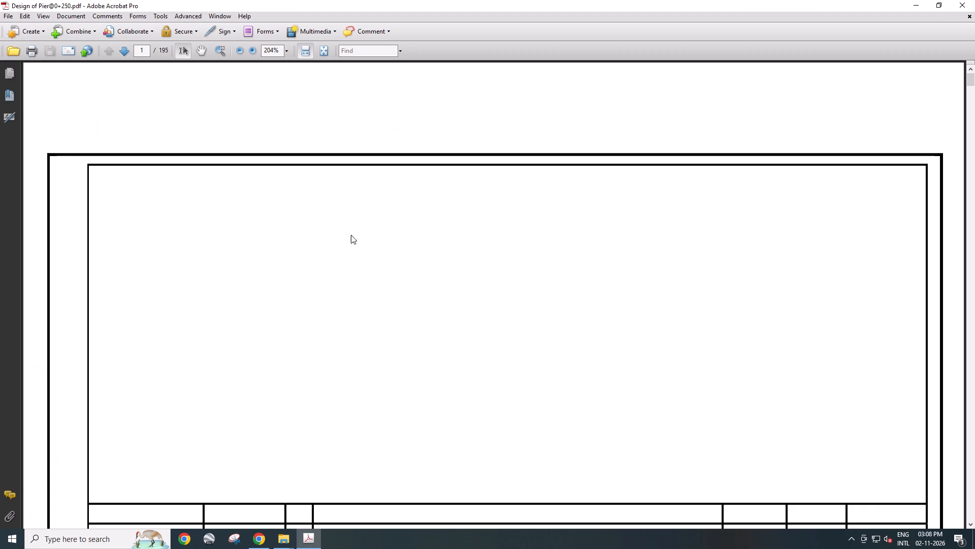
left_click(144, 52)
type("195")
key("Return")
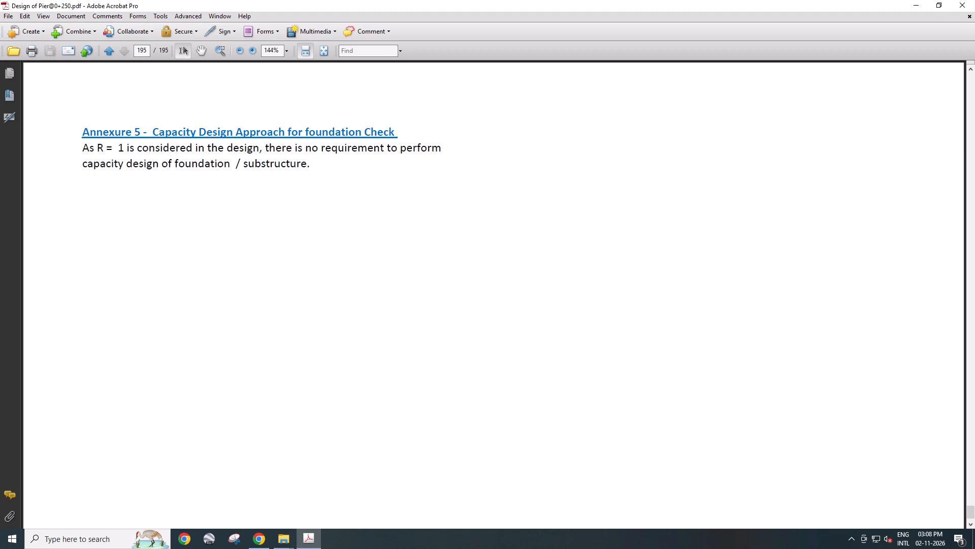
key("ctrl+shift+d")
key("Return")
key("Return")
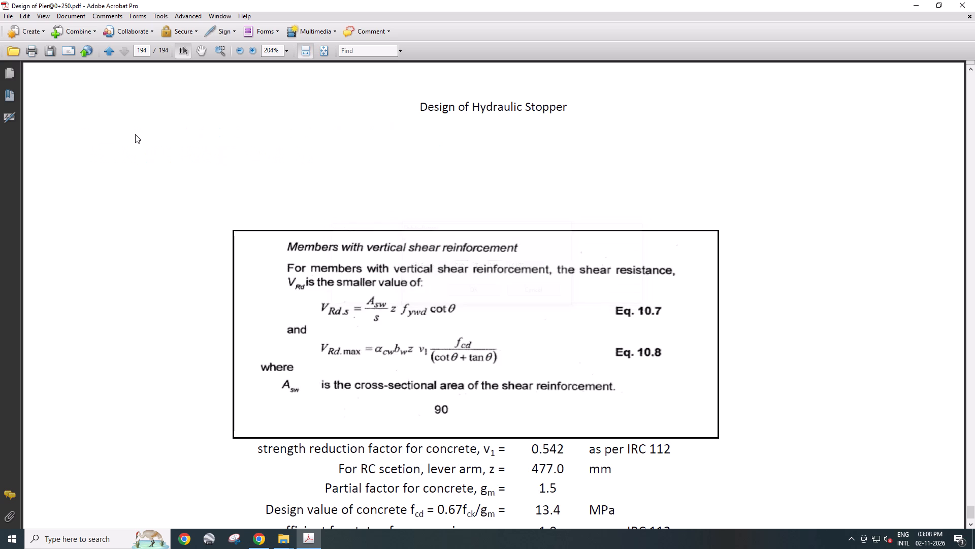
left_click(964, 0)
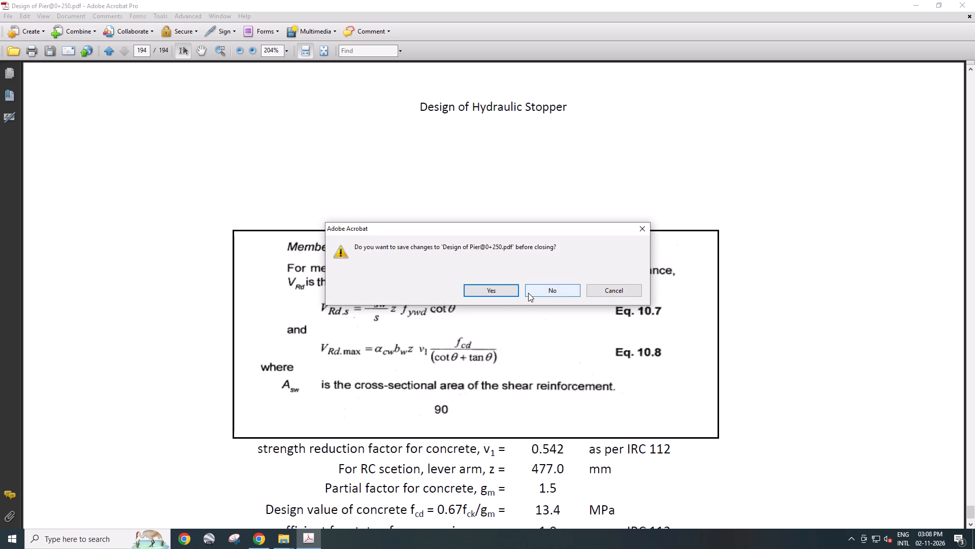
left_click(502, 293)
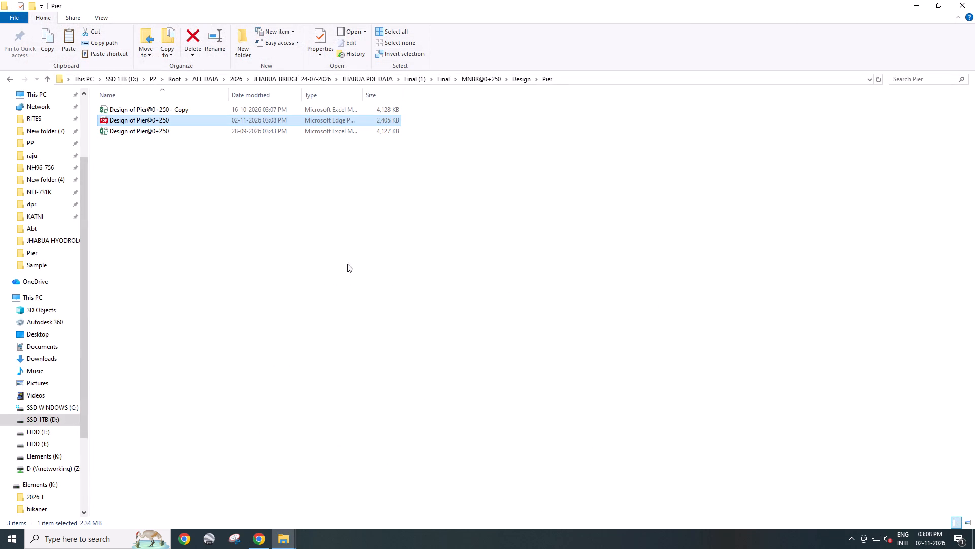
Open the RCC Retainin Wall 0+250 workbook from the Retaining Wall design folder with editing and content enabled, dismissing the link-update message.
left_click(517, 81)
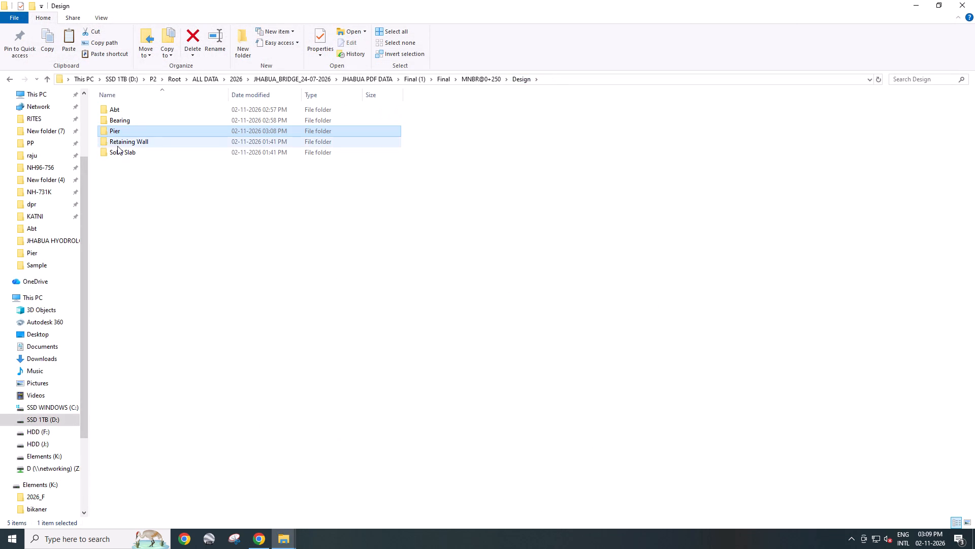
double_click(117, 146)
double_click(116, 112)
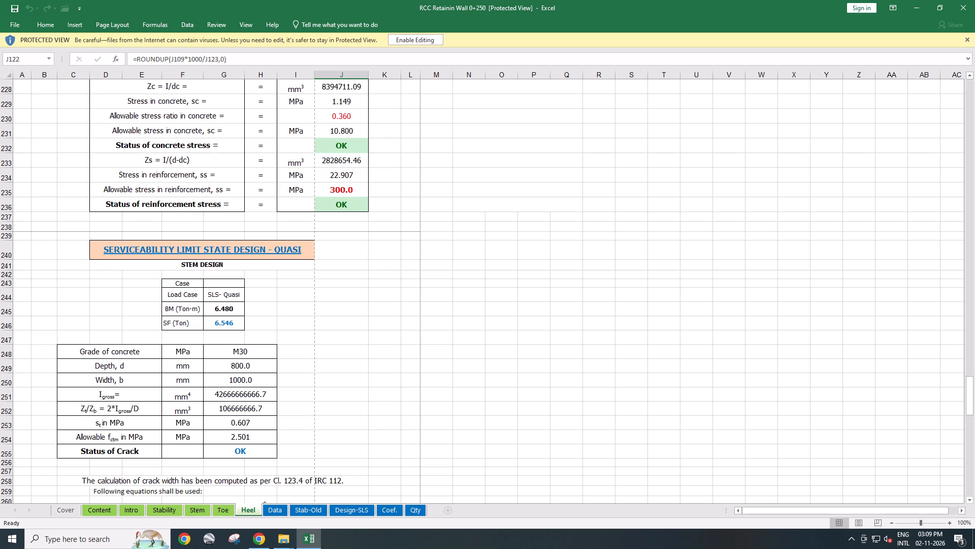
left_click(416, 40)
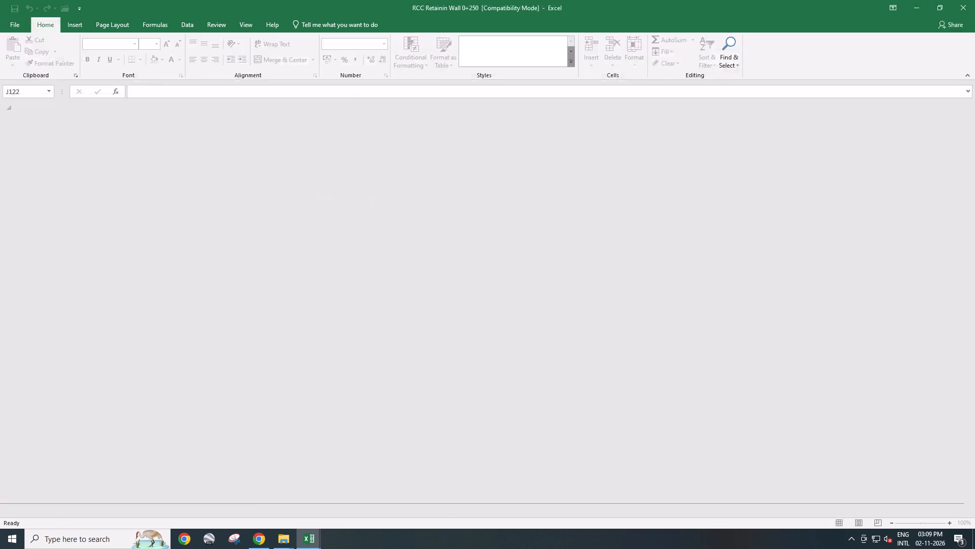
left_click(233, 90)
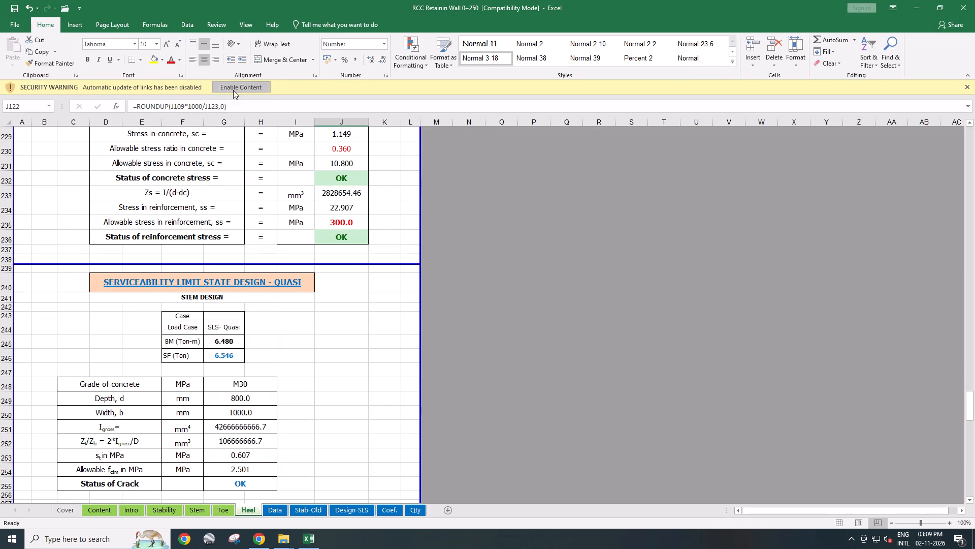
right_click(68, 509)
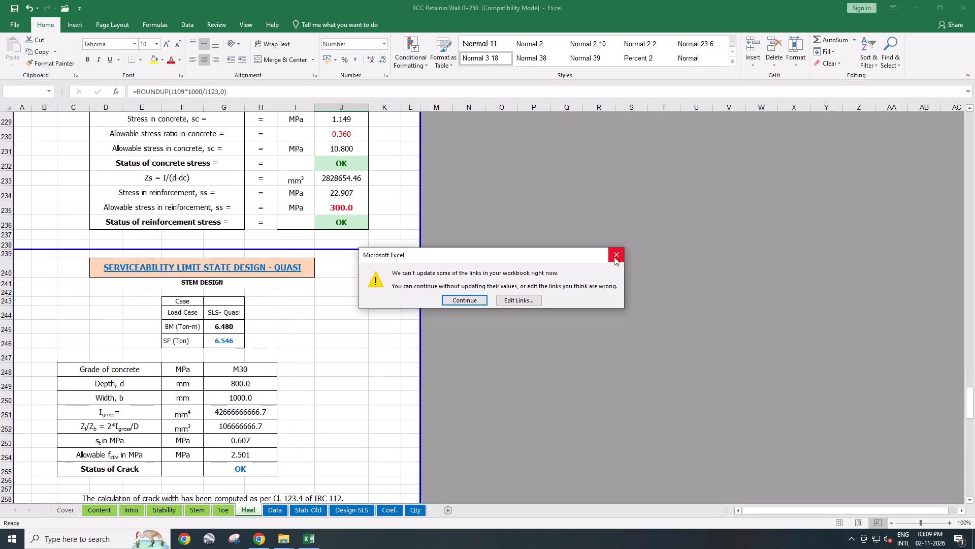
left_click(613, 257)
Select all sheets of the retaining wall workbook, save them as a PDF named RCC Retainin Wall 0+250, and close the PDF and workbook.
right_click(61, 510)
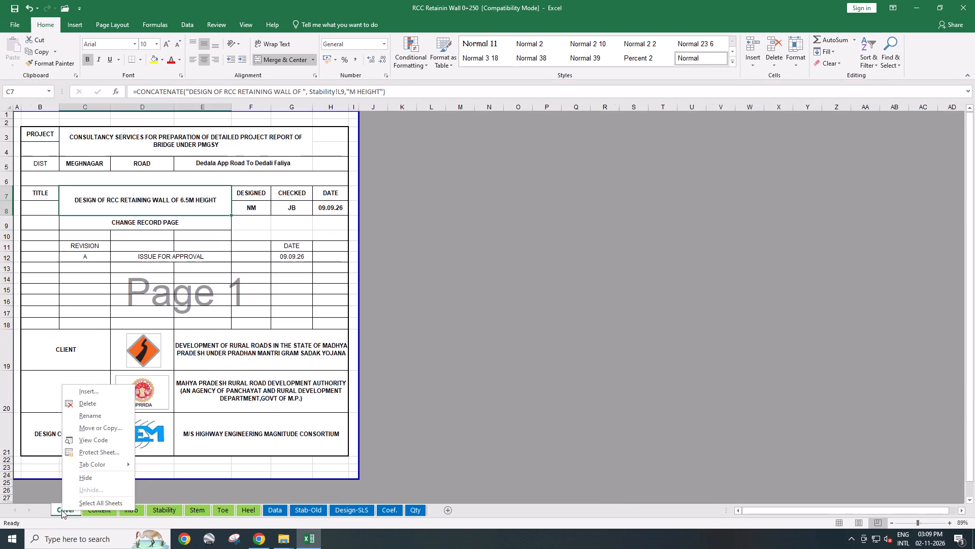
left_click(80, 505)
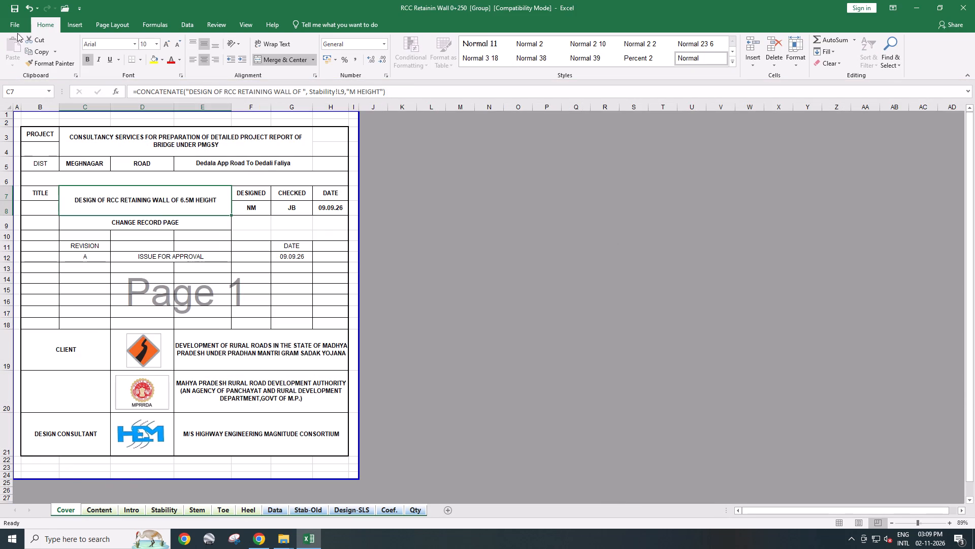
left_click(16, 28)
left_click(37, 116)
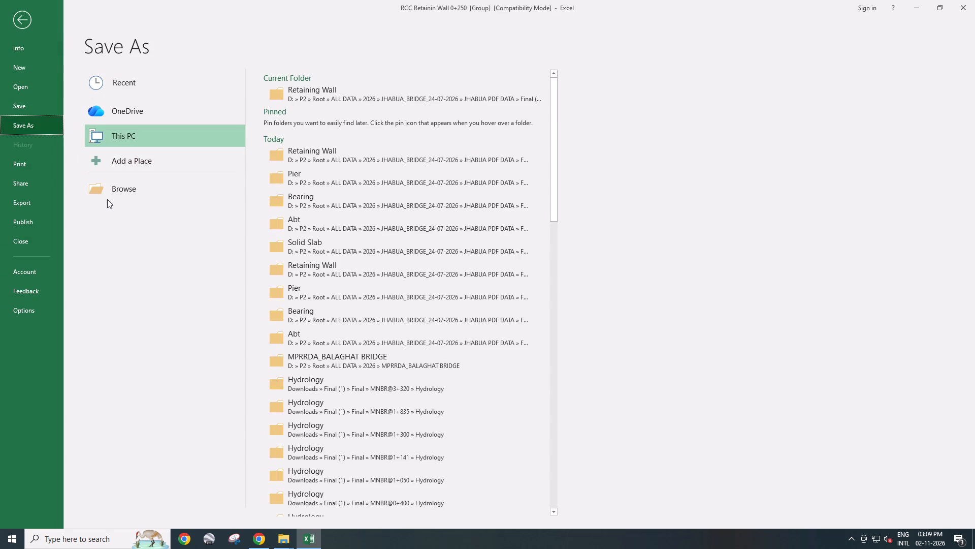
left_click(107, 200)
left_click(99, 216)
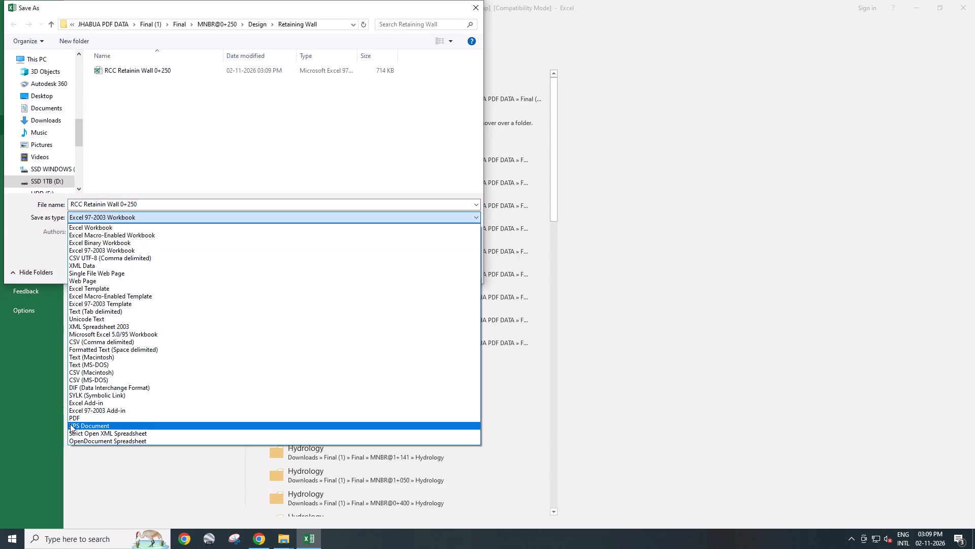
left_click(74, 419)
left_click(410, 310)
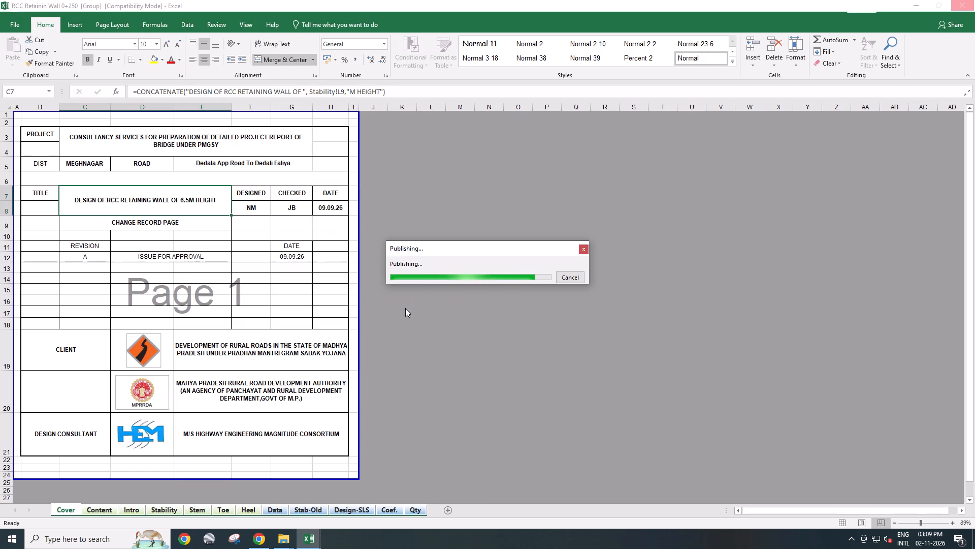
scroll(374, 301, "up", 1)
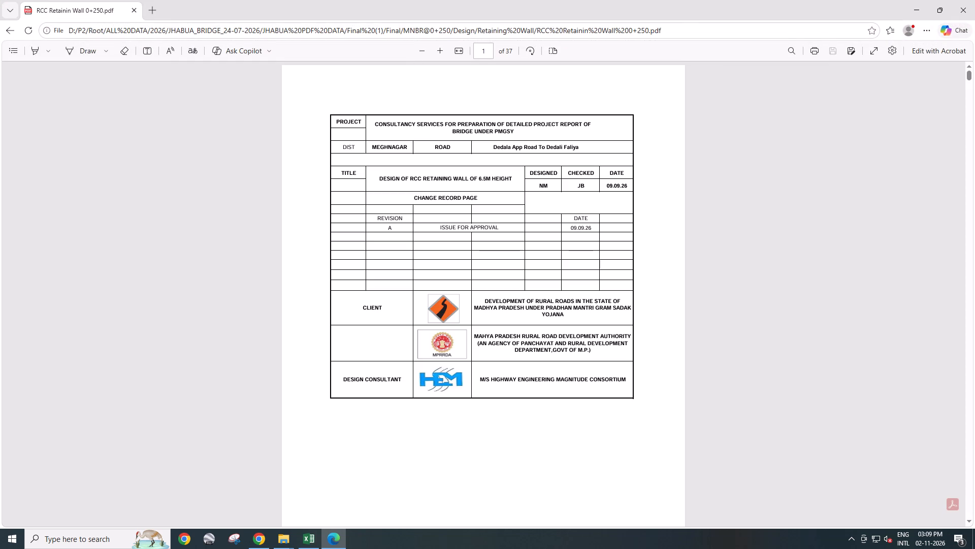
left_click(964, 5)
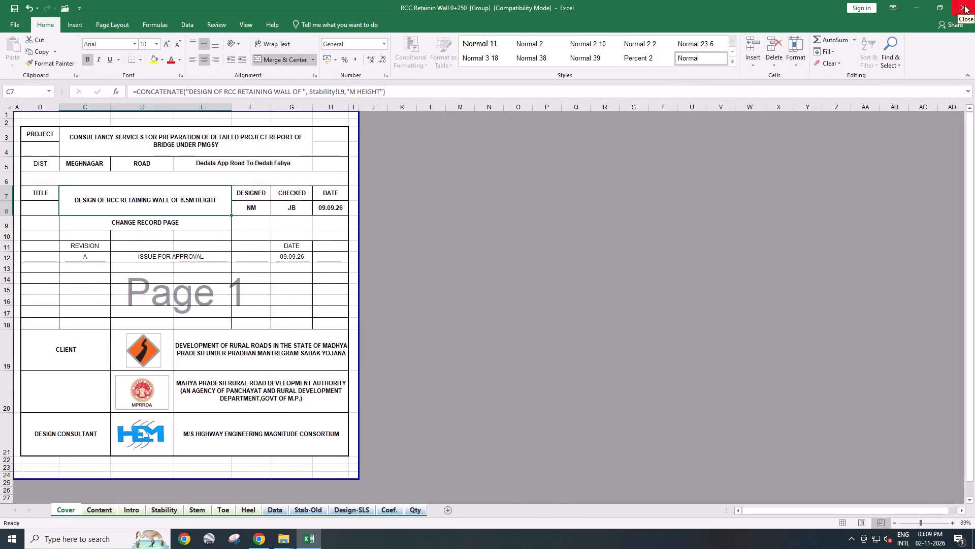
left_click(964, 5)
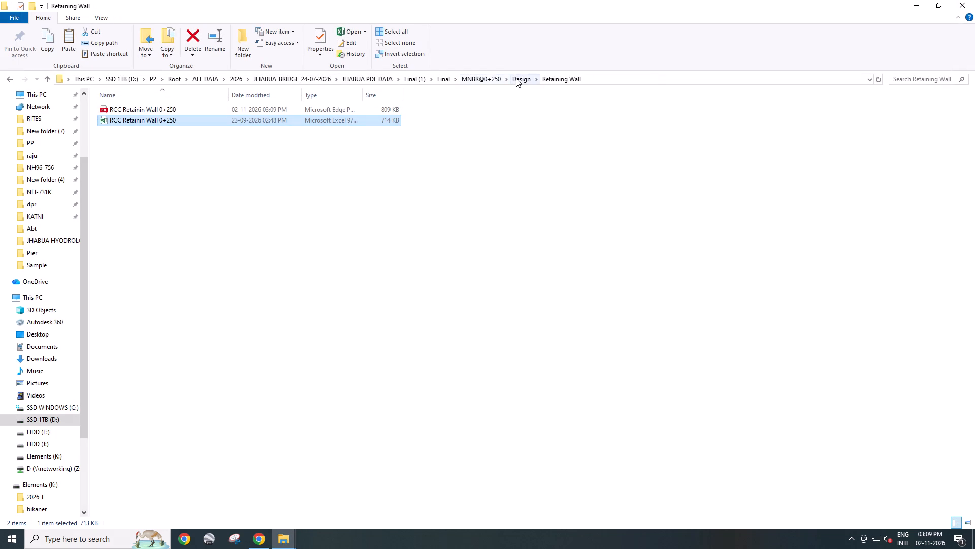
Save the Index solid slab workbook from the Solid Slab folder as a PDF named Index solid slab, then close both files.
left_click(516, 78)
double_click(142, 152)
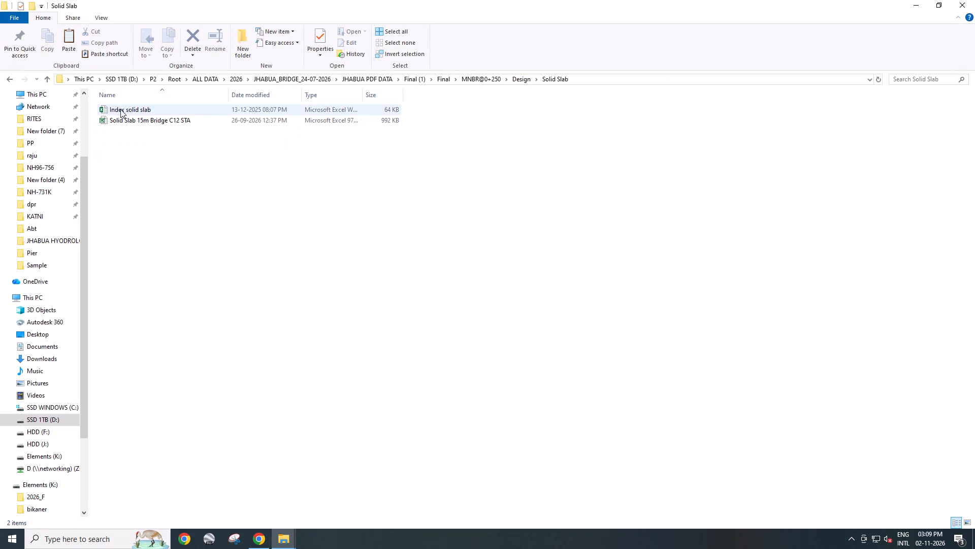
double_click(121, 110)
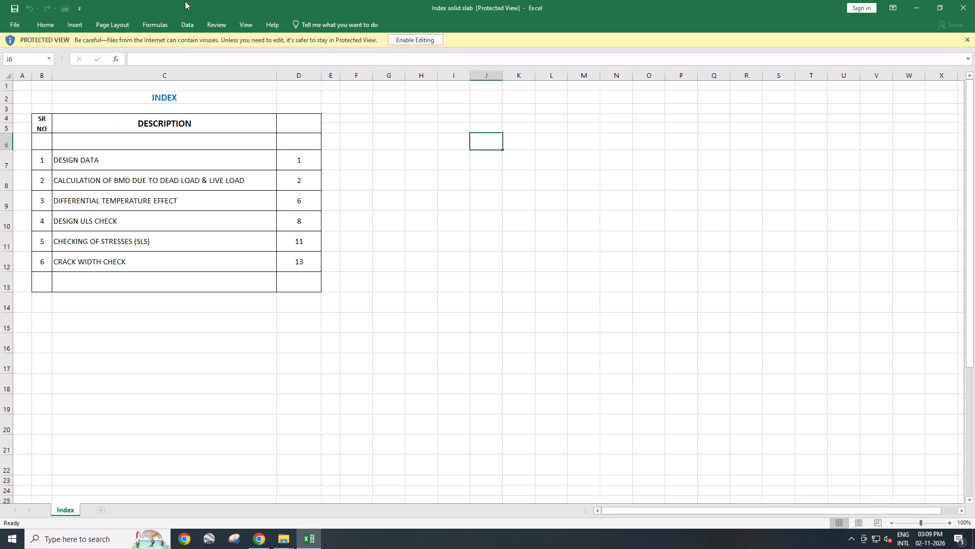
left_click(415, 42)
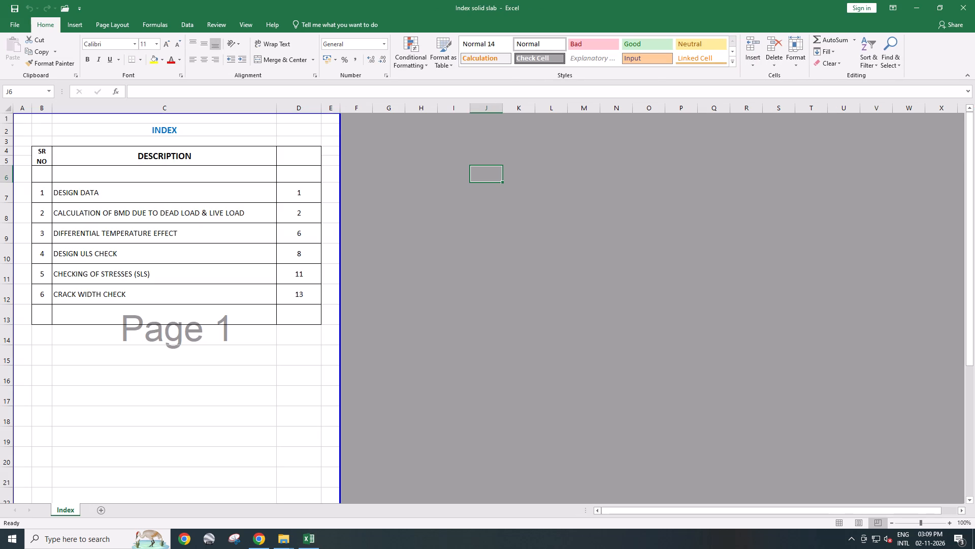
key("ctrl+p")
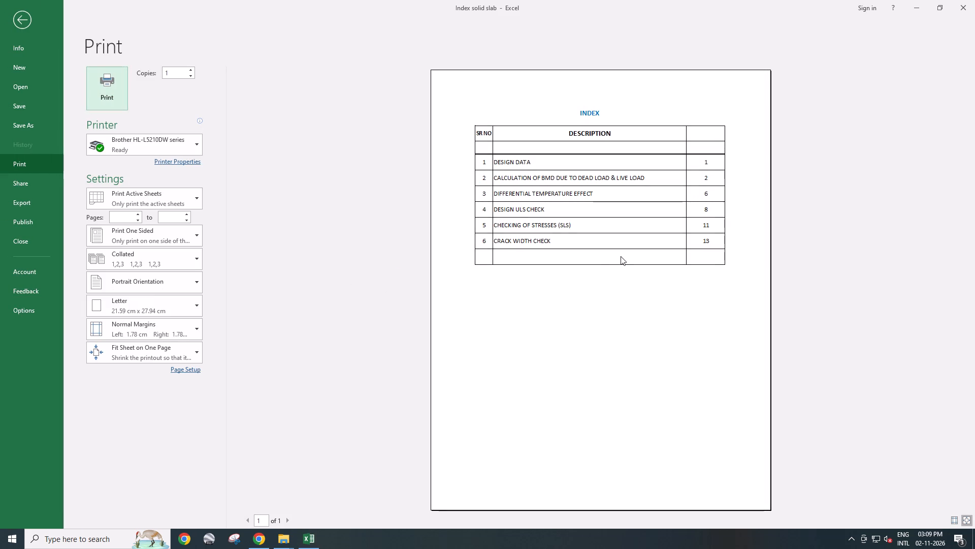
scroll(621, 256, "down", 3)
left_click(24, 121)
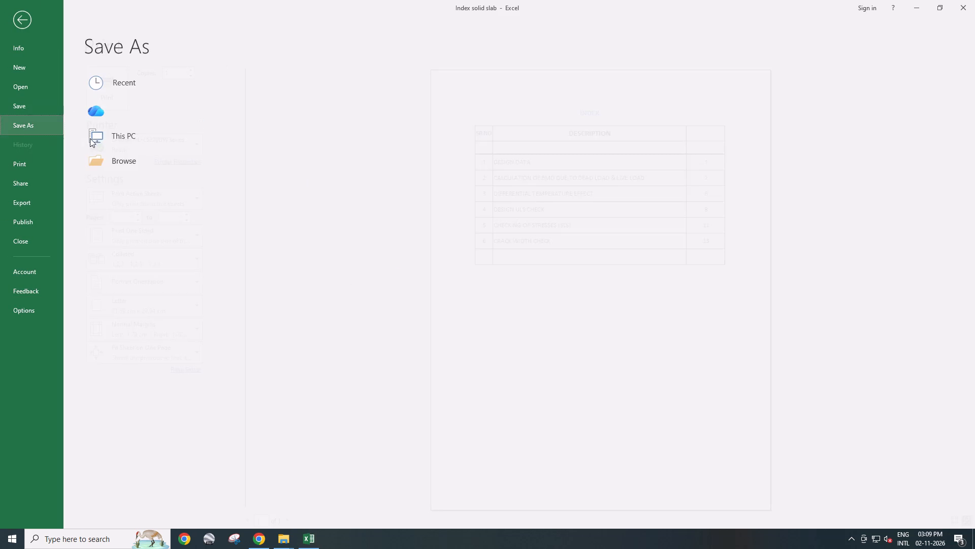
left_click(131, 177)
left_click(111, 221)
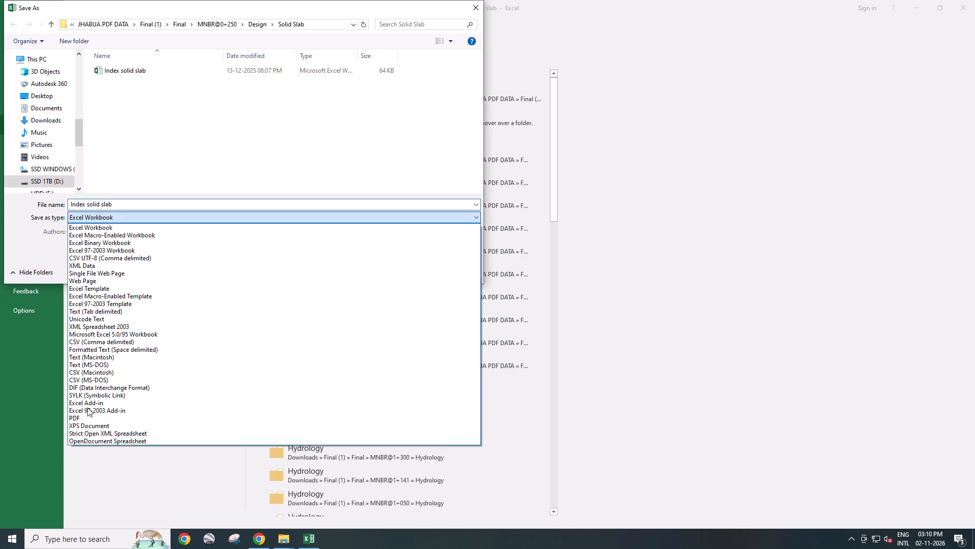
left_click(75, 418)
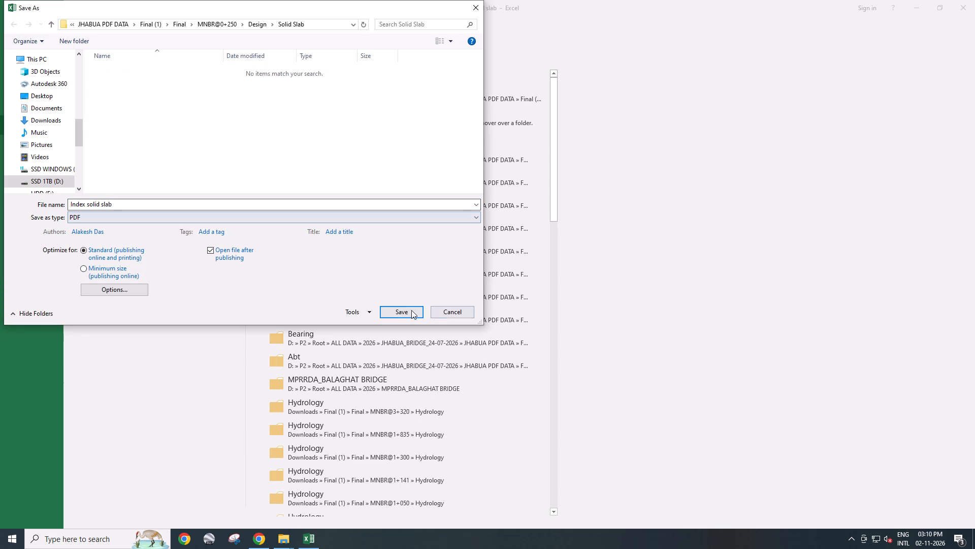
left_click(402, 306)
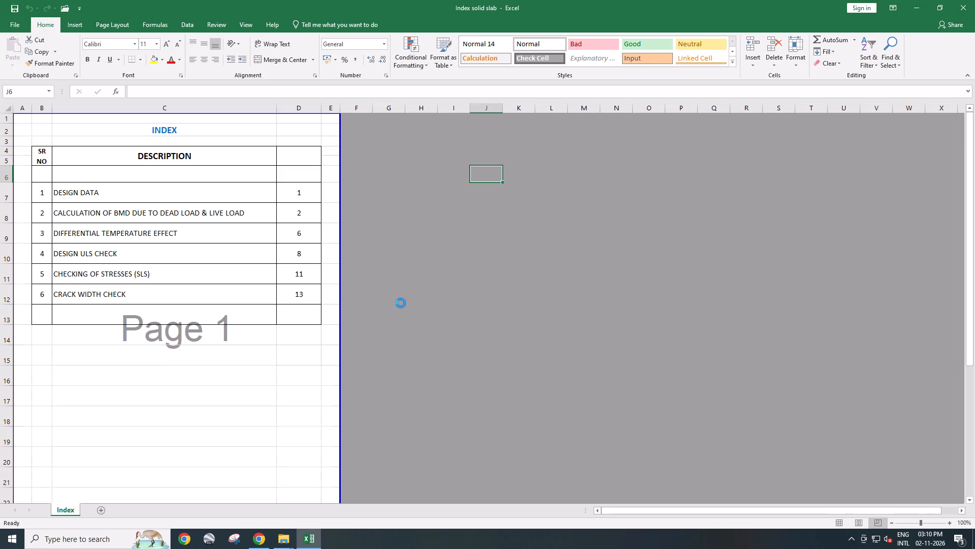
scroll(596, 249, "down", 7)
left_click(972, 1)
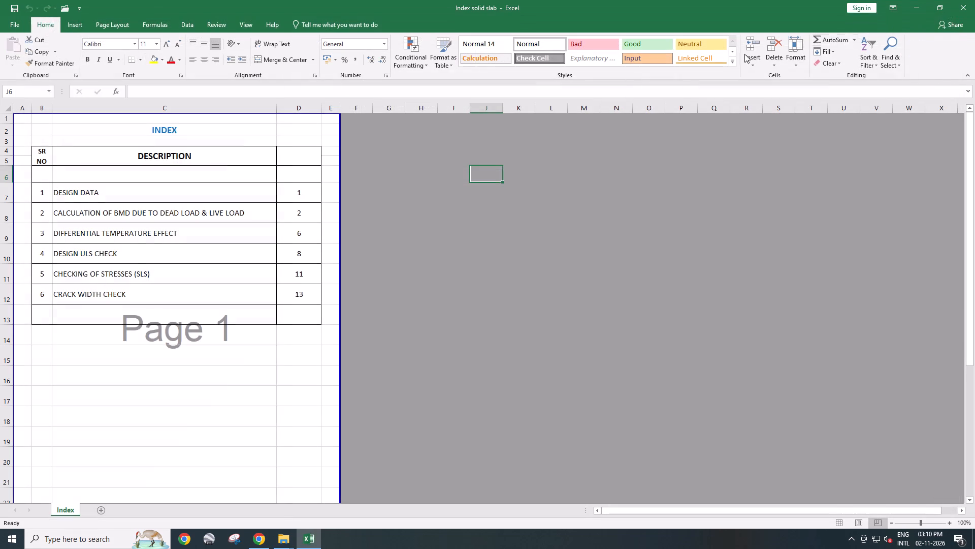
left_click(969, 0)
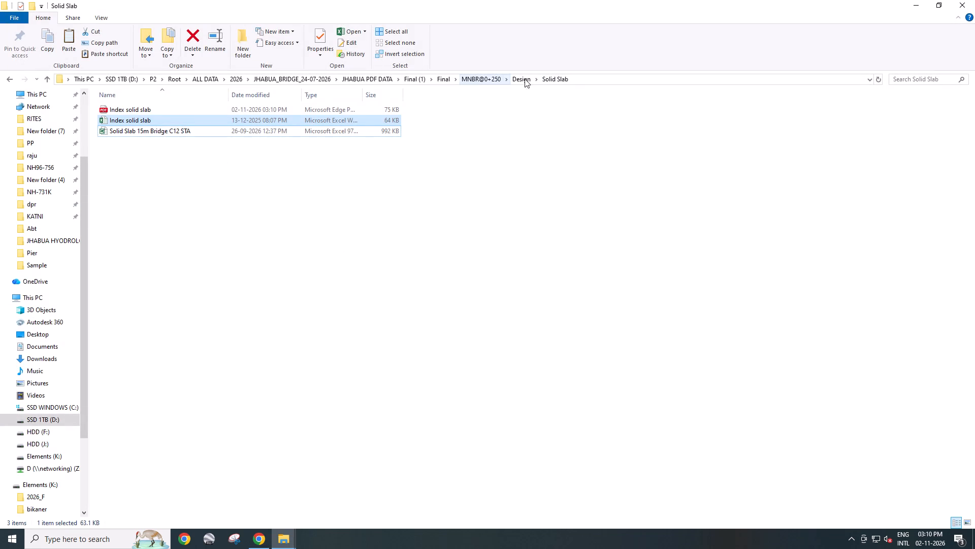
Open the Solid Slab 15m Bridge C12 STA workbook with editing and content enabled, dismissing the link-update message.
double_click(112, 129)
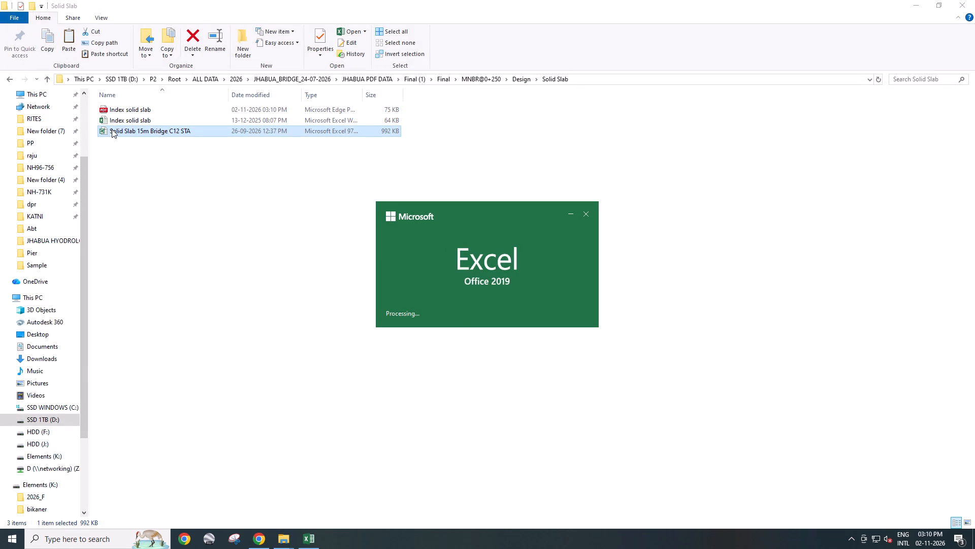
left_click(423, 40)
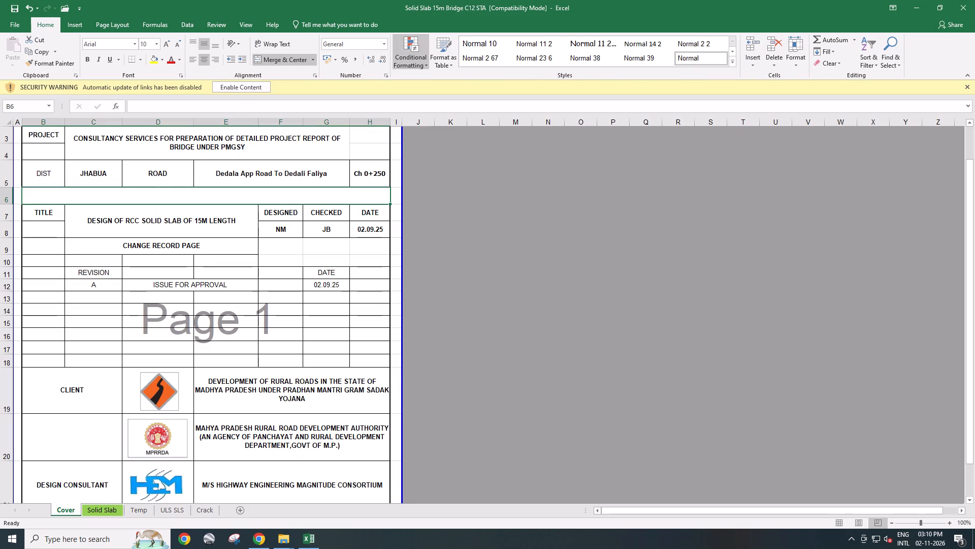
left_click(240, 88)
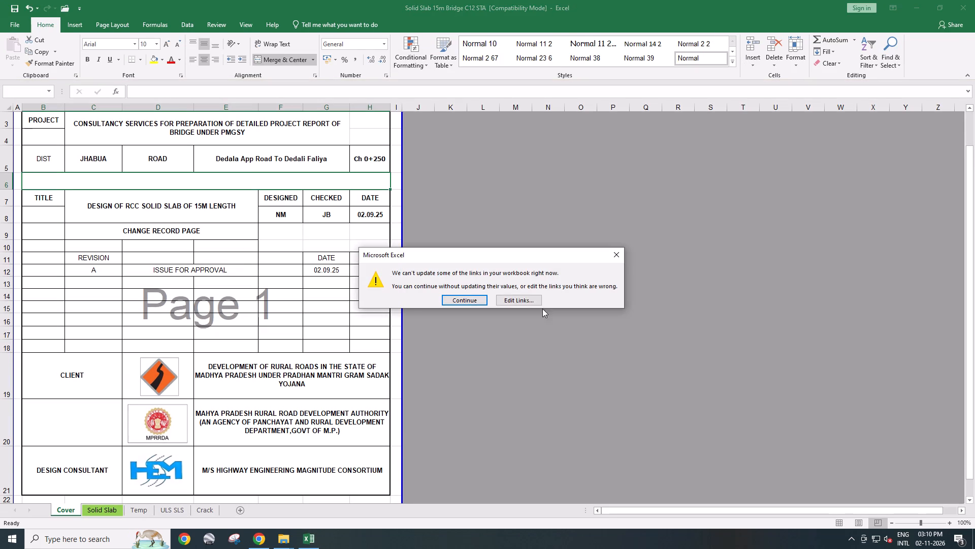
left_click(607, 256)
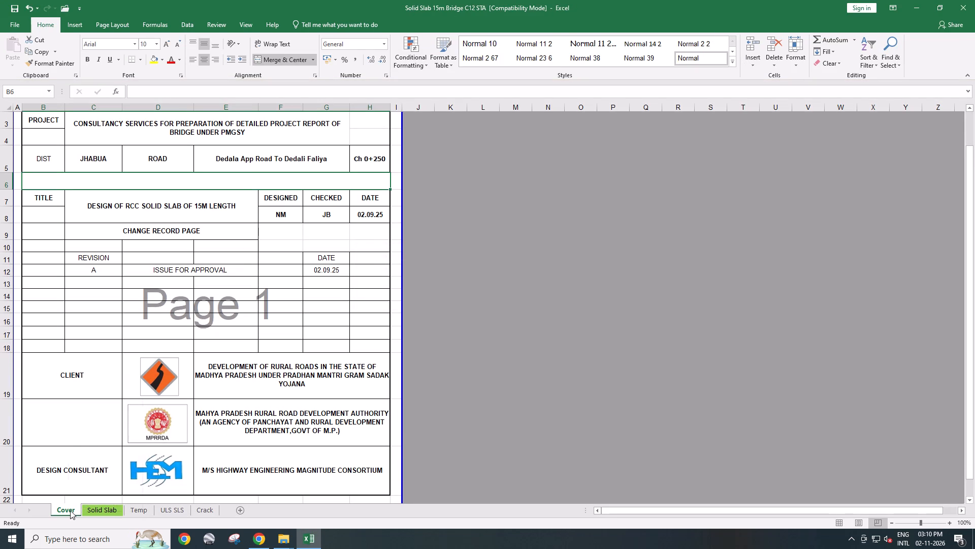
Select all sheets of the solid slab workbook, save them as a PDF named Solid Slab 15m Bridge C12 STA, and close both files.
right_click(69, 510)
left_click(104, 504)
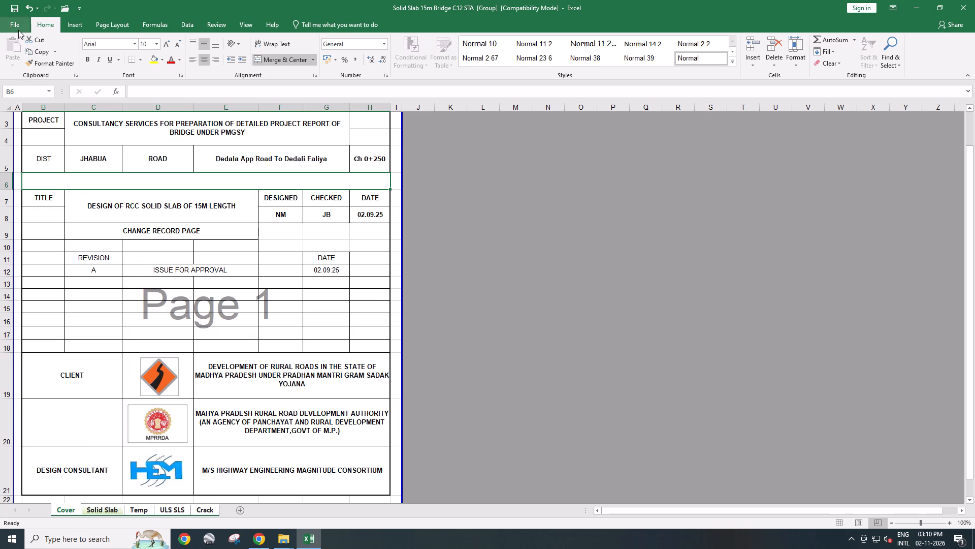
left_click(18, 29)
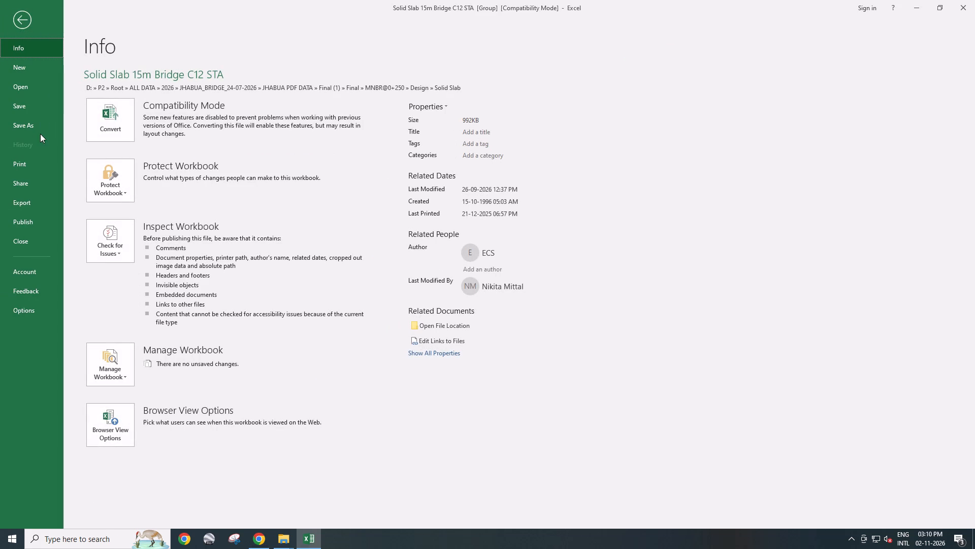
left_click(40, 131)
left_click(134, 187)
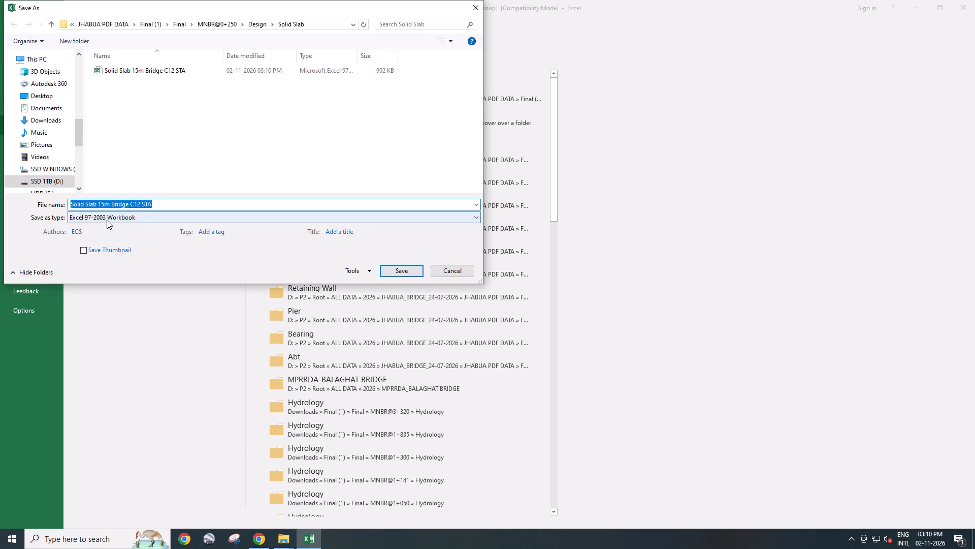
left_click(107, 220)
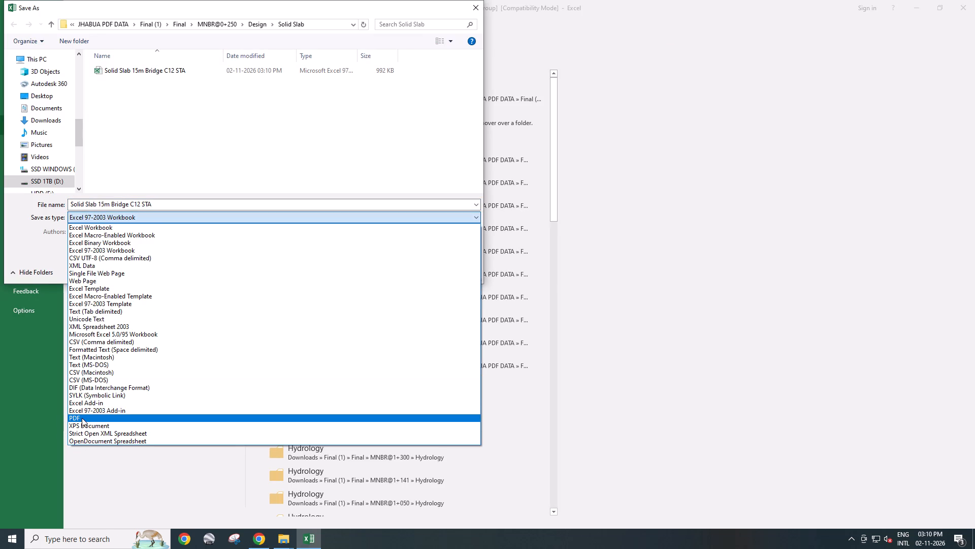
left_click(82, 418)
left_click(413, 312)
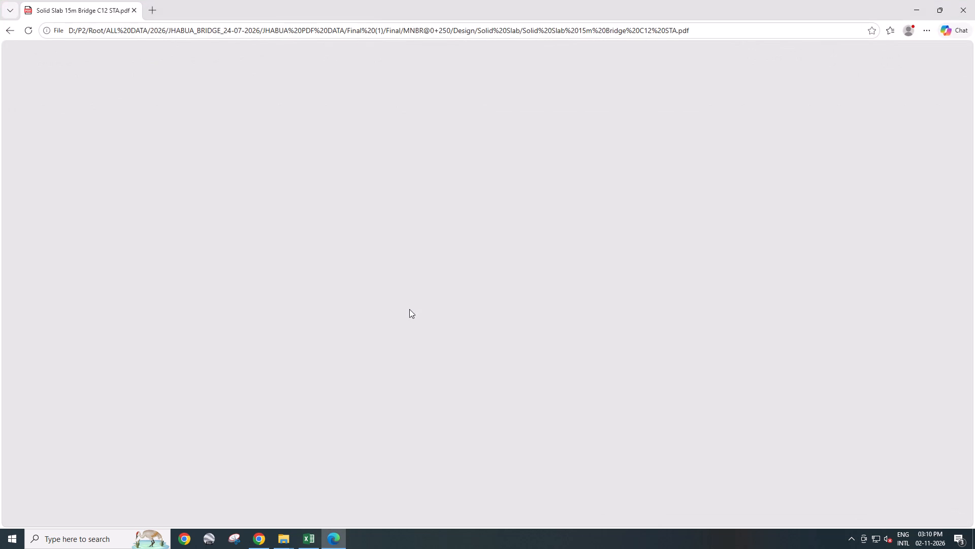
left_click(964, 0)
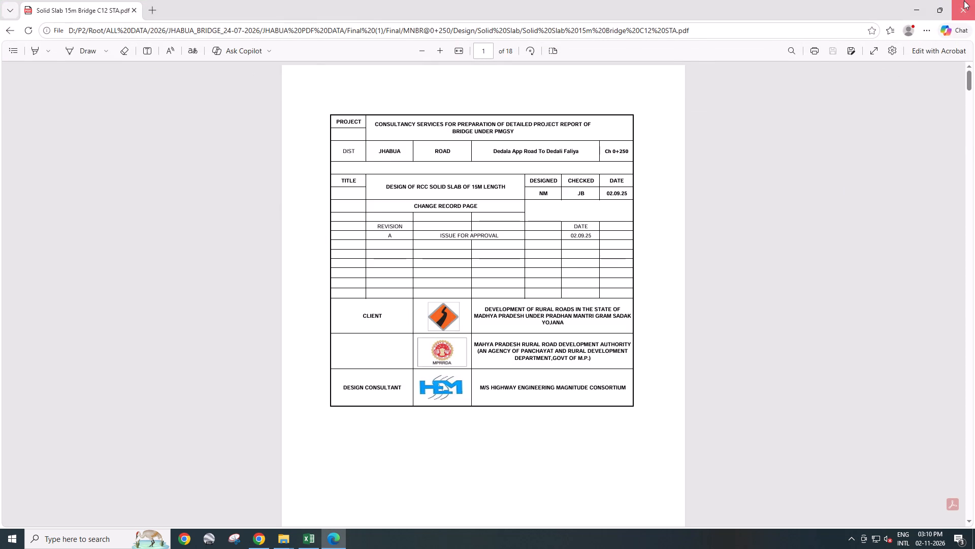
left_click(974, 0)
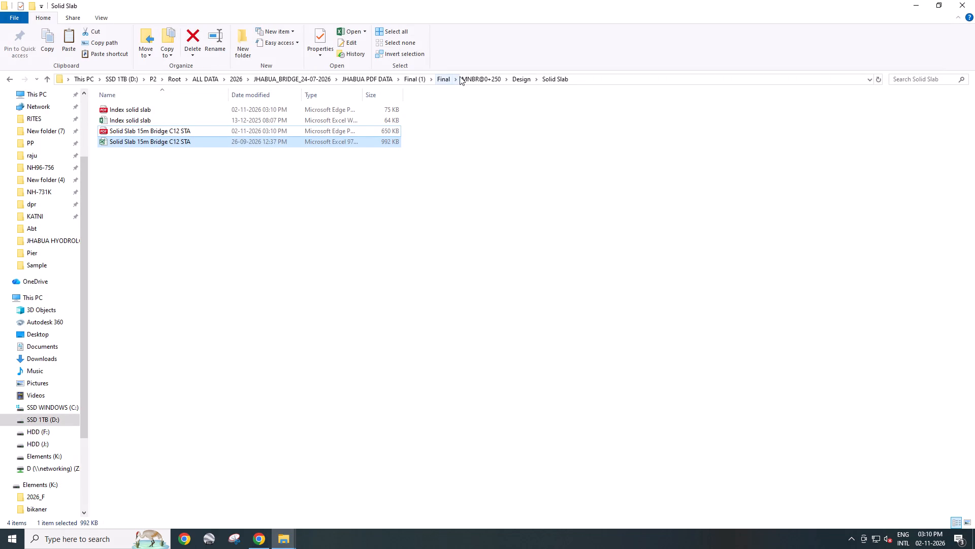
Open the Design of Abutment- 0+400 workbook from MNBR@0+400's Abt design folder with editing and content enabled, dismissing the link-update message.
left_click(460, 76)
left_click(450, 78)
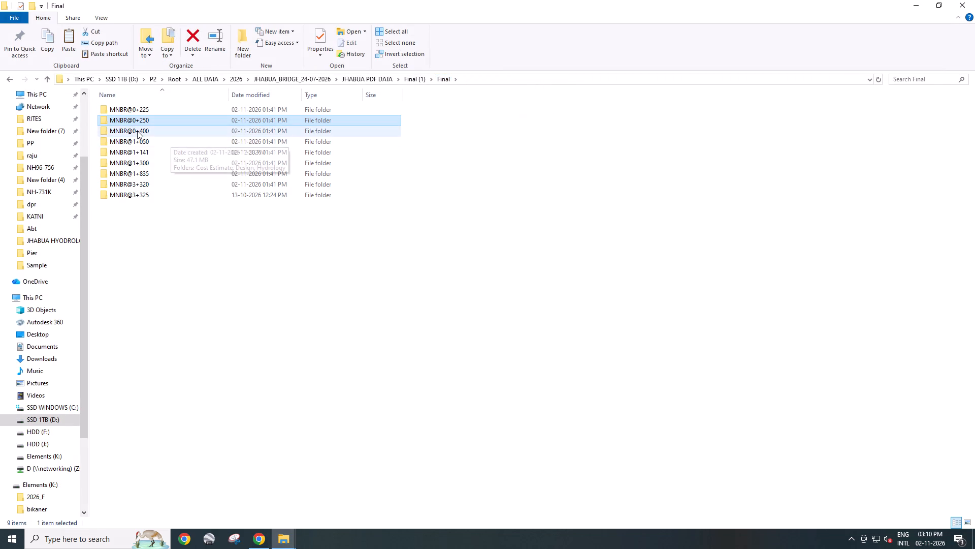
double_click(137, 131)
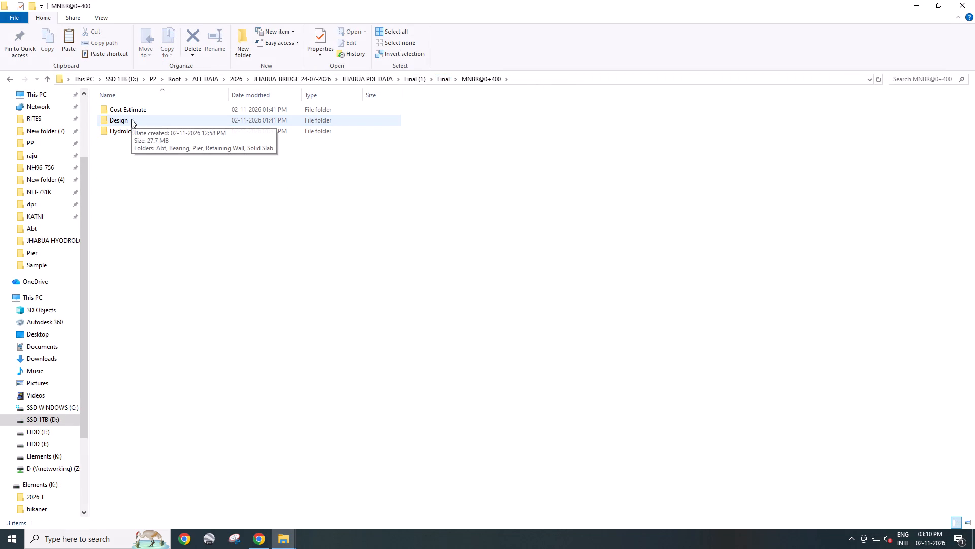
double_click(131, 119)
double_click(128, 113)
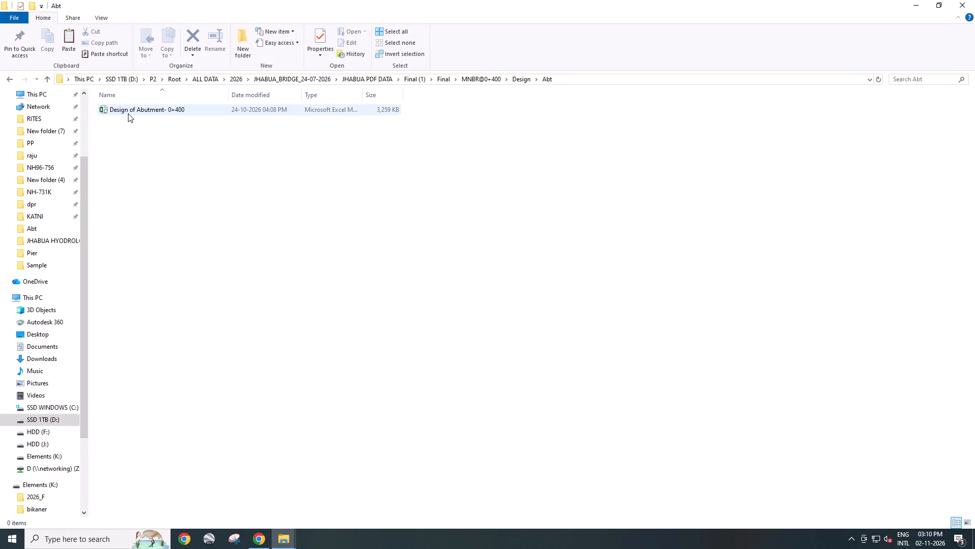
double_click(128, 113)
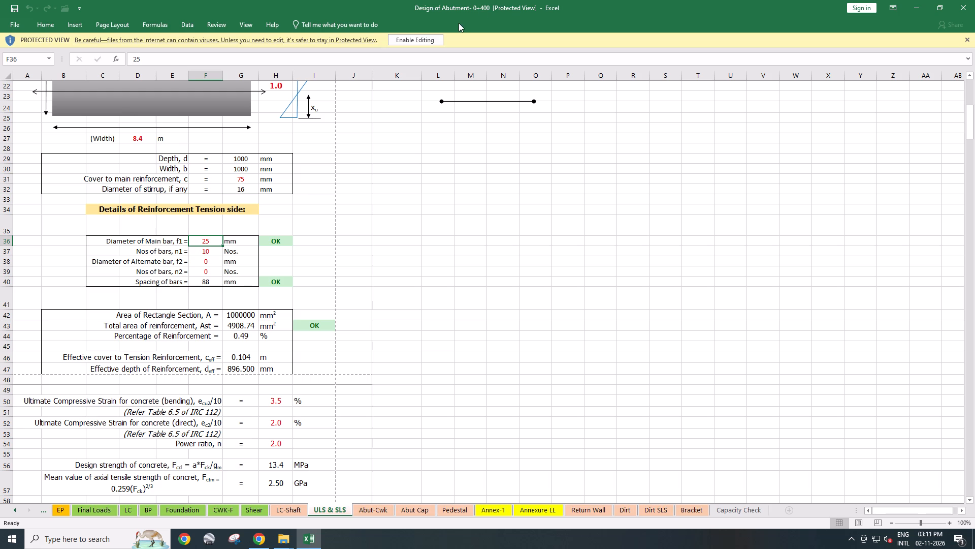
left_click(422, 38)
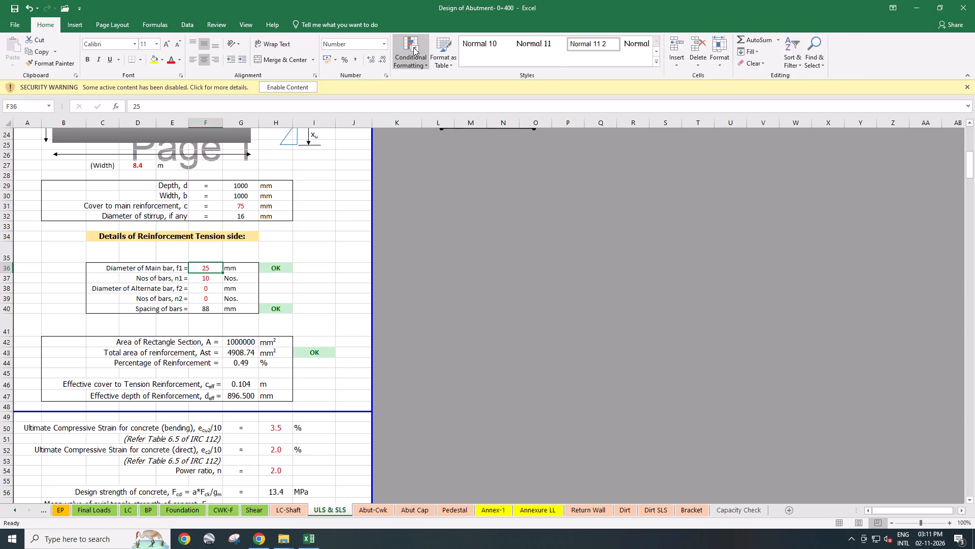
left_click(297, 86)
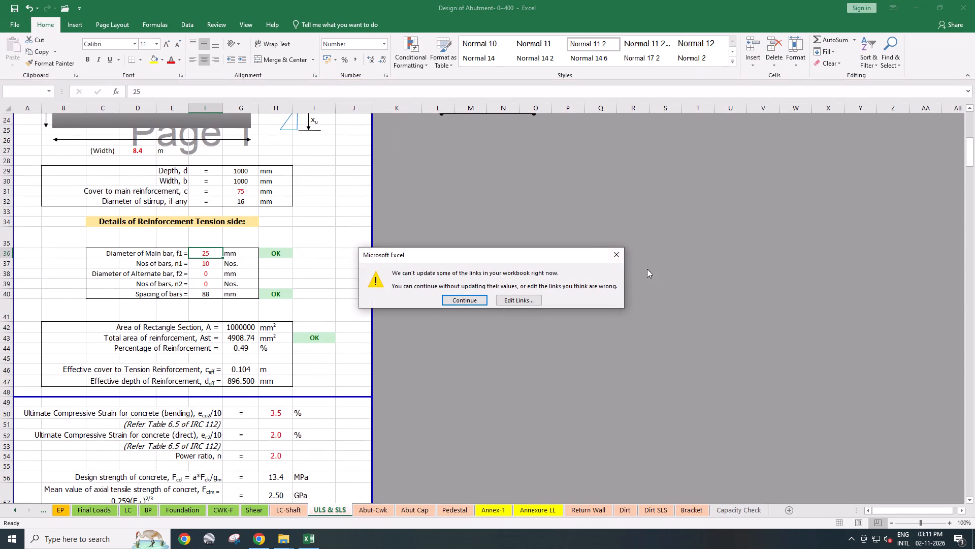
left_click(621, 260)
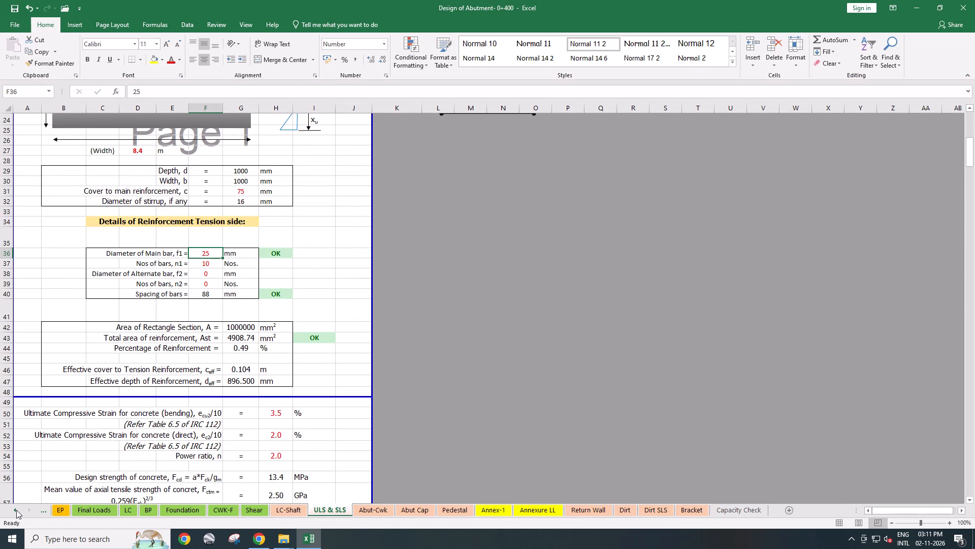
Select all sheets of the abutment workbook starting from the CP cover sheet and save them as a PDF named Design of Abutment- 0+400.
triple_click(16, 510)
triple_click(16, 510)
triple_click(16, 510)
triple_click(16, 510)
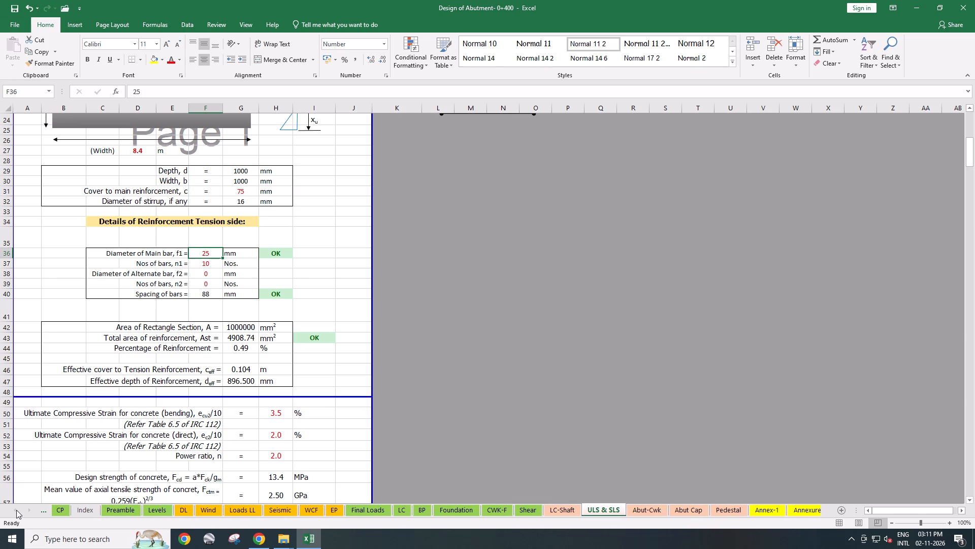
right_click(62, 506)
left_click(74, 503)
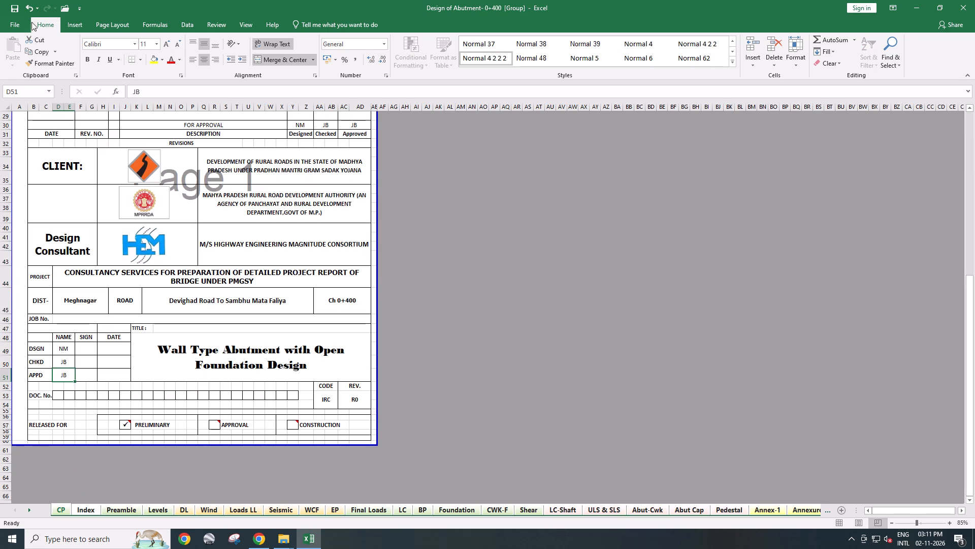
left_click(9, 24)
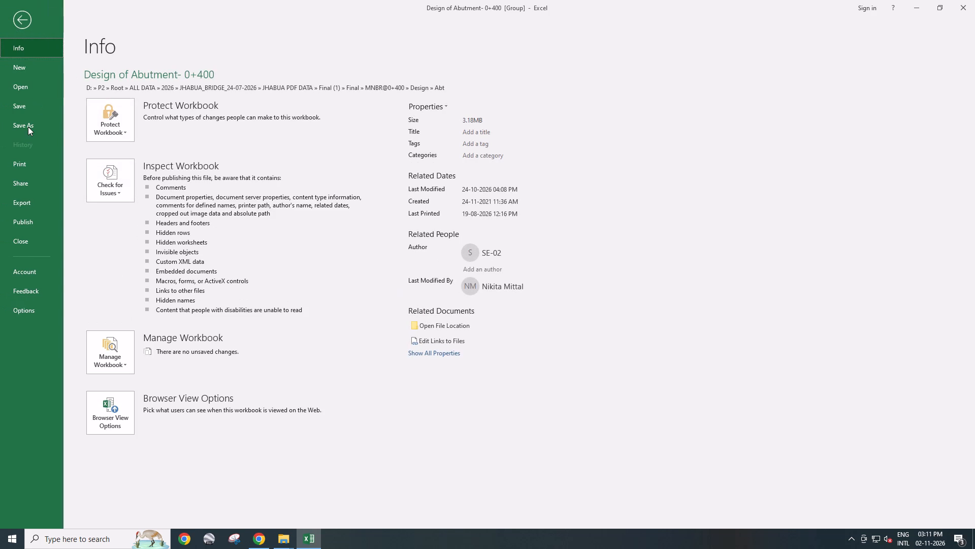
left_click(28, 127)
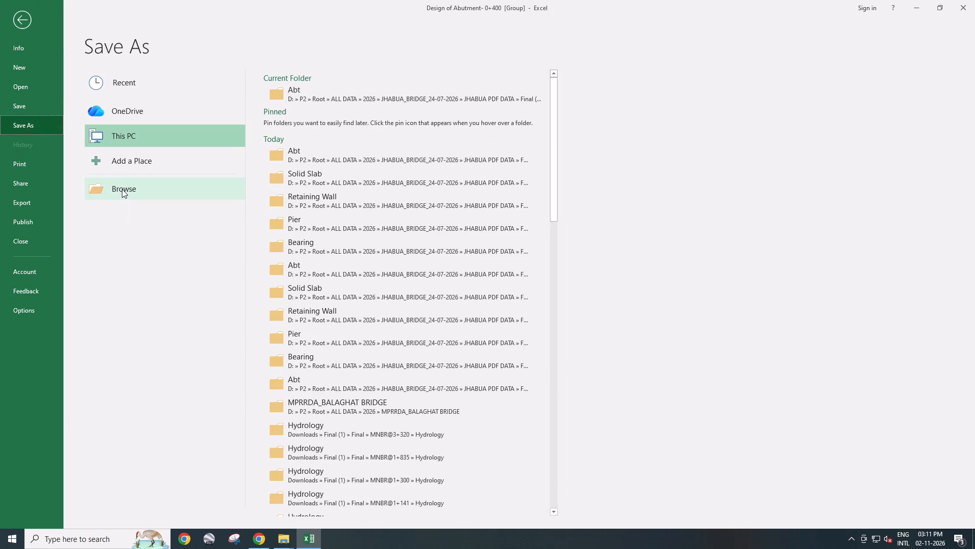
left_click(122, 189)
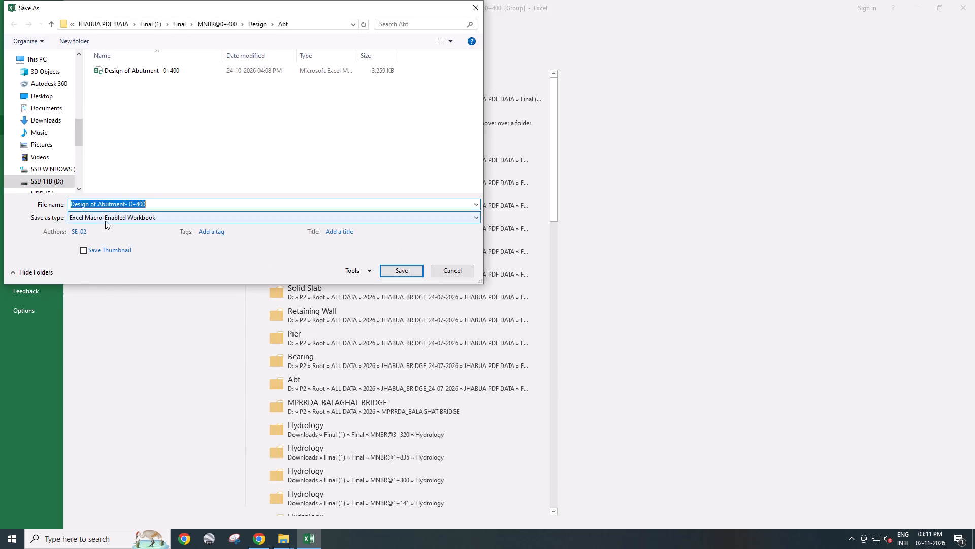
left_click(105, 221)
left_click(77, 418)
left_click(399, 314)
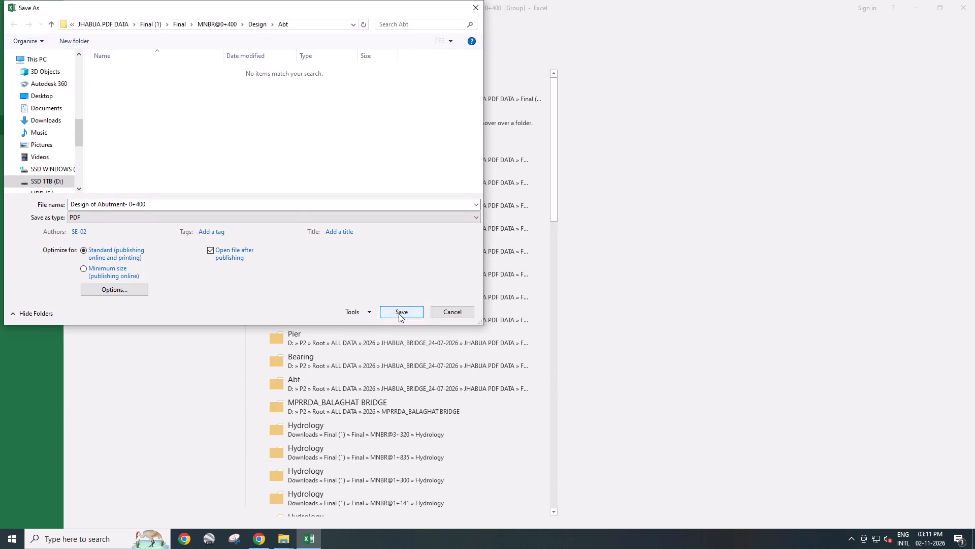
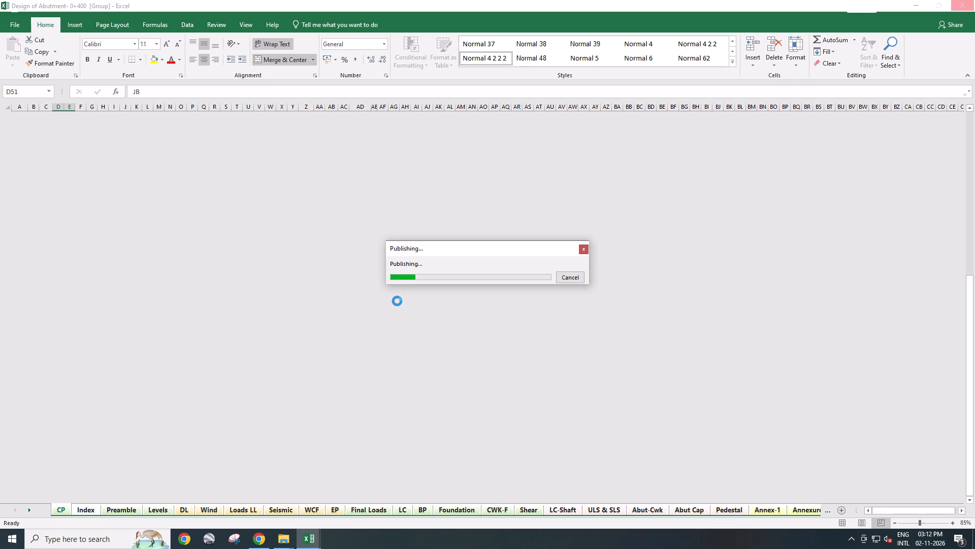
Open the MPRRDA_BALAGHAT BRIDGE workbook from the 2026 project data and review the bridge rows on its BALAGHAT GEOTECH sheet.
left_click(277, 545)
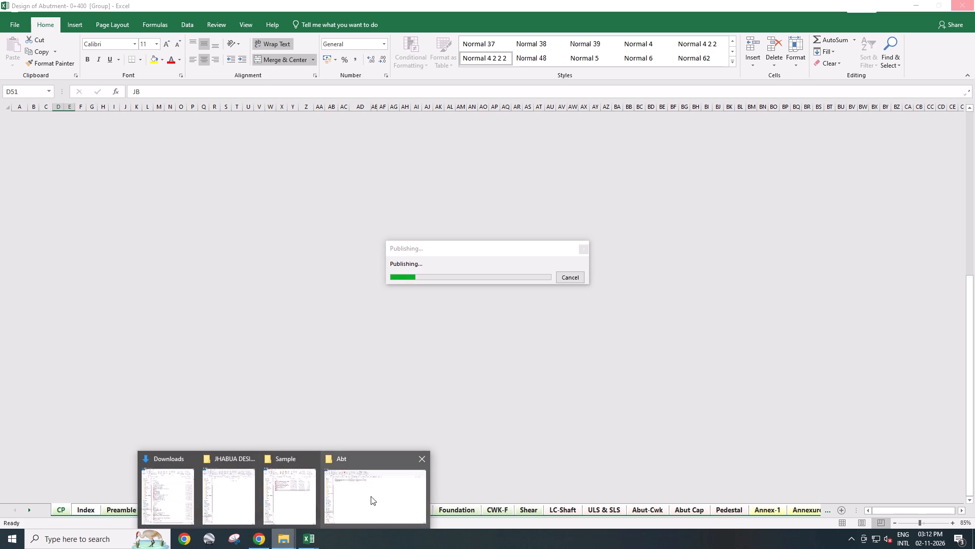
left_click(222, 496)
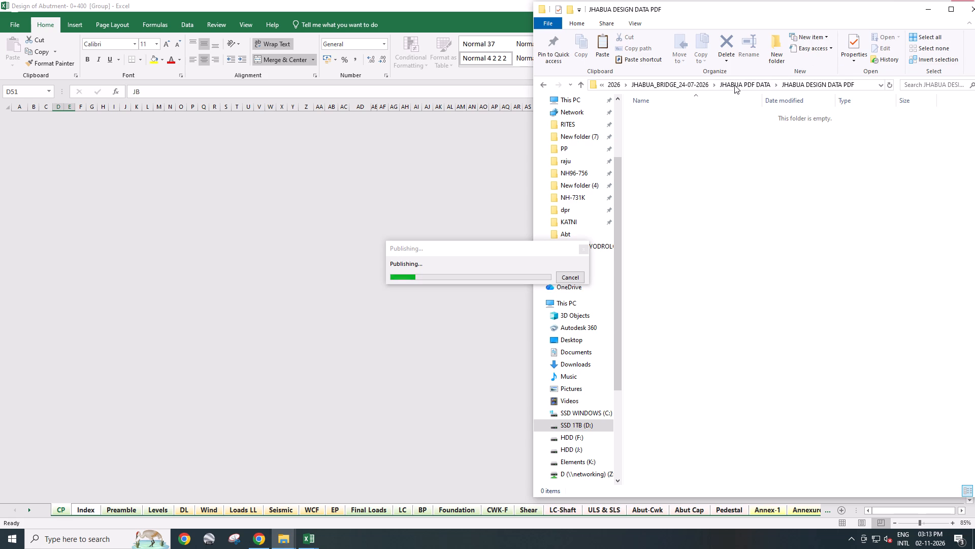
left_click(724, 89)
left_click(715, 87)
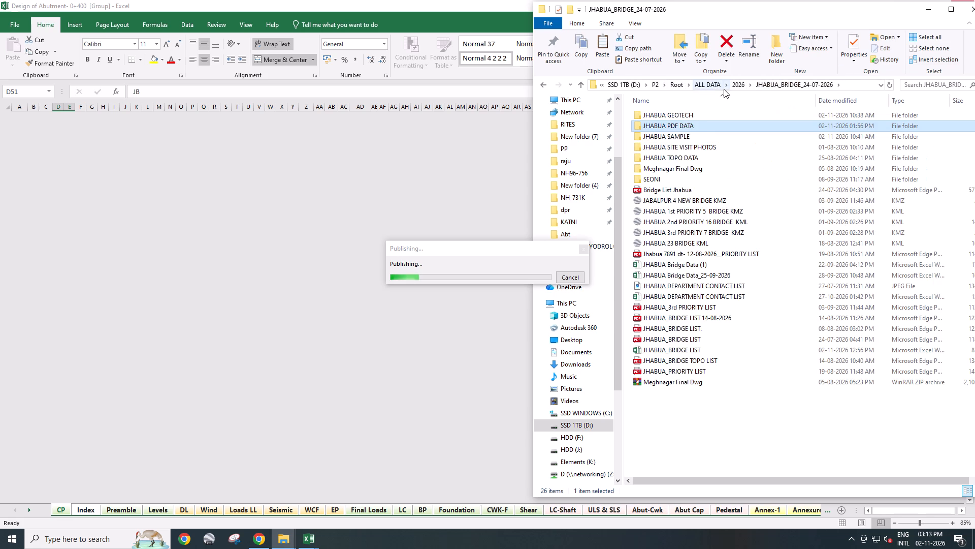
left_click(743, 84)
double_click(685, 223)
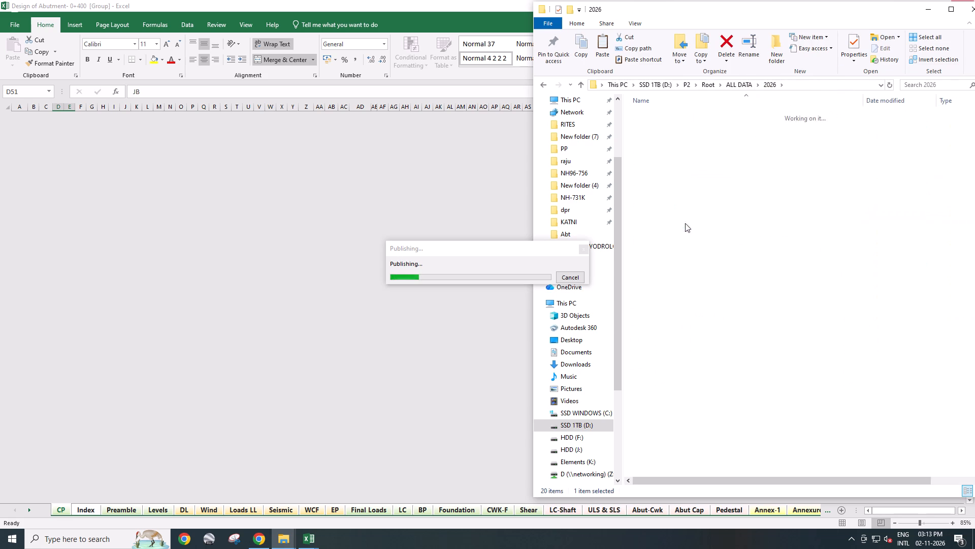
double_click(682, 190)
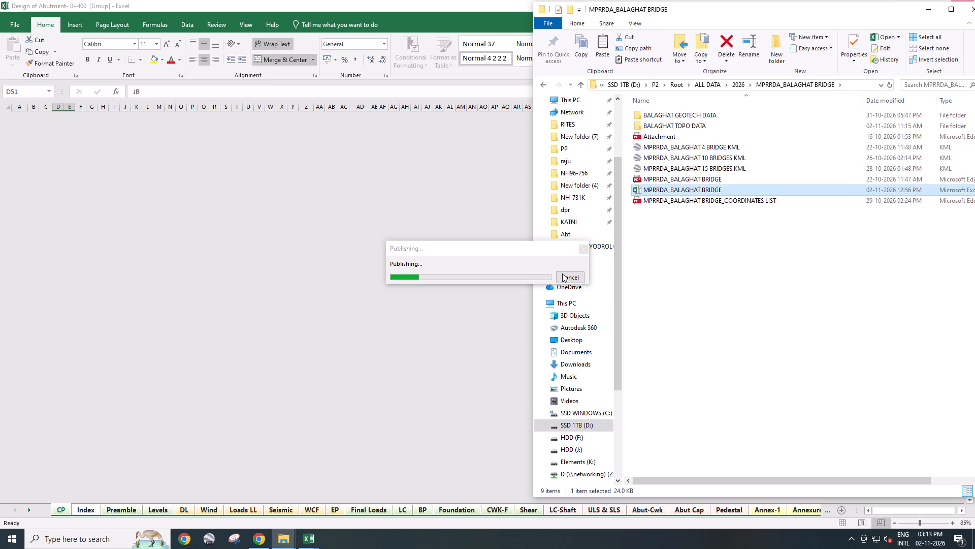
left_click(305, 535)
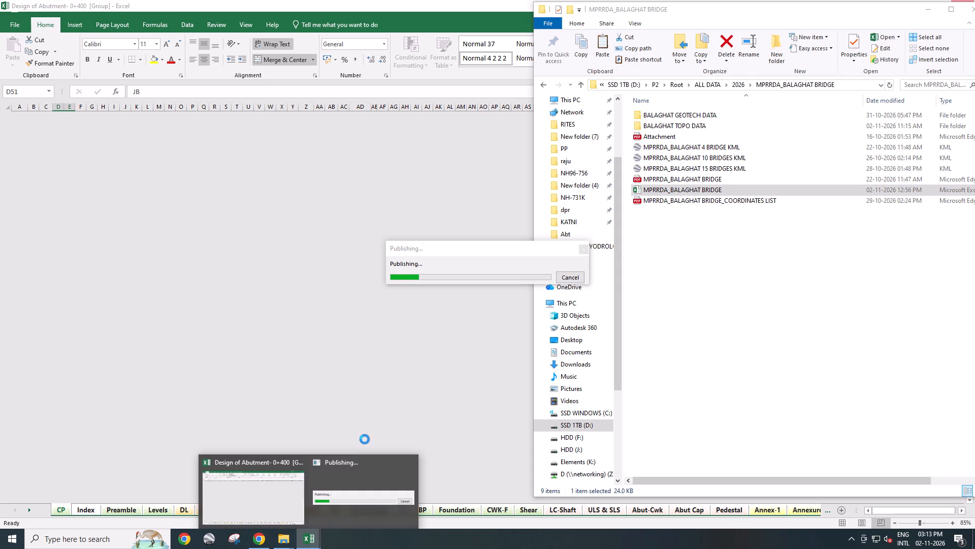
left_click(283, 491)
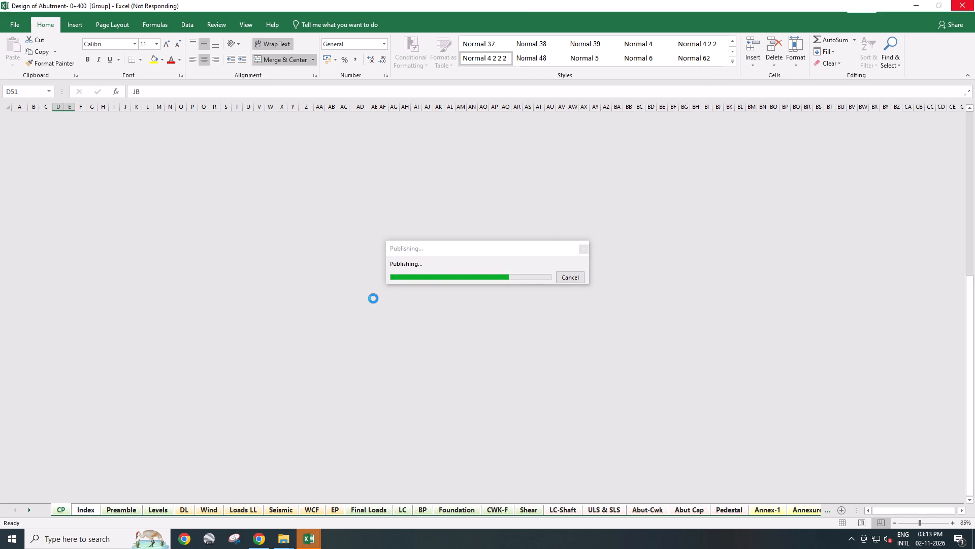
left_click(305, 547)
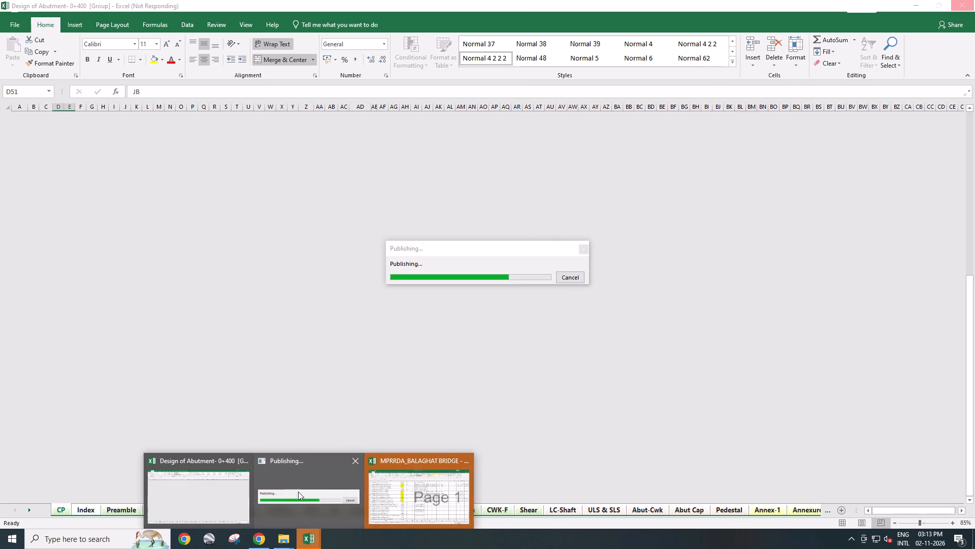
left_click(433, 507)
scroll(467, 399, "down", 3)
scroll(456, 407, "up", 1)
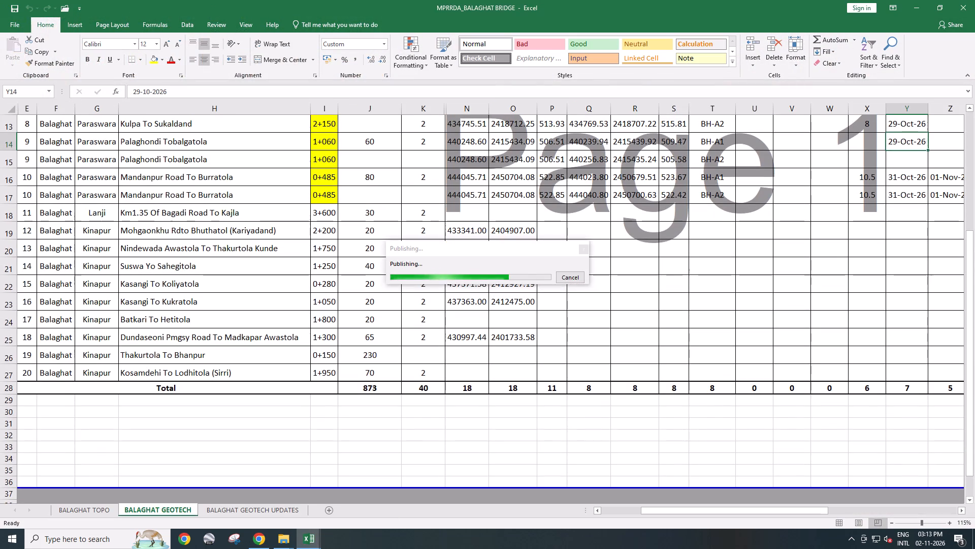
scroll(456, 407, "up", 9)
scroll(456, 407, "down", 3)
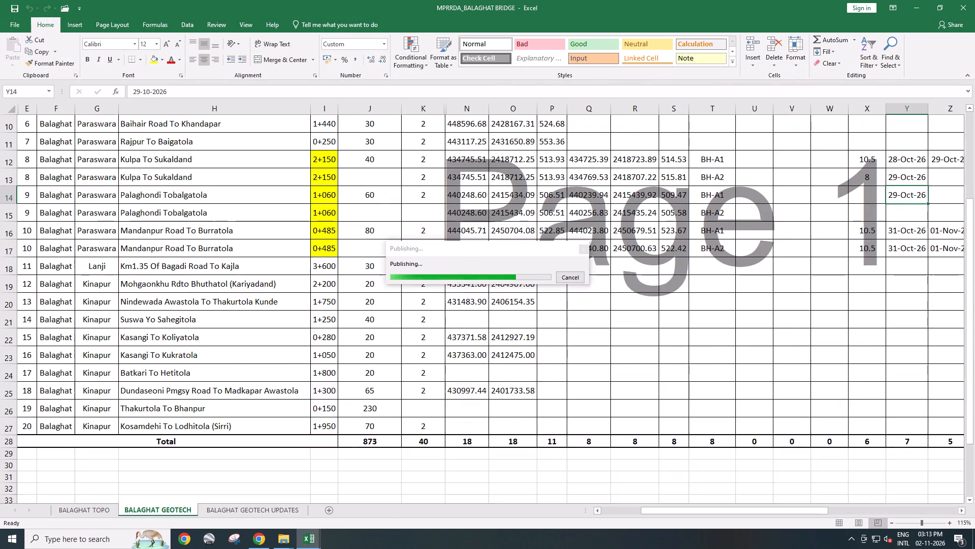
scroll(456, 407, "down", 1)
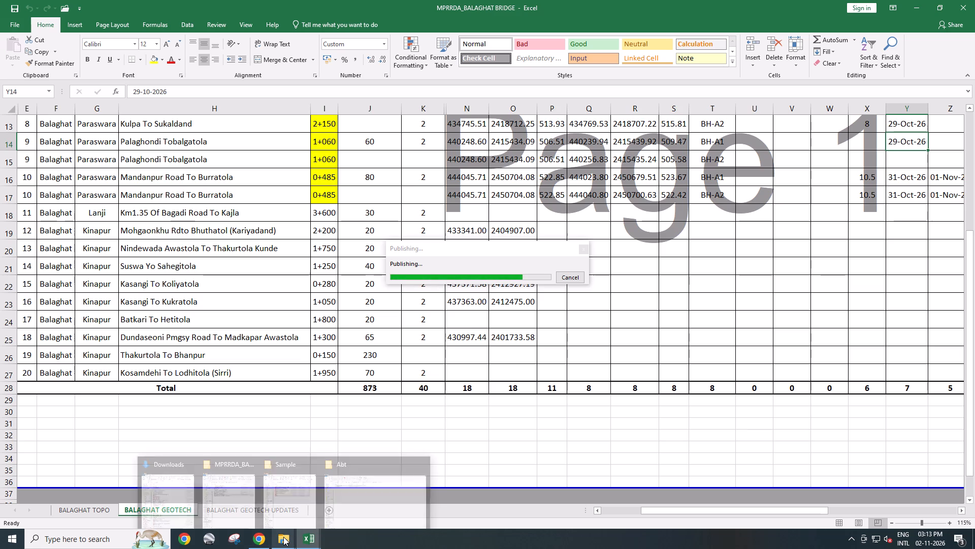
Open the Khargone_Jabalpur Bridge Topo list workbook from the MPRRDA_BRIDGE_KHARGONE & JABALPUR_23-06-2026 folder and review the Khargone bridge list.
left_click(242, 487)
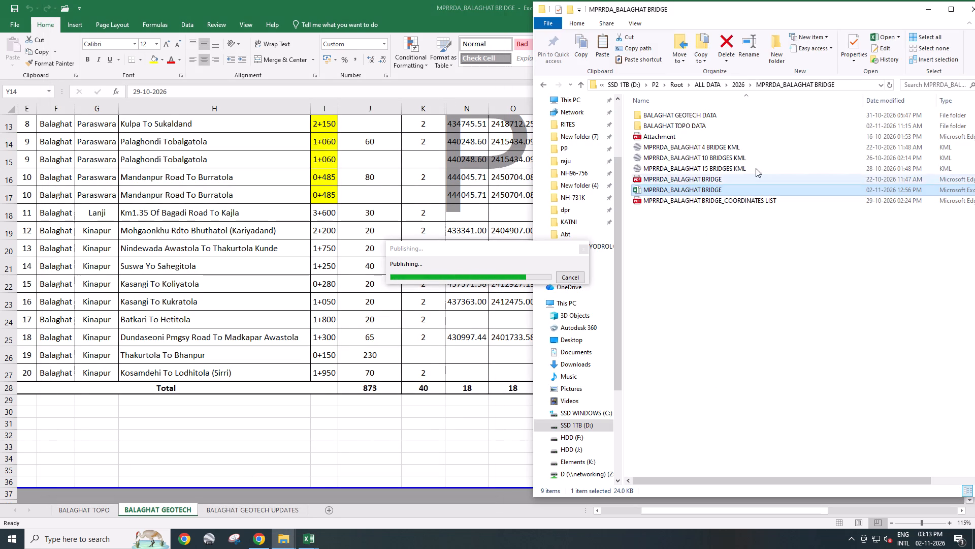
left_click(737, 85)
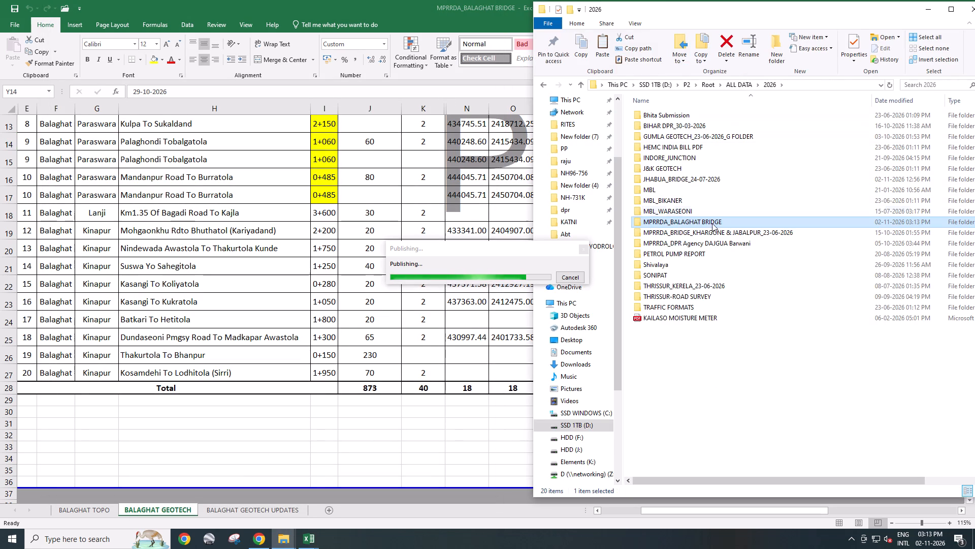
double_click(739, 234)
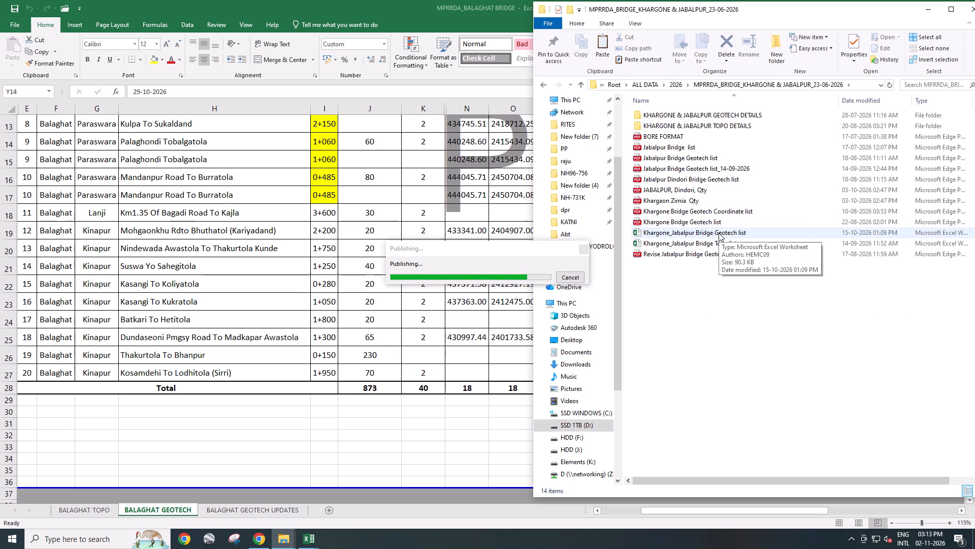
double_click(727, 241)
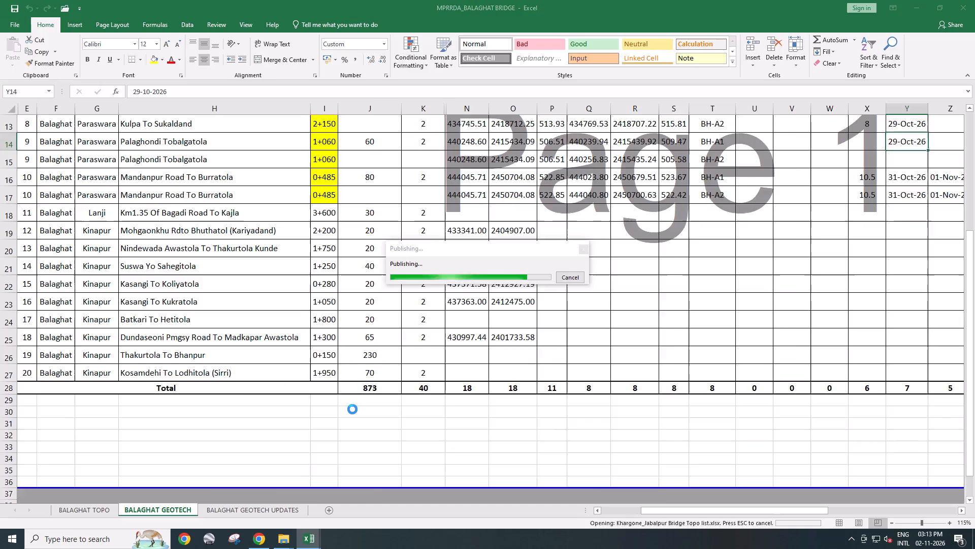
scroll(273, 400, "up", 3)
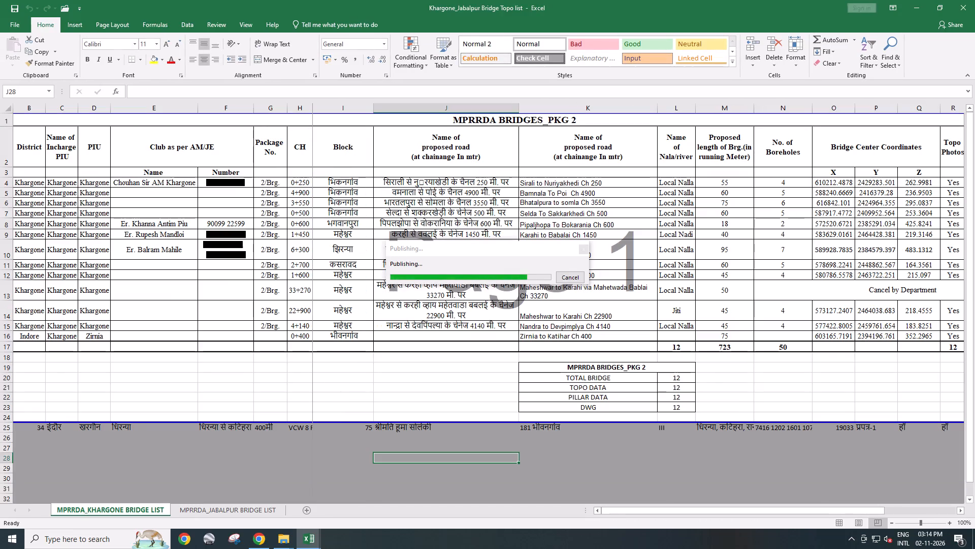
scroll(555, 393, "up", 4)
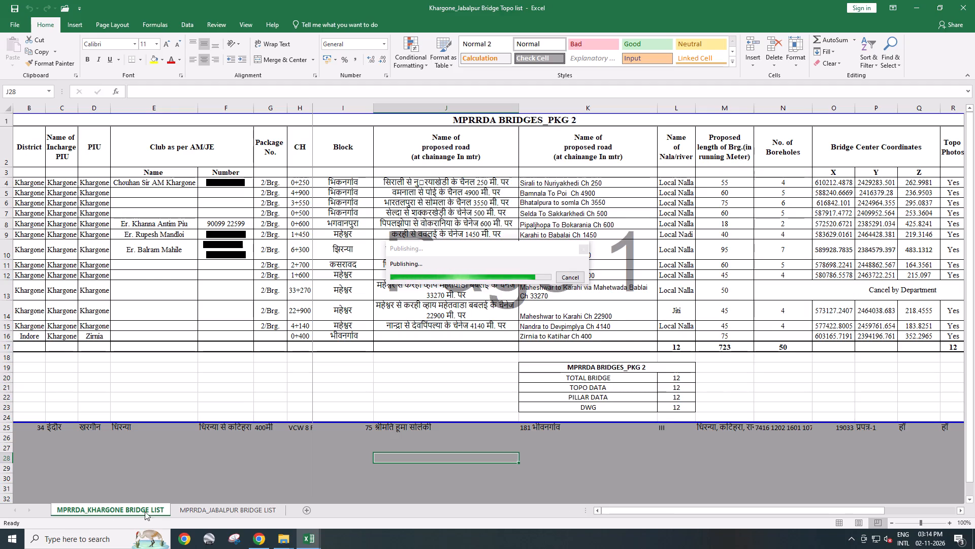
Examine the MPRRDA_JABALPUR BRIDGE LIST sheet, widening the English road name column for reading, and close the workbook without saving.
left_click(209, 508)
scroll(274, 360, "up", 3)
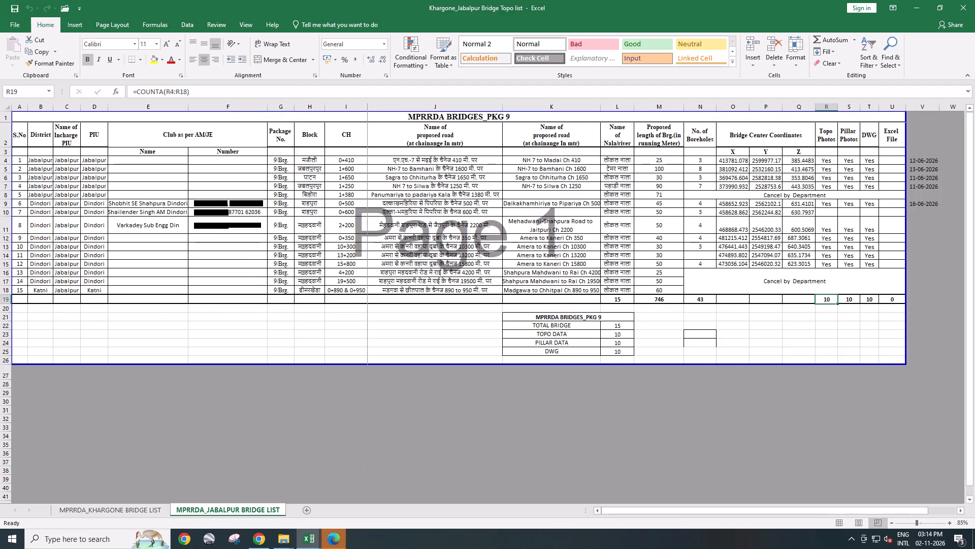
left_click(258, 328)
scroll(721, 285, "up", 3)
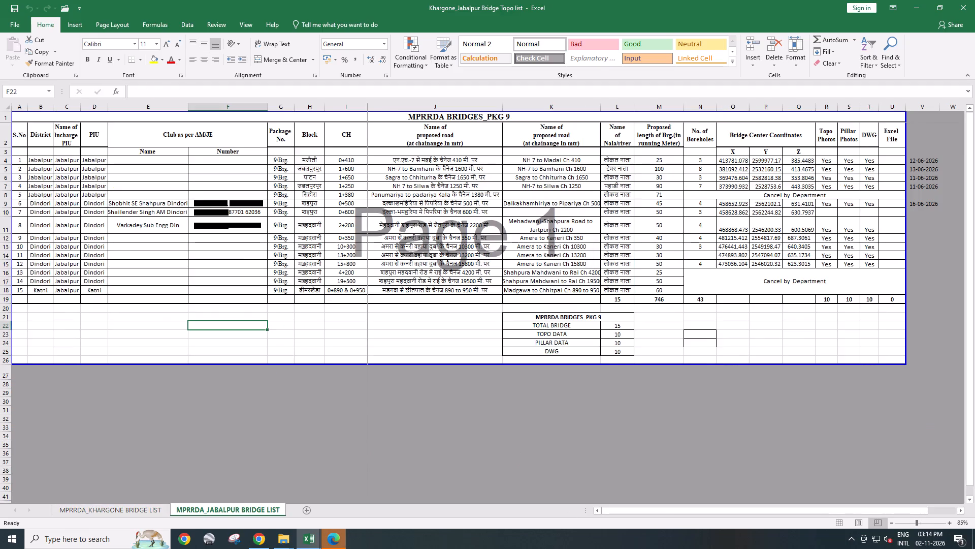
scroll(128, 233, "up", 2)
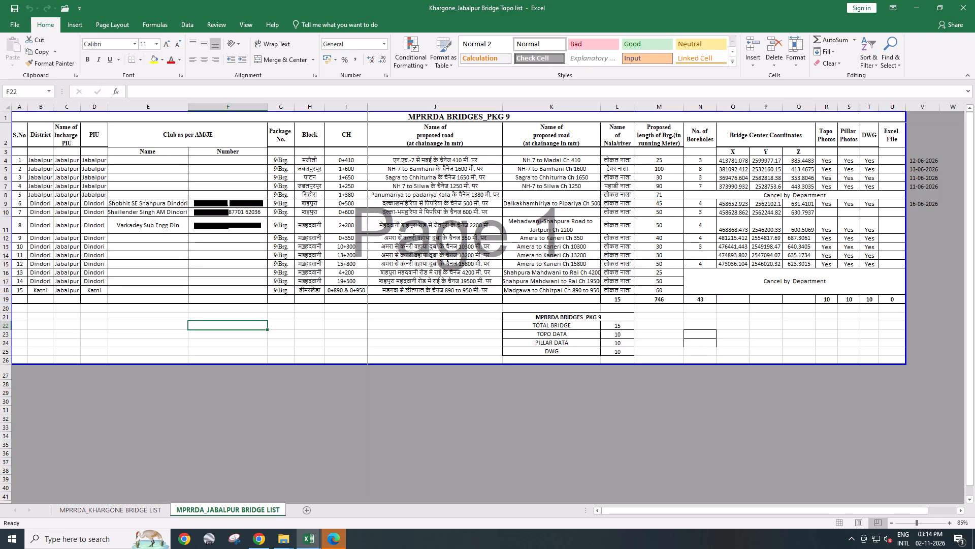
scroll(521, 320, "up", 3)
left_click(2, 195)
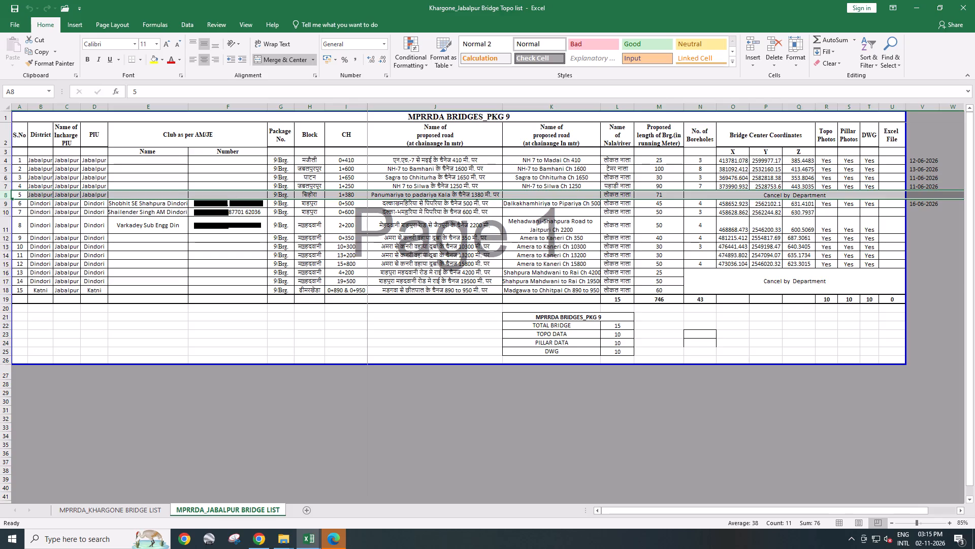
left_click_drag(602, 108, 627, 114)
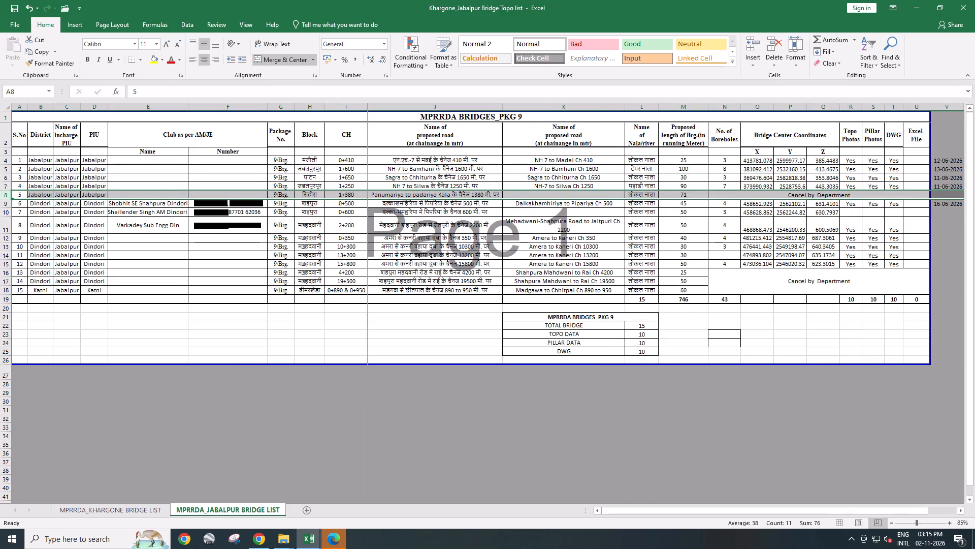
left_click(352, 280)
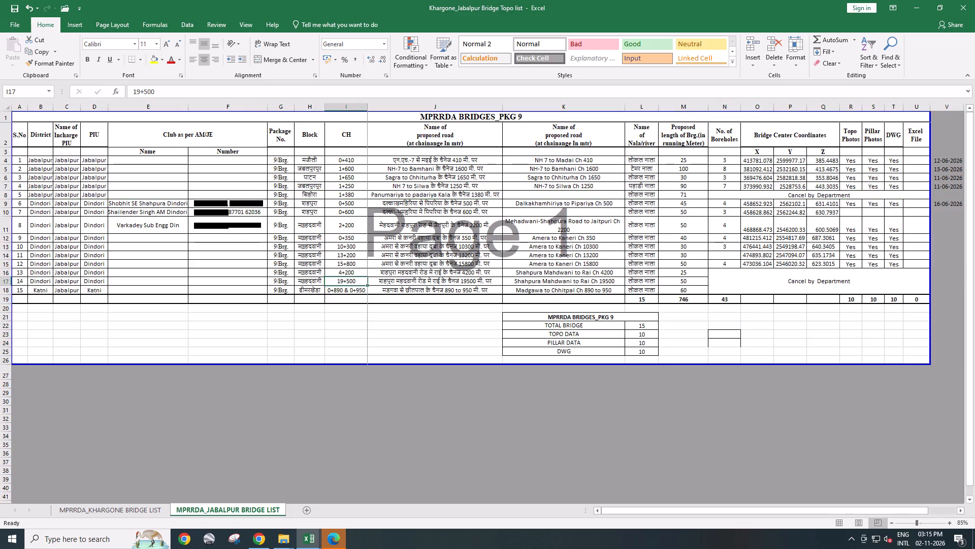
left_click(365, 289)
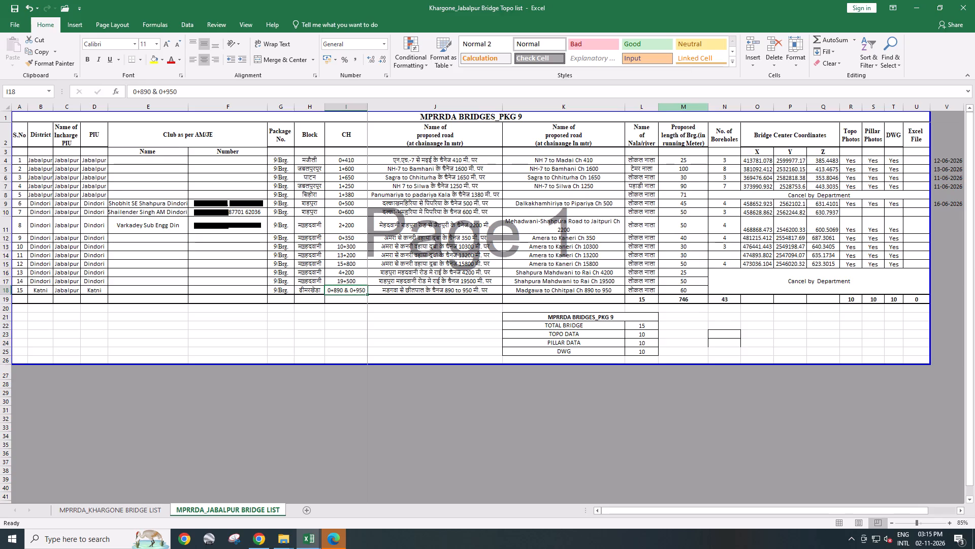
left_click(354, 212)
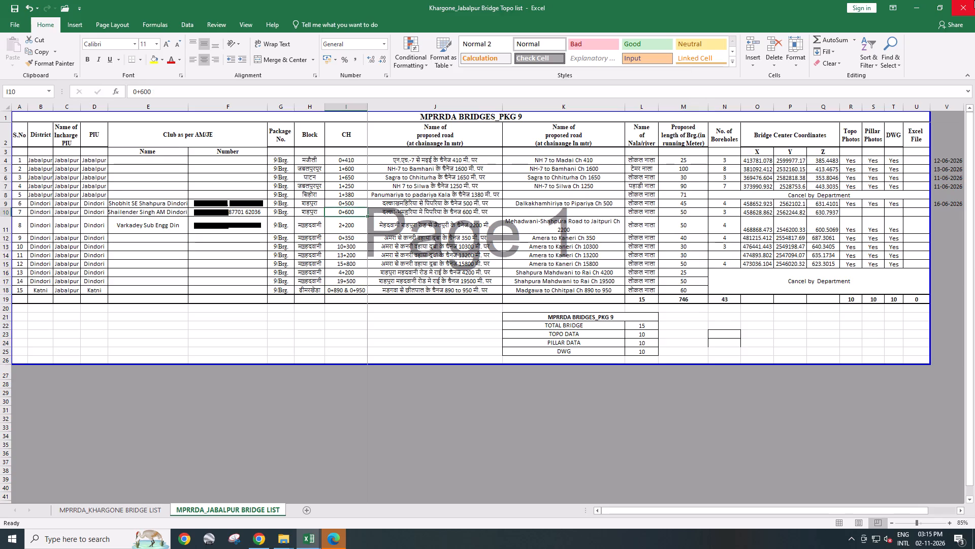
left_click(974, 0)
left_click(493, 285)
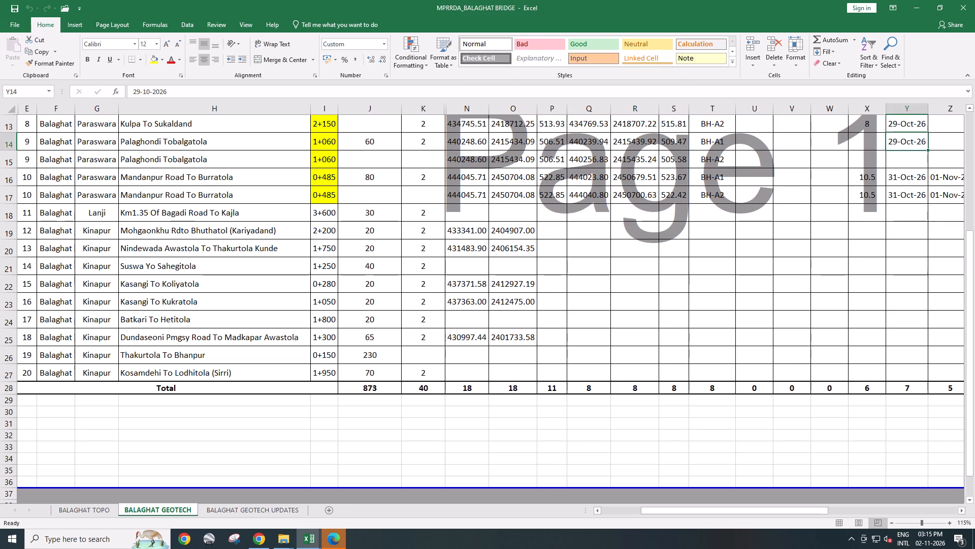
Close the exported abutment PDF, the Balaghat workbook and the abutment workbook without saving, and return to the Abt folder.
left_click(331, 543)
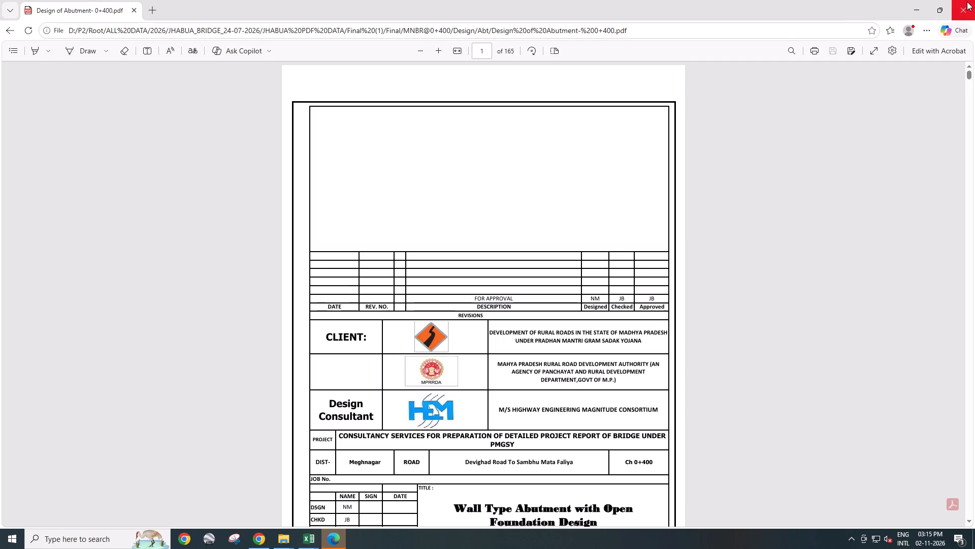
left_click(967, 2)
left_click(966, 7)
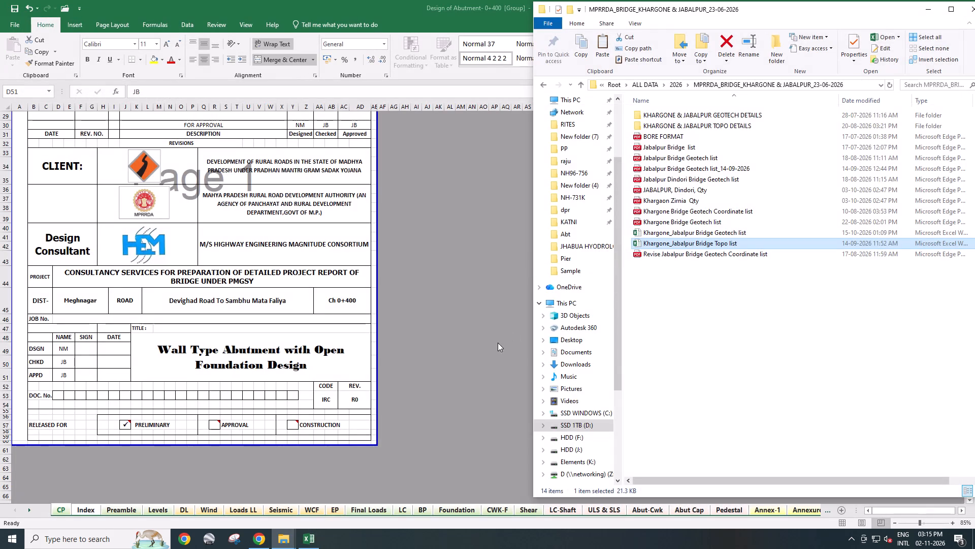
left_click(461, 279)
left_click(974, 1)
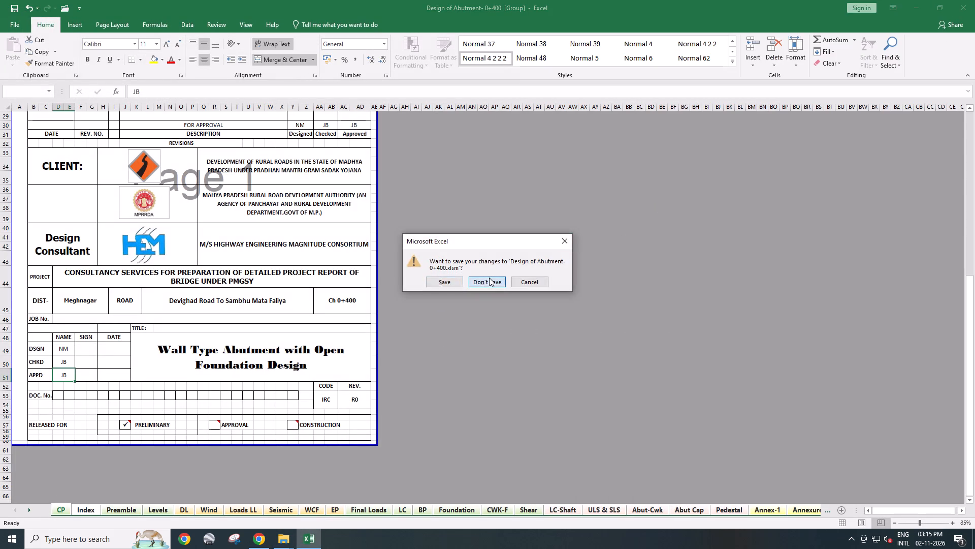
left_click(489, 278)
left_click(931, 7)
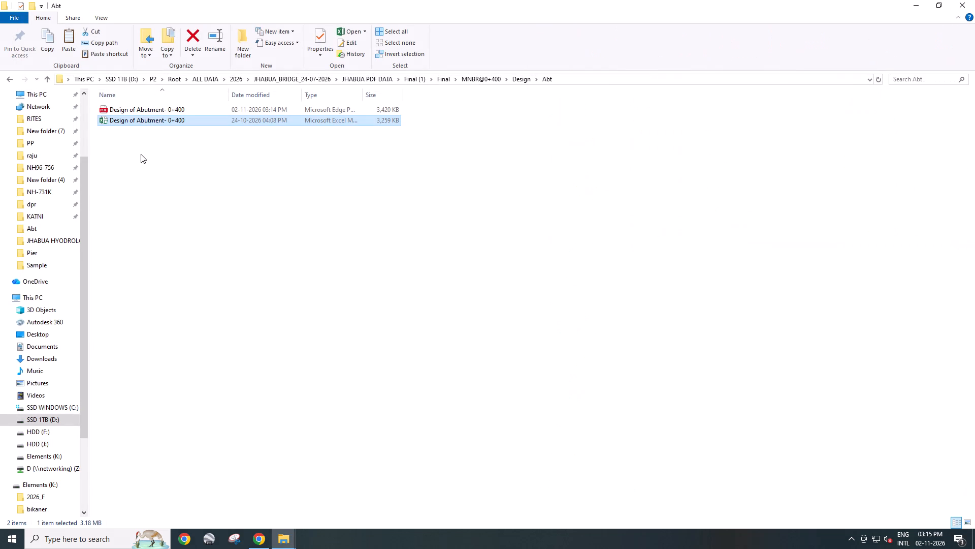
Open the Design of Abutment- 0+400 PDF in Adobe Acrobat, delete page 165 (Annexure 5), and close it with changes saved.
right_click(174, 109)
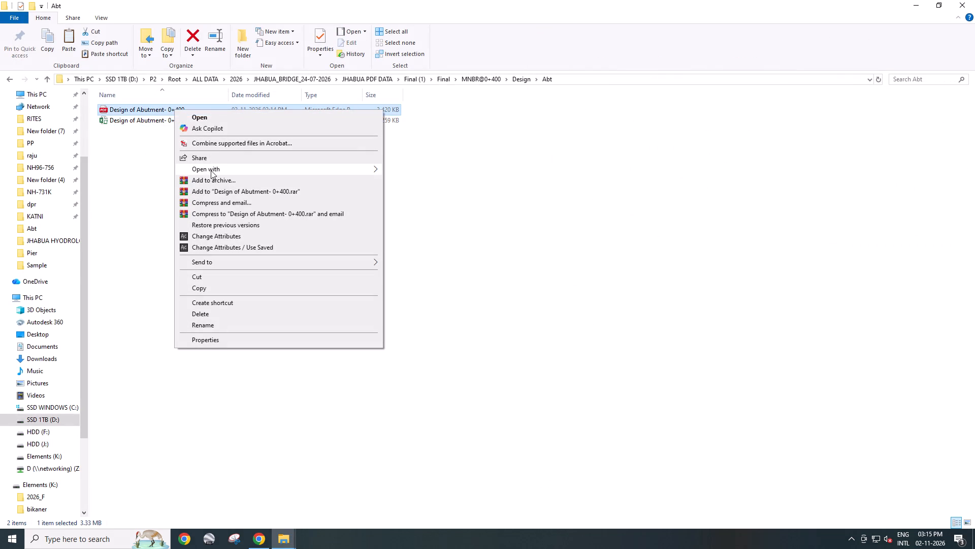
left_click(211, 170)
left_click(401, 172)
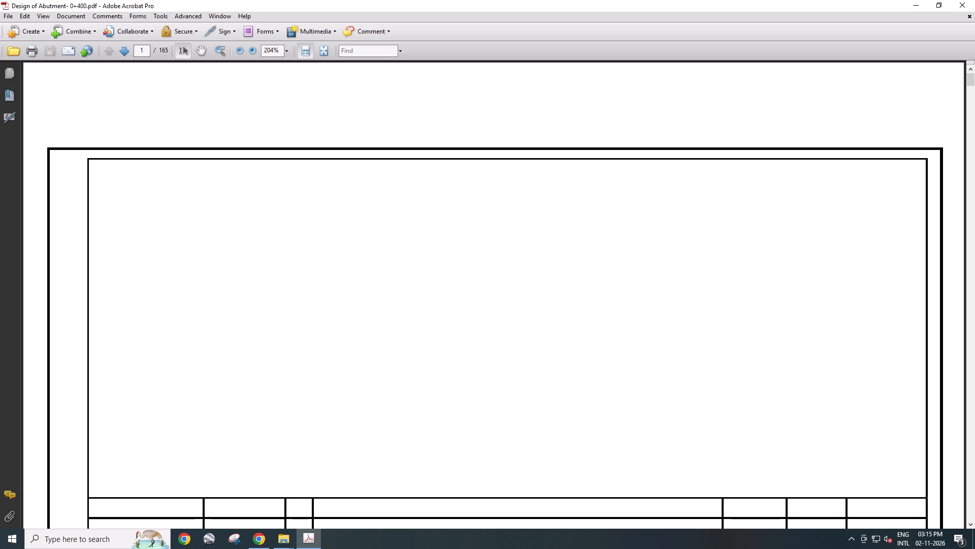
left_click(143, 51)
type("165")
key("Return")
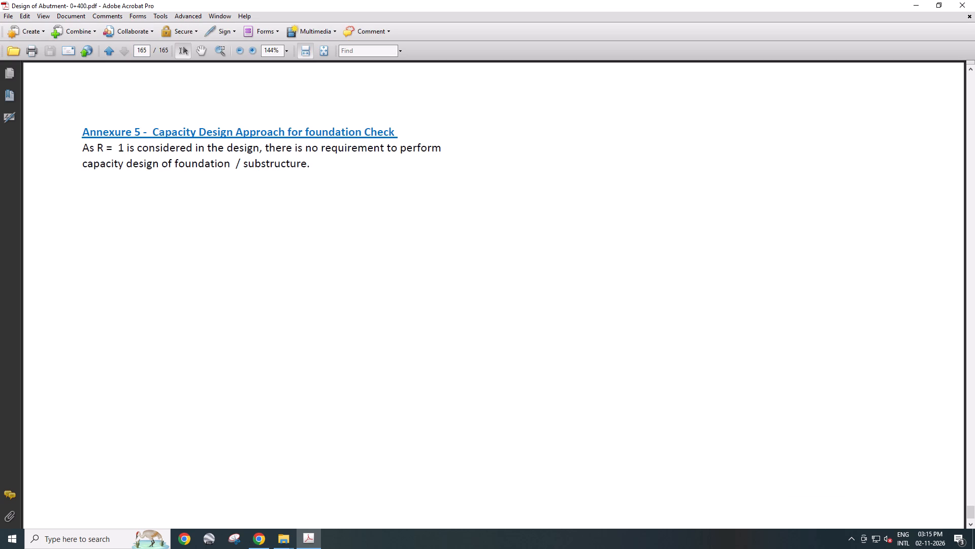
key("ctrl+shift+d")
key("Return")
key("Return")
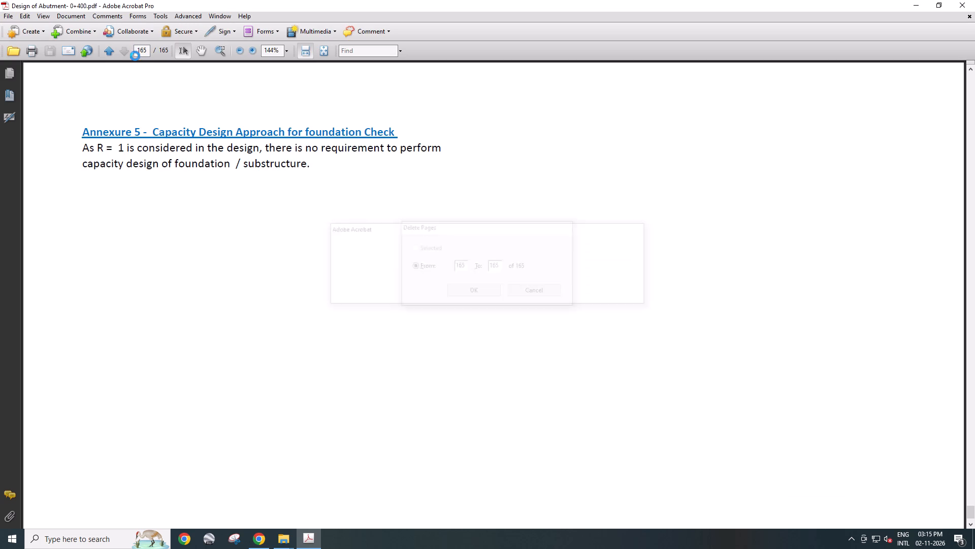
left_click(973, 0)
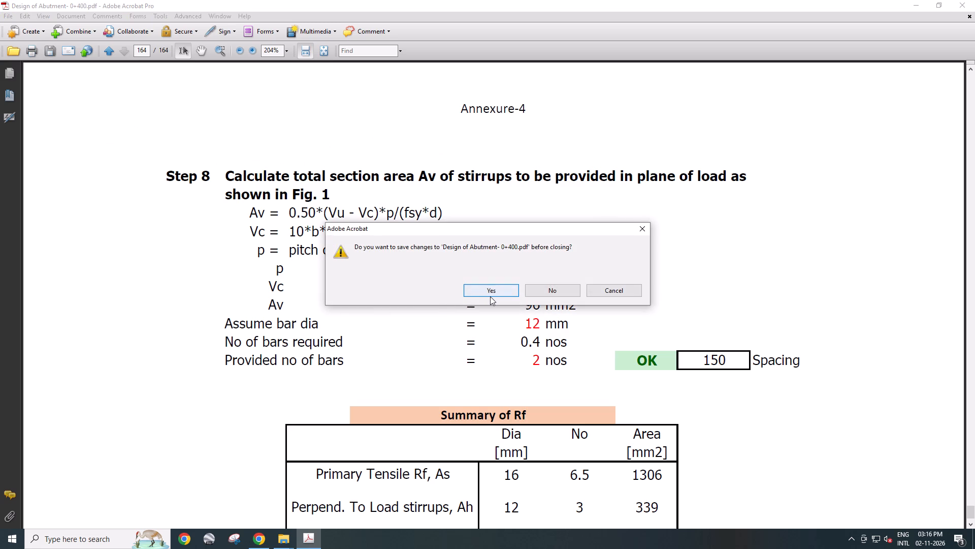
left_click(491, 296)
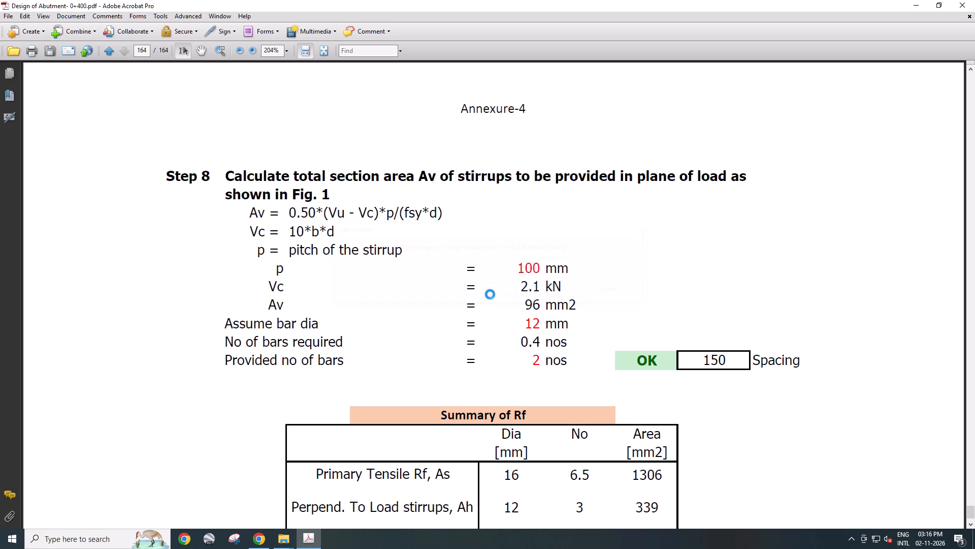
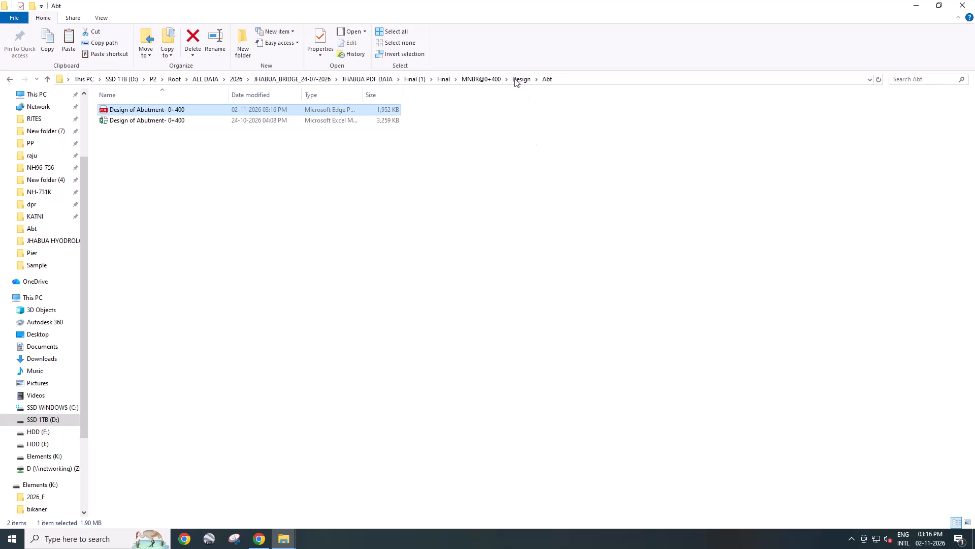
Open the Design Elastomeric Bearing workbook from MNBR@0+400's Bearing design folder and enable editing.
left_click(514, 78)
double_click(131, 121)
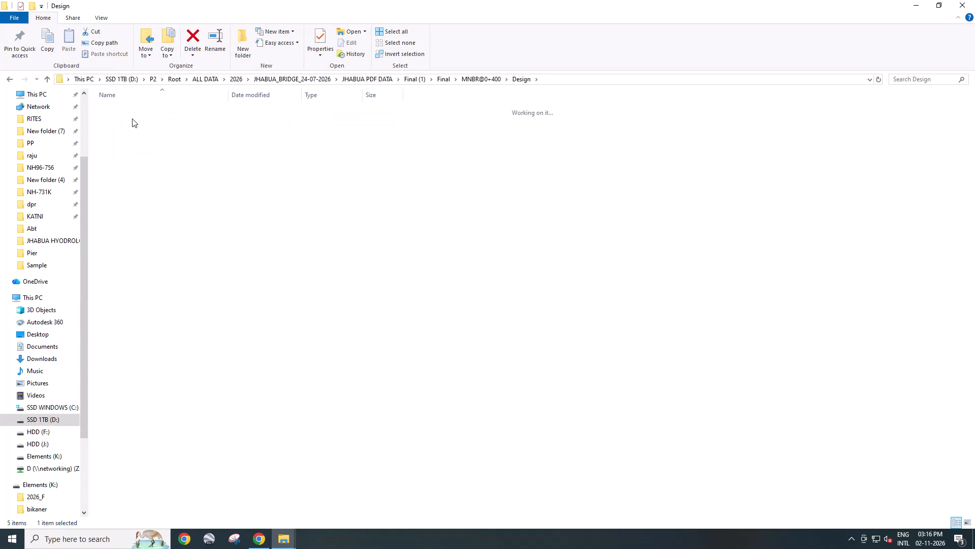
double_click(137, 112)
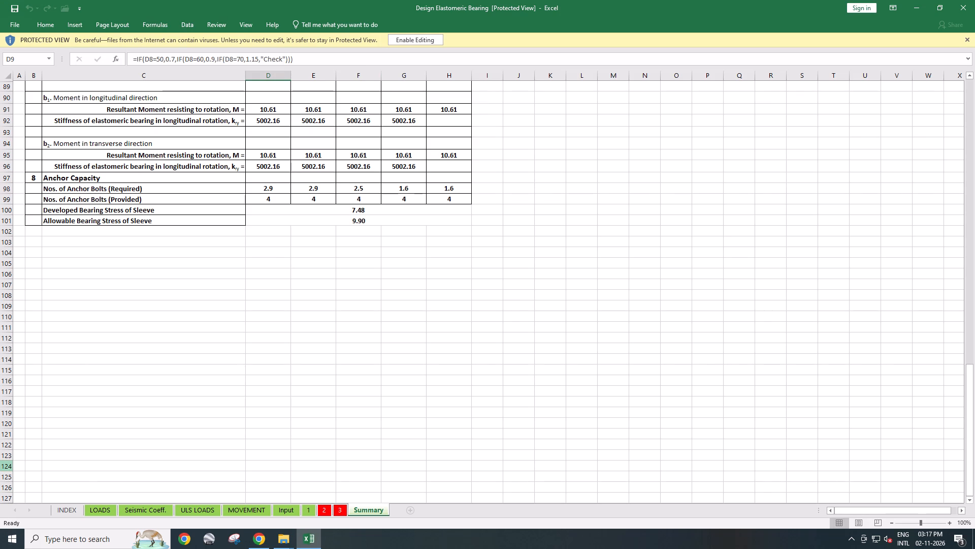
left_click(422, 39)
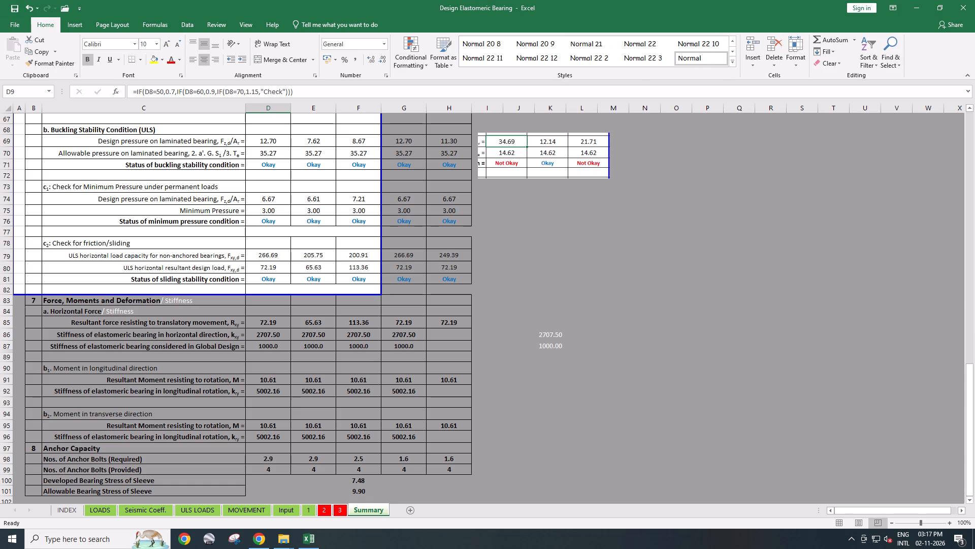
Export all sheets of the bearing workbook as the PDF Design Elastomeric Bearing in the Bearing folder, and close the PDF and workbook.
left_click(75, 508)
right_click(75, 507)
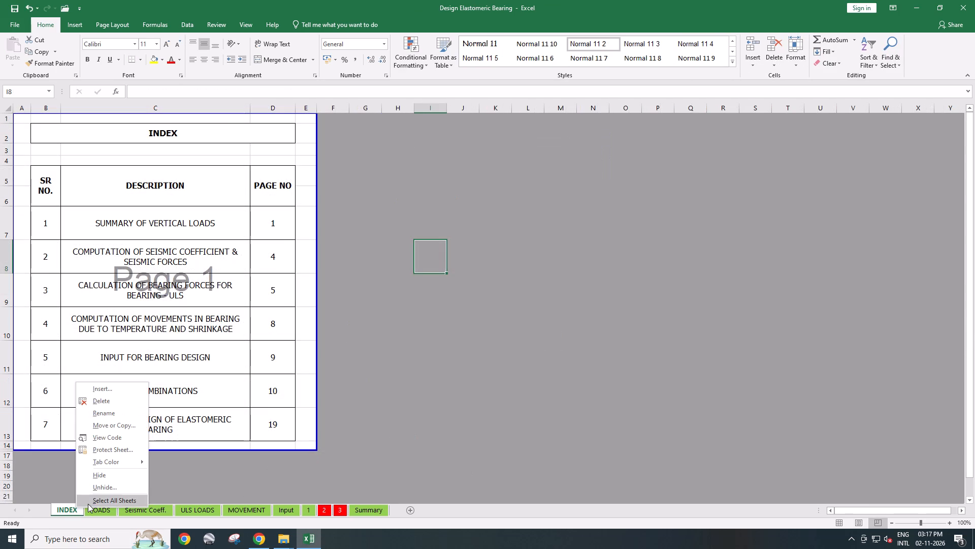
left_click(89, 503)
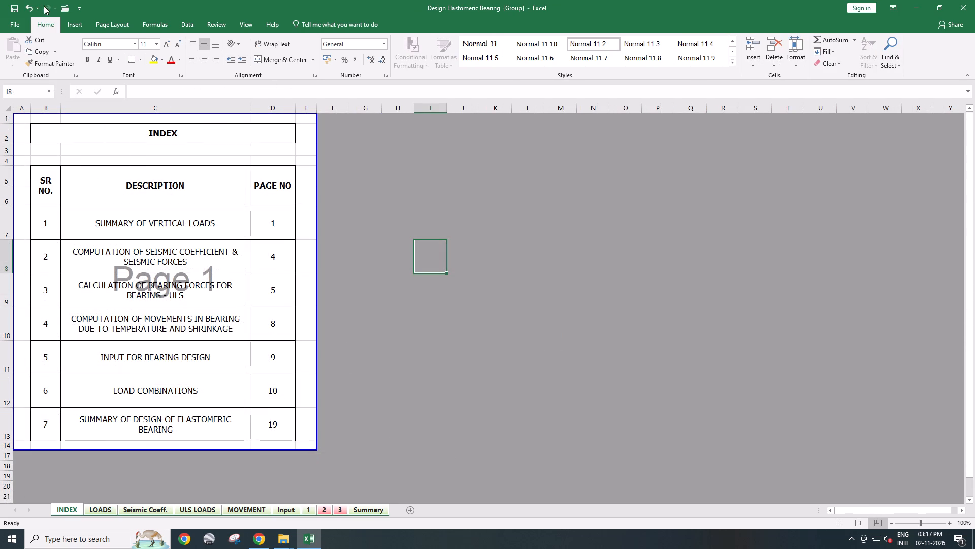
left_click(5, 26)
left_click(29, 125)
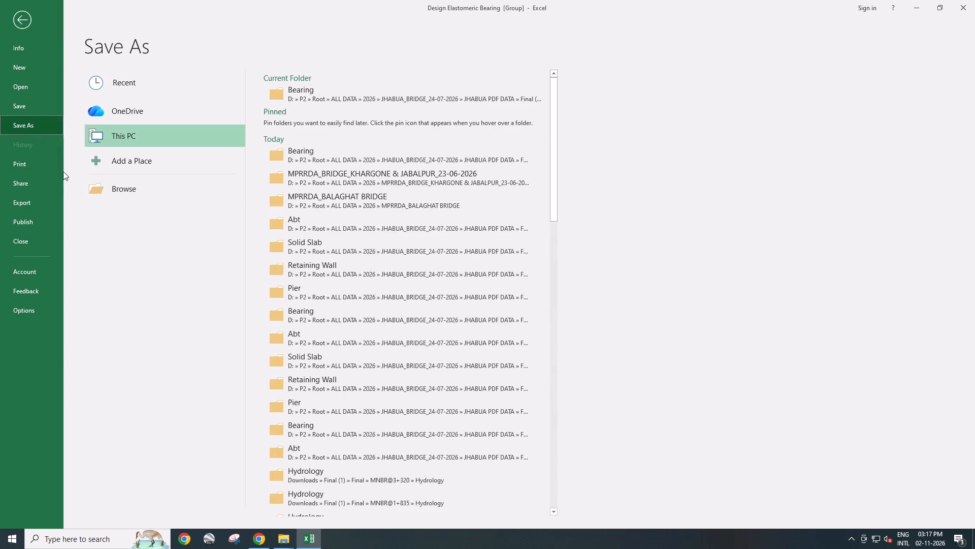
left_click(114, 191)
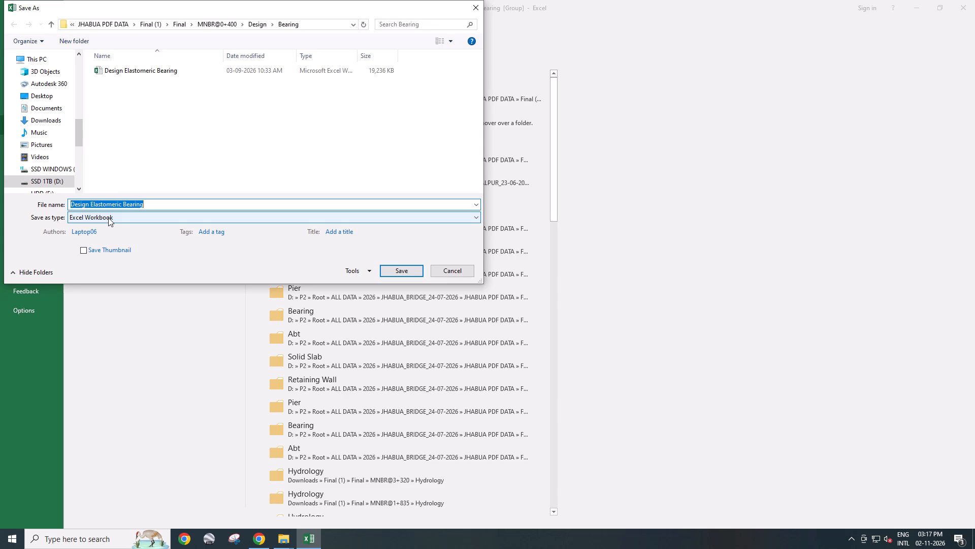
left_click(108, 218)
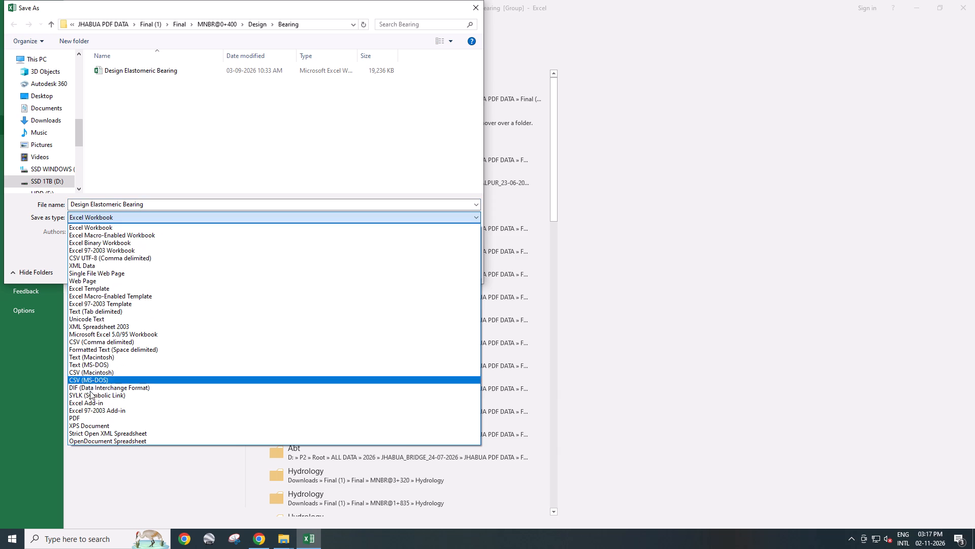
left_click(82, 416)
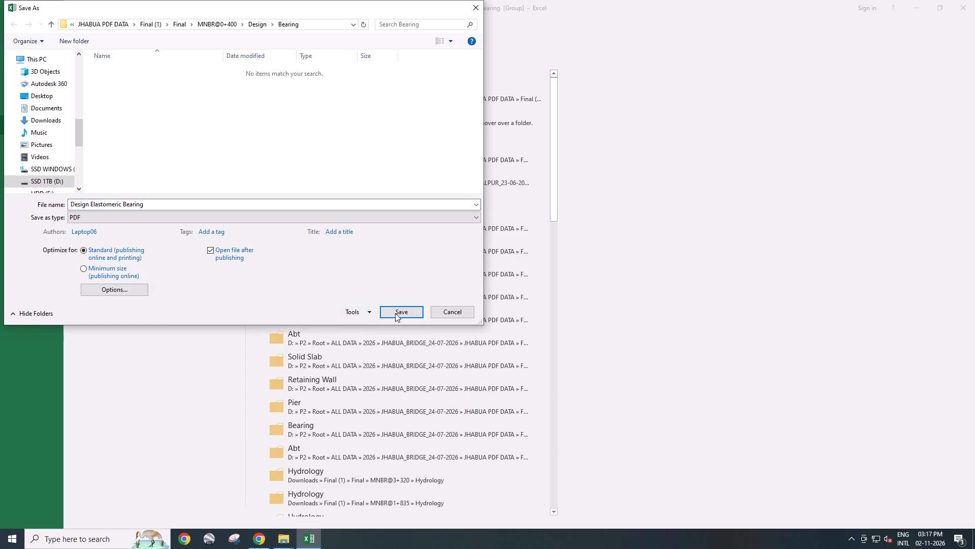
left_click(396, 314)
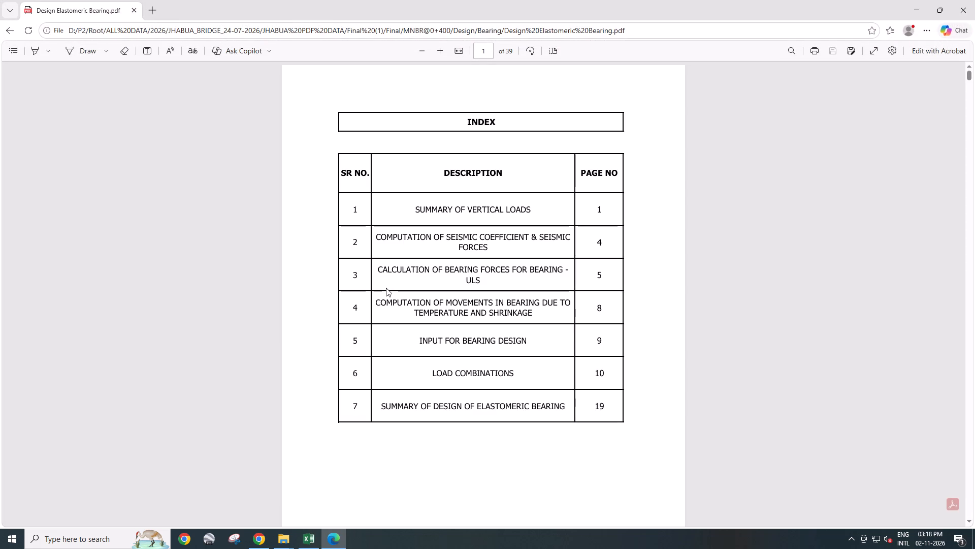
left_click(953, 1)
left_click(960, 3)
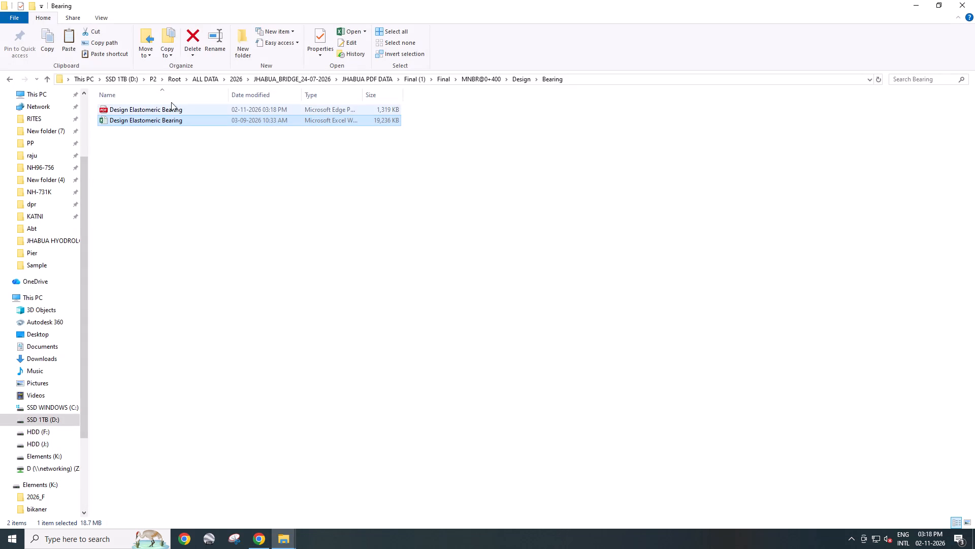
Open the Design of Pier@0+400 workbook from the Pier design folder with editing and active content enabled, dismissing the link update.
left_click(514, 80)
double_click(155, 130)
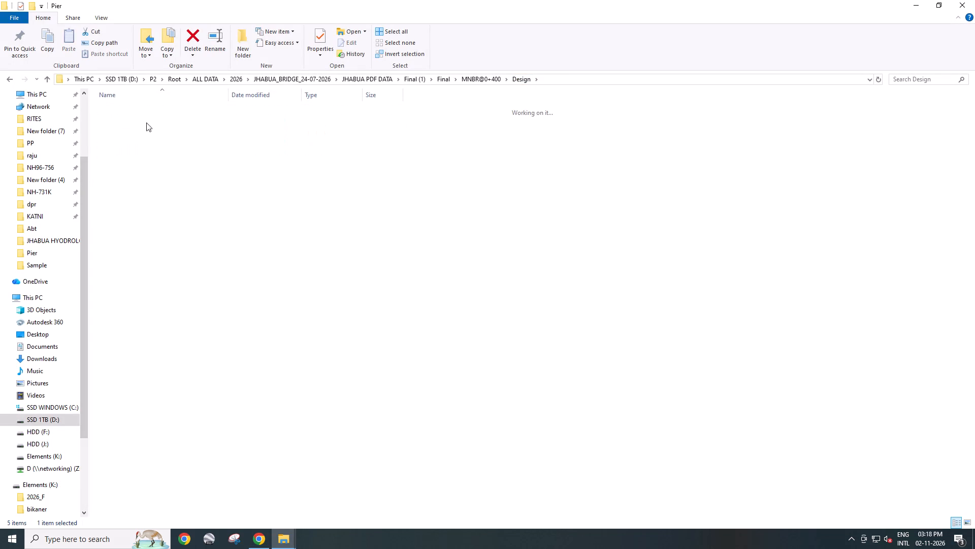
double_click(144, 111)
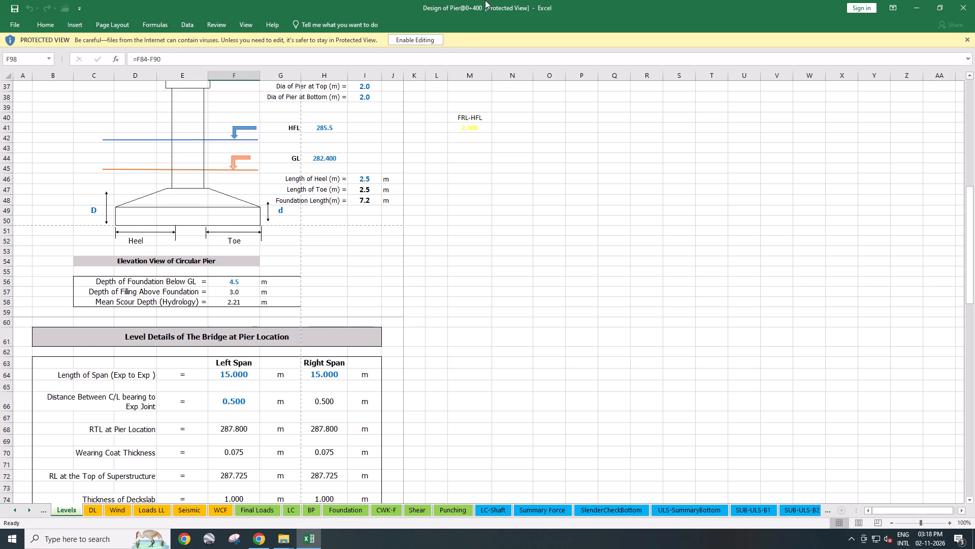
left_click(437, 40)
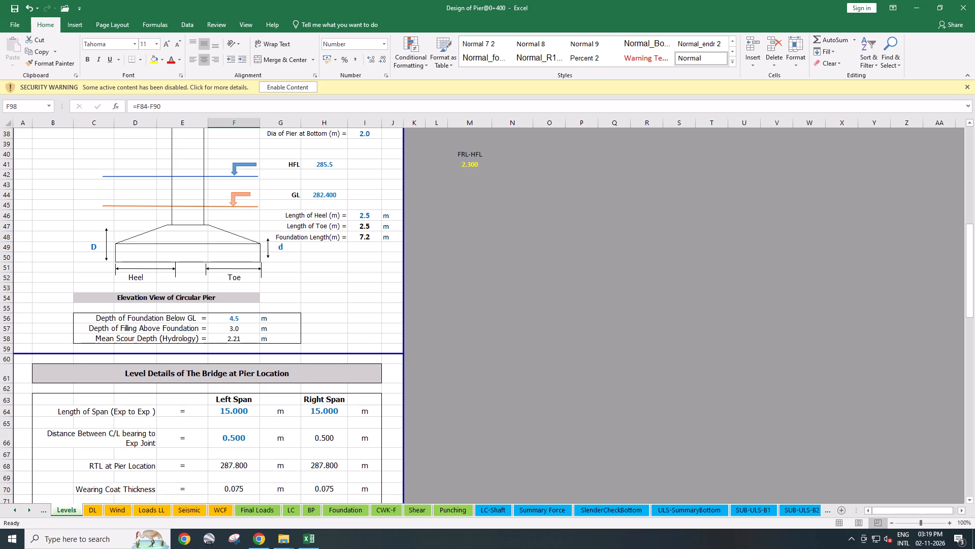
left_click(288, 86)
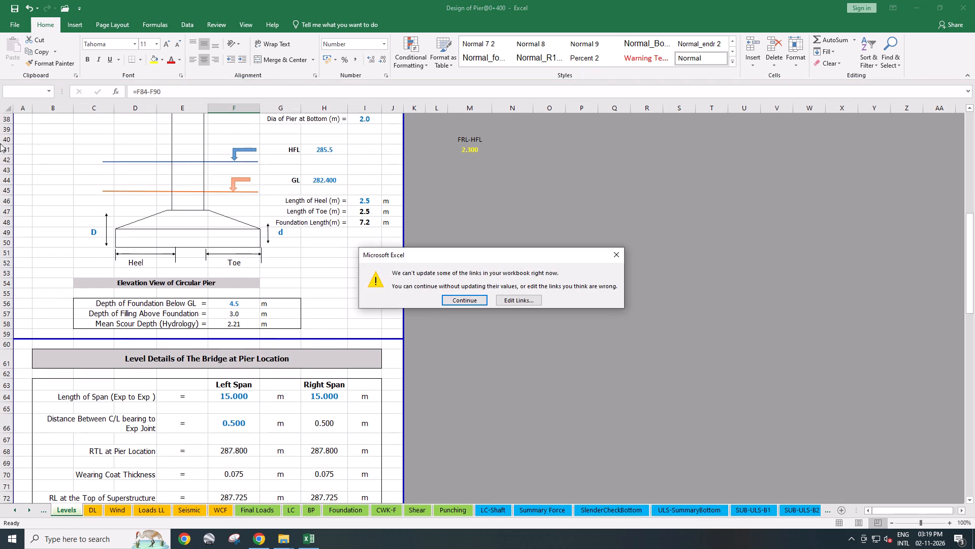
left_click(621, 250)
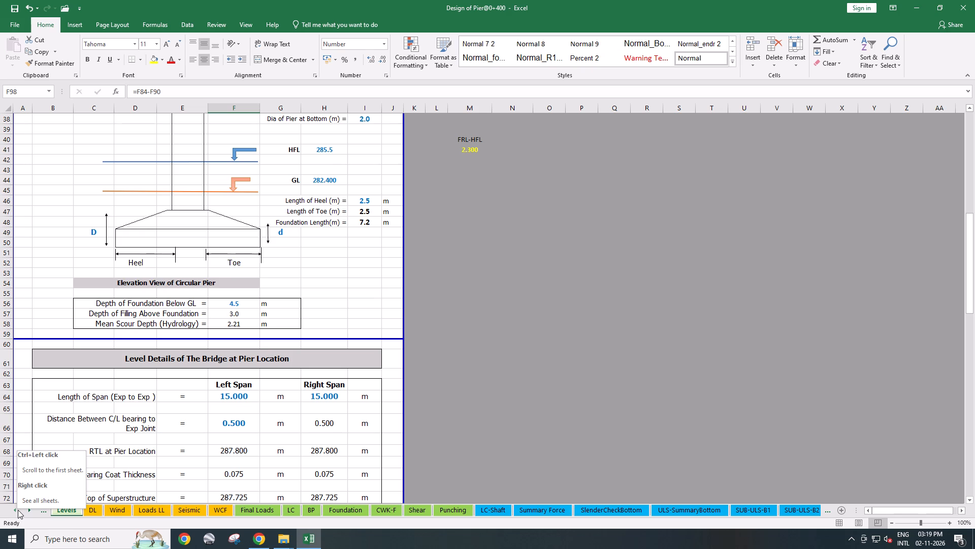
Group all sheets from CP onward and export the pier workbook as the PDF Design of Pier@0+400 in the Pier folder.
triple_click(18, 510)
triple_click(18, 510)
left_click(18, 510)
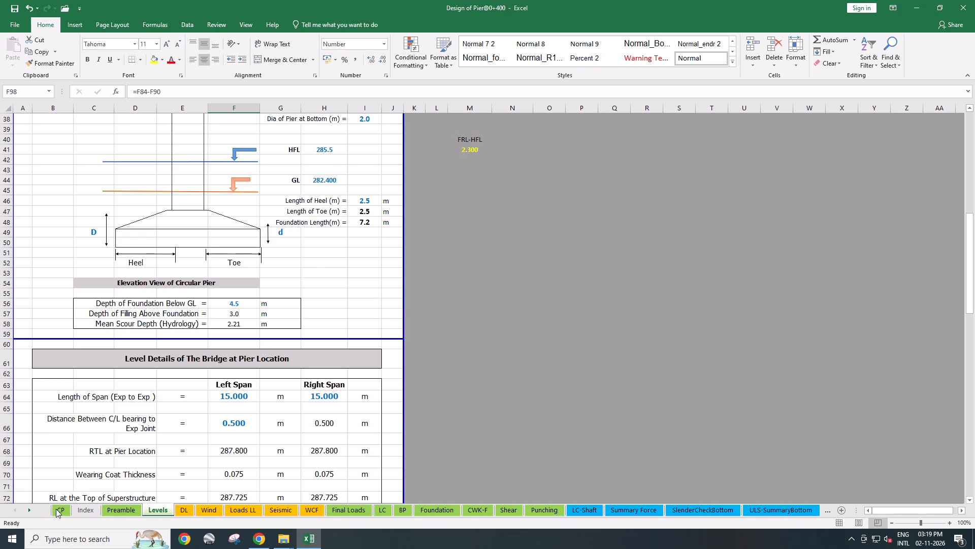
right_click(62, 509)
left_click(86, 505)
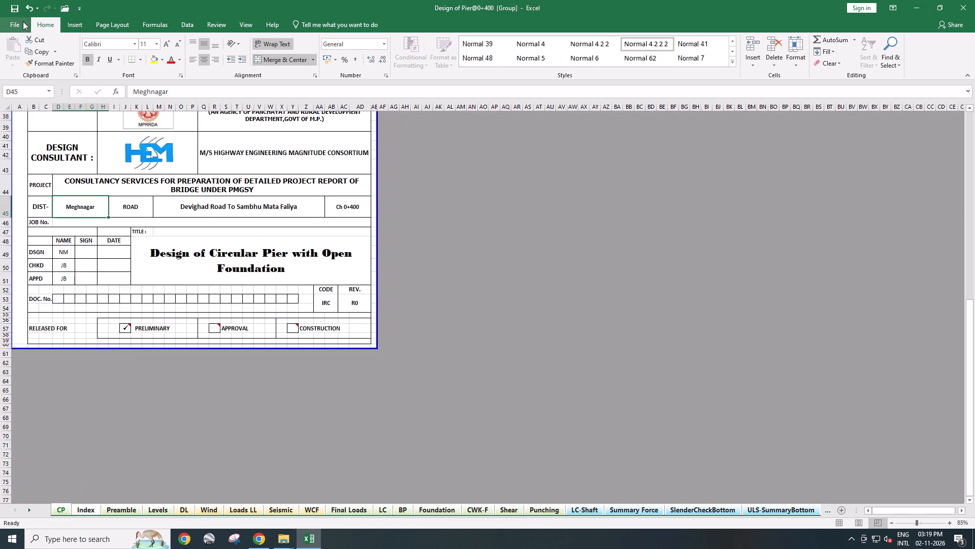
left_click(22, 23)
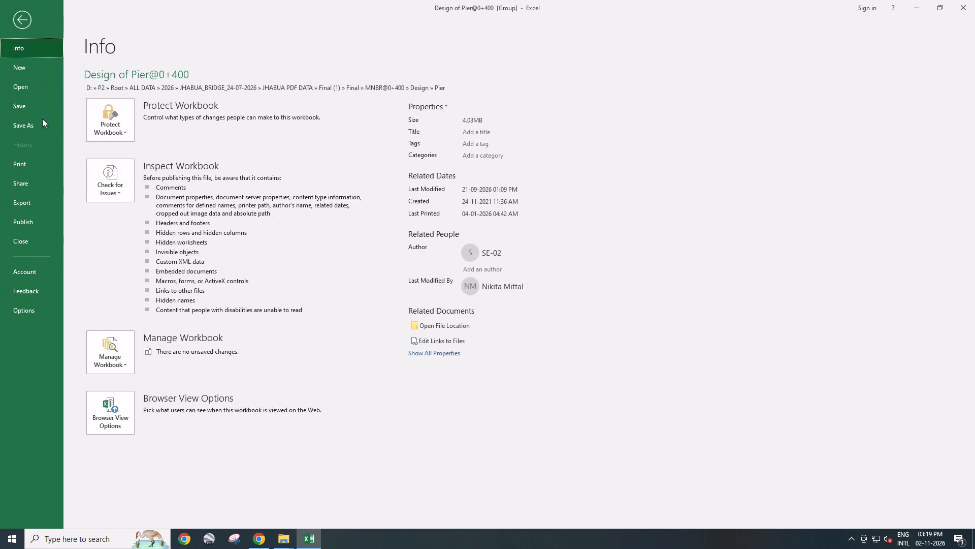
left_click(42, 131)
left_click(113, 183)
left_click(83, 218)
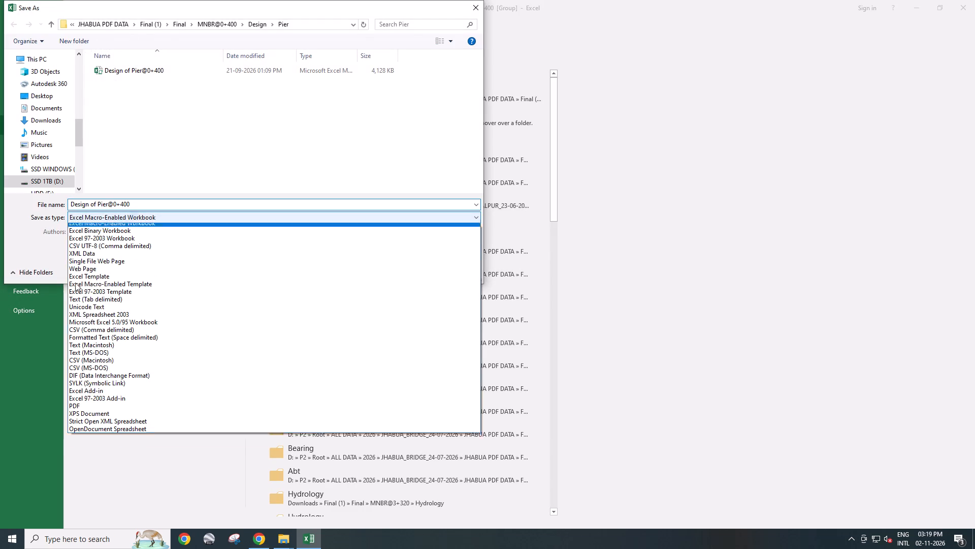
left_click(82, 418)
left_click(410, 313)
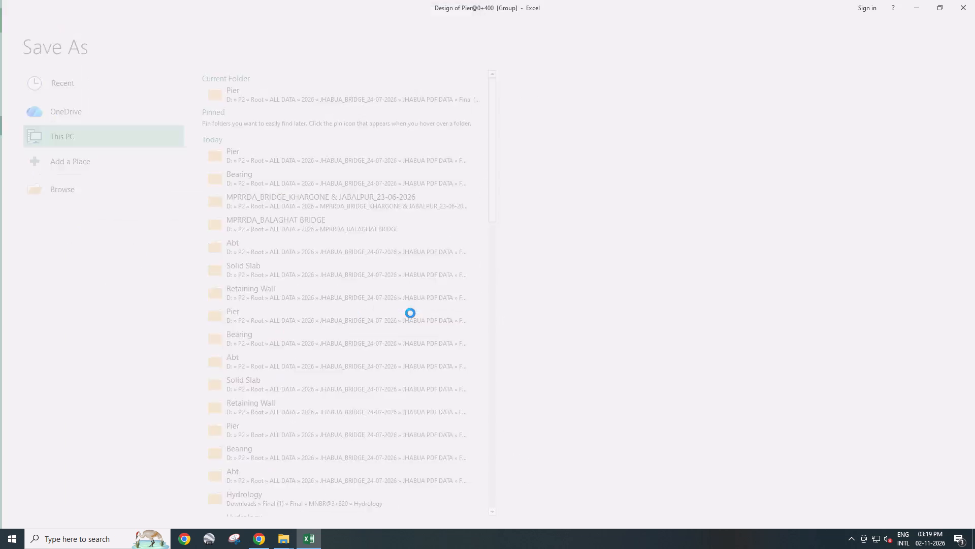
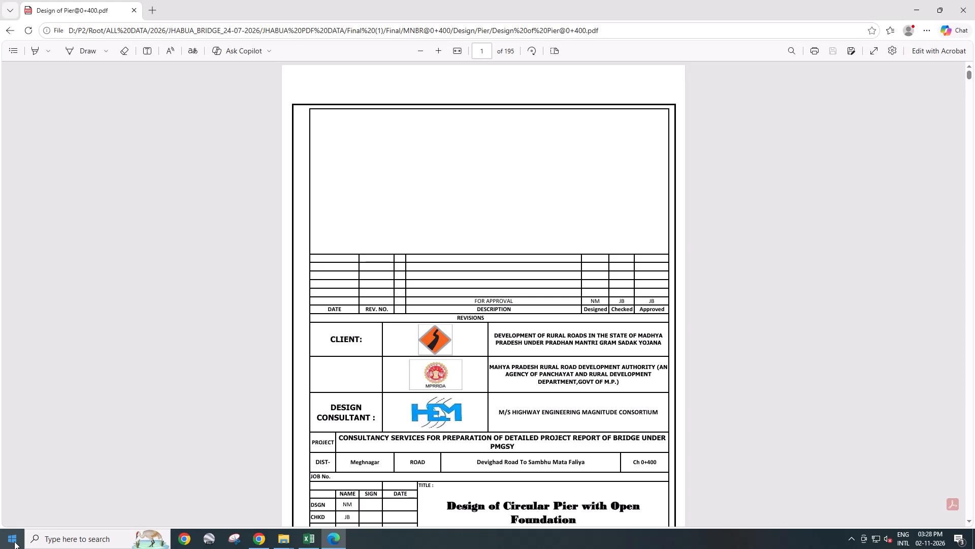
Close the exported pier PDF and the Design of Pier@0+400 workbook.
left_click(973, 44)
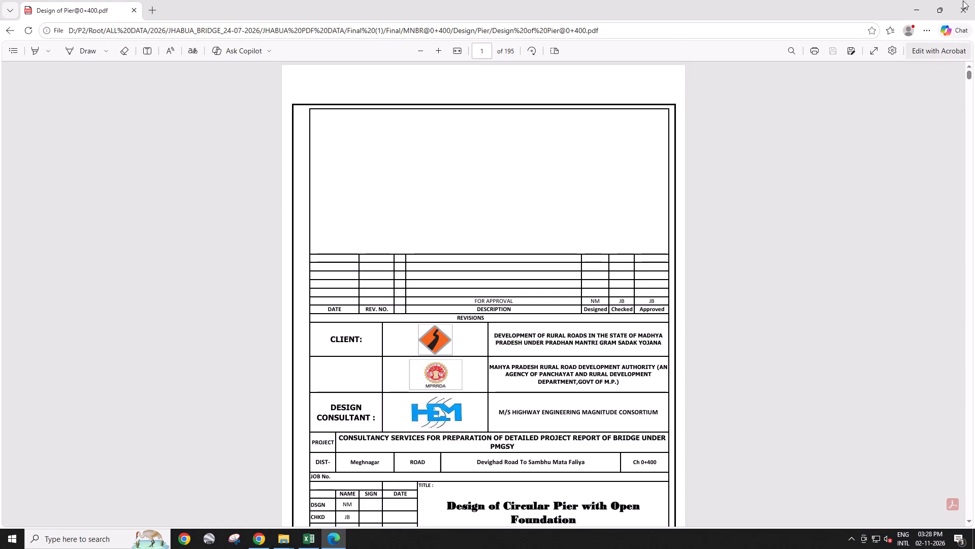
left_click(971, 0)
left_click(974, 0)
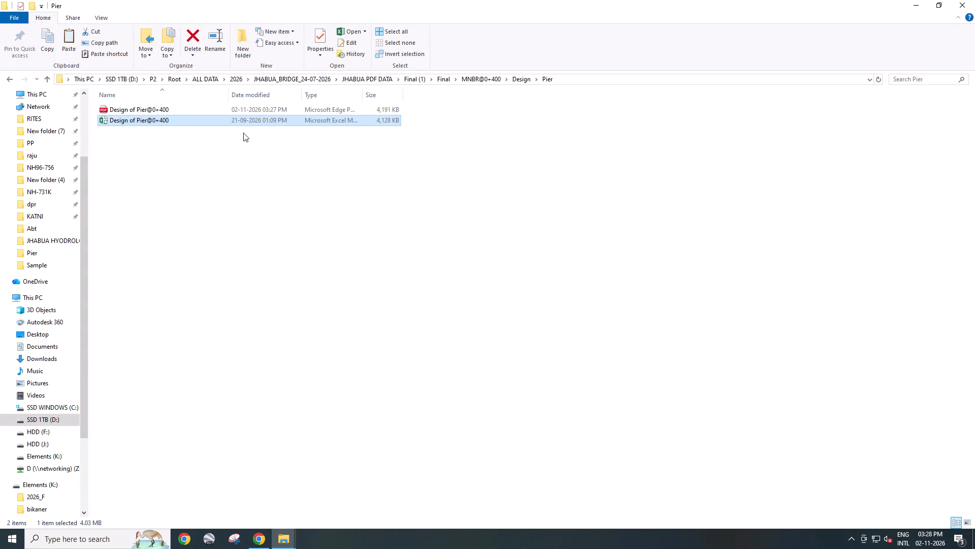
Open the Design of Pier@0+400 PDF in Adobe Acrobat Pro, delete page 195, and close it with the change saved.
right_click(154, 109)
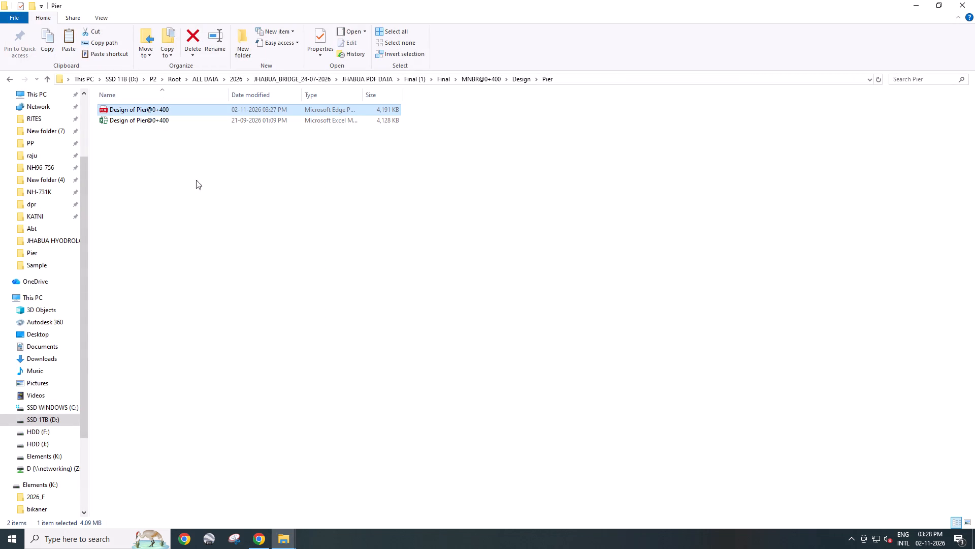
right_click(151, 109)
left_click(193, 170)
left_click(406, 171)
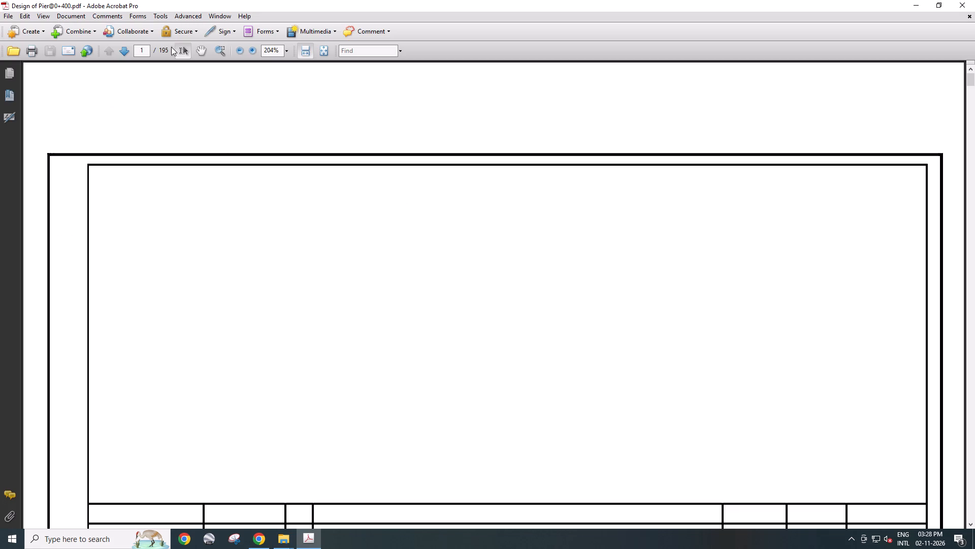
left_click(135, 49)
type("195")
key("Return")
key("ctrl+shift+d")
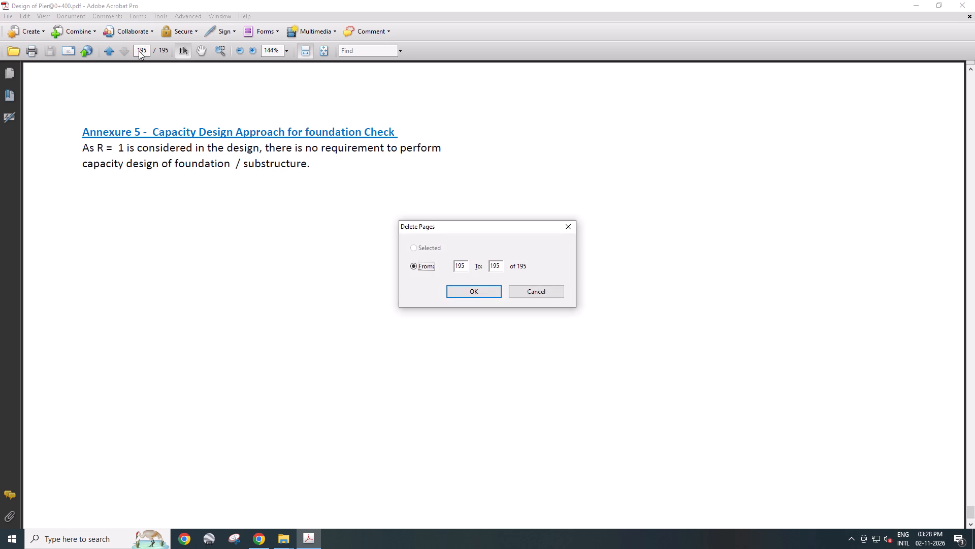
key("Return")
key("Return")
left_click(973, 0)
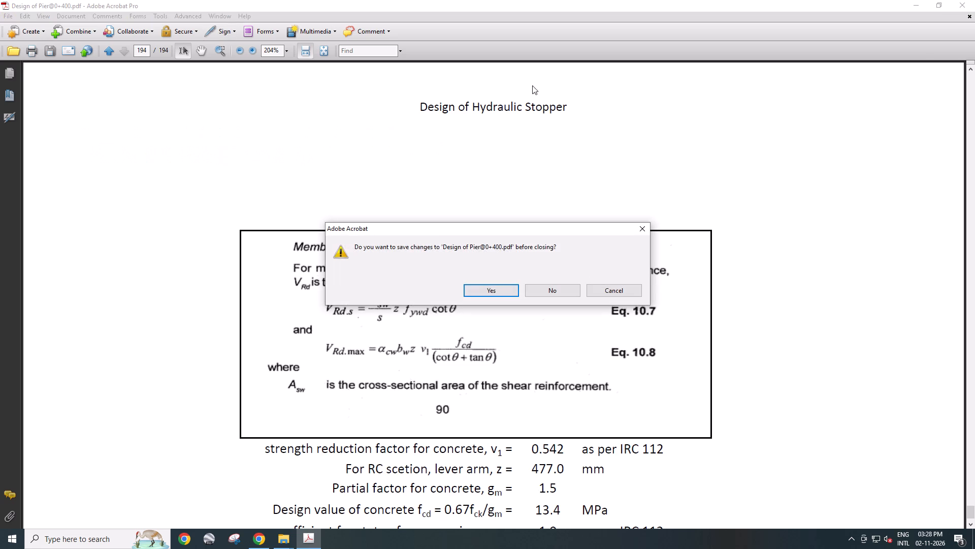
left_click(498, 290)
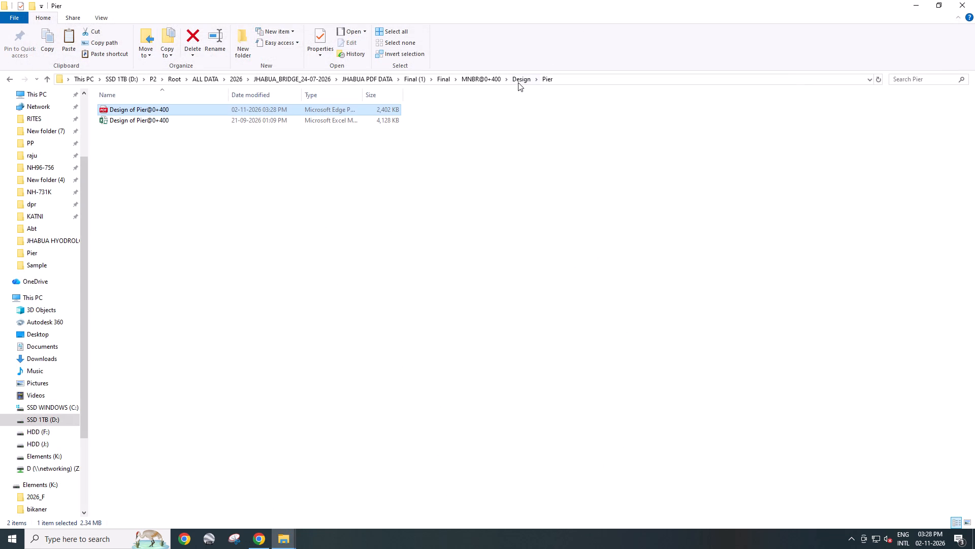
Open the RCC Retainin Wall 0+400 workbook from the Retaining Wall design folder with editing and content enabled, dismissing the link update.
left_click(519, 80)
double_click(174, 140)
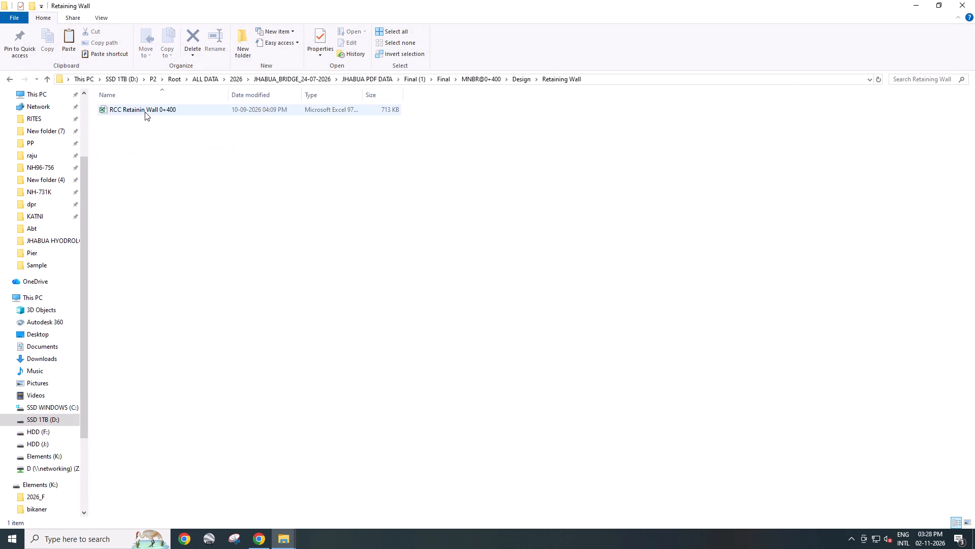
double_click(147, 111)
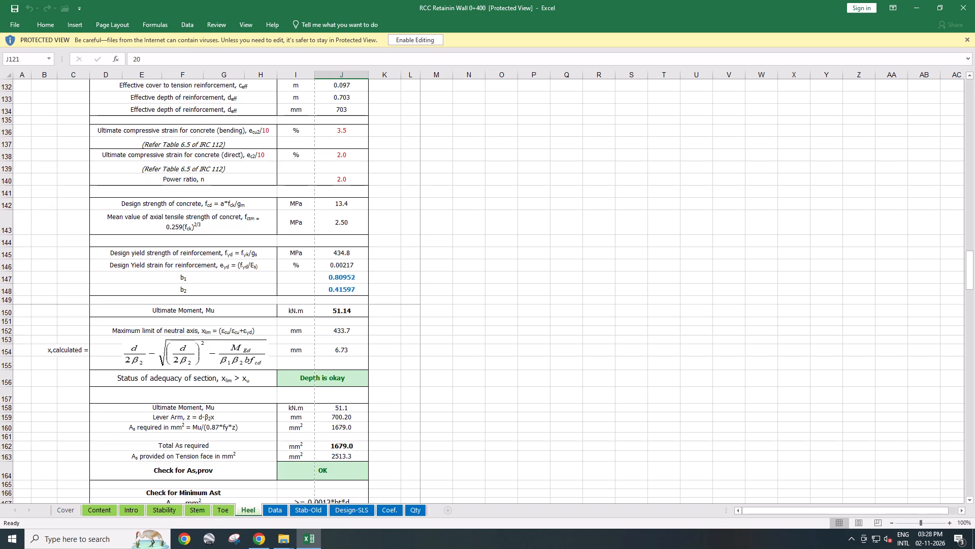
left_click(428, 42)
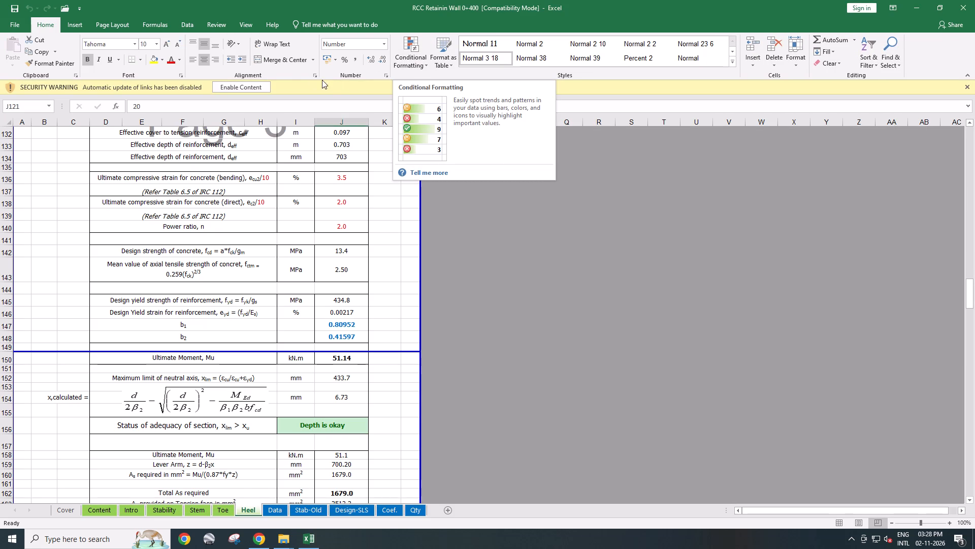
left_click(253, 87)
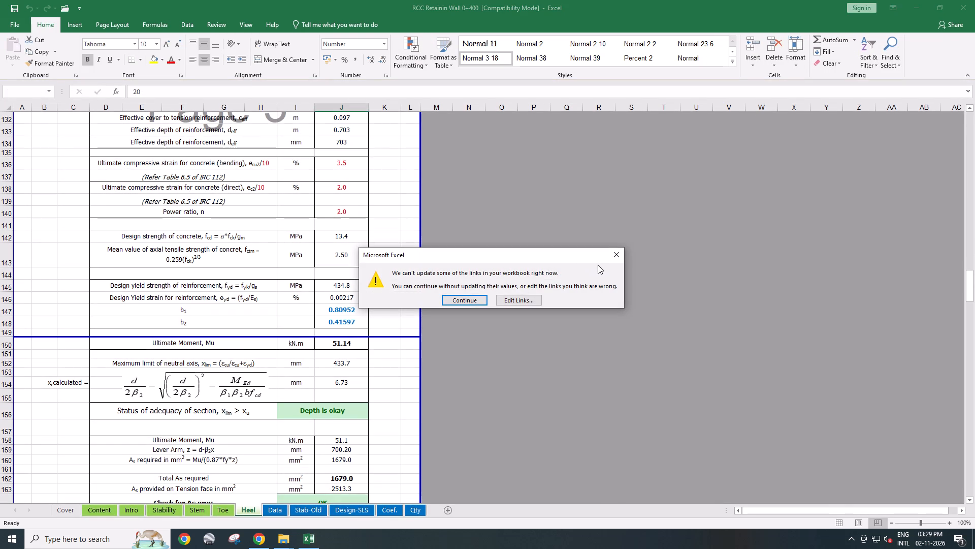
left_click(611, 260)
Select all sheets and export the retaining wall workbook as the PDF RCC Retainin Wall 0+400 in the Retaining Wall folder.
right_click(68, 514)
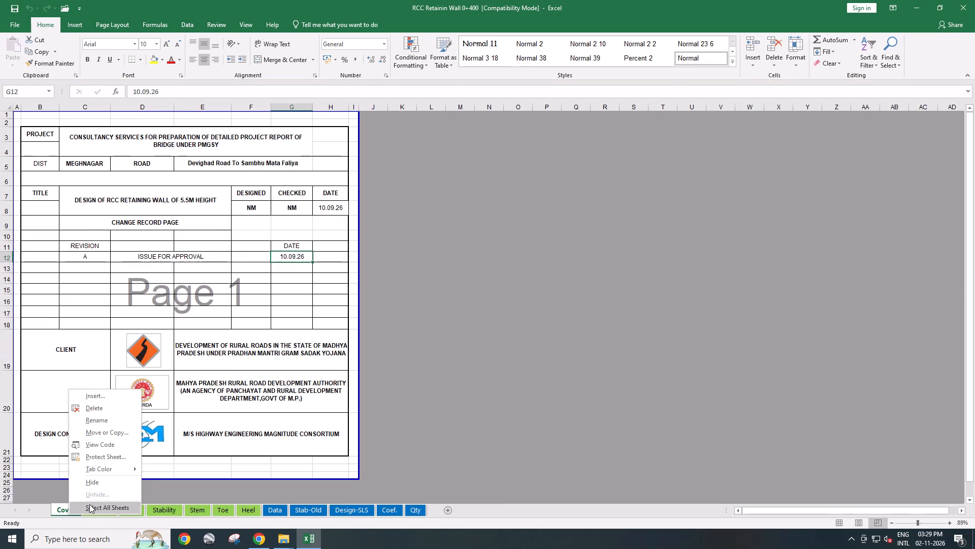
left_click(89, 504)
left_click(3, 28)
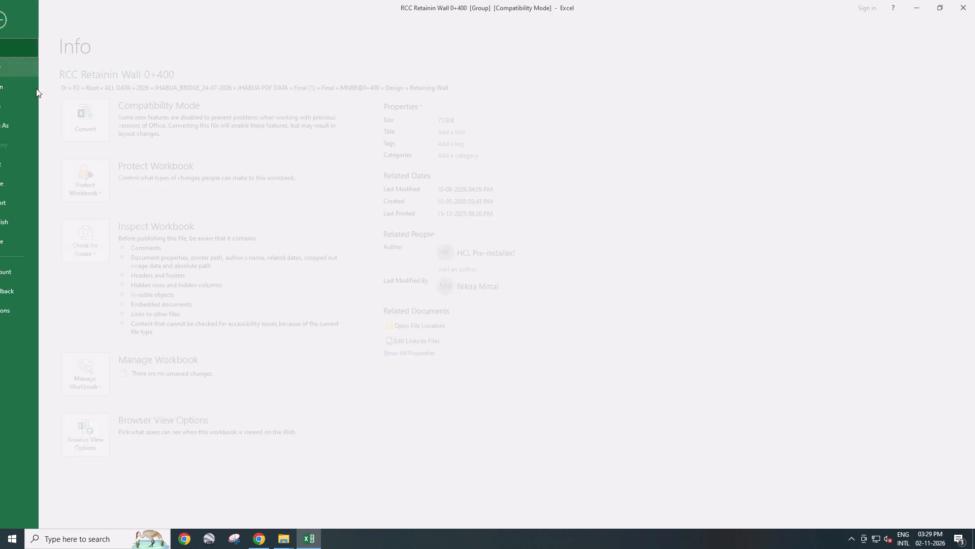
left_click(37, 123)
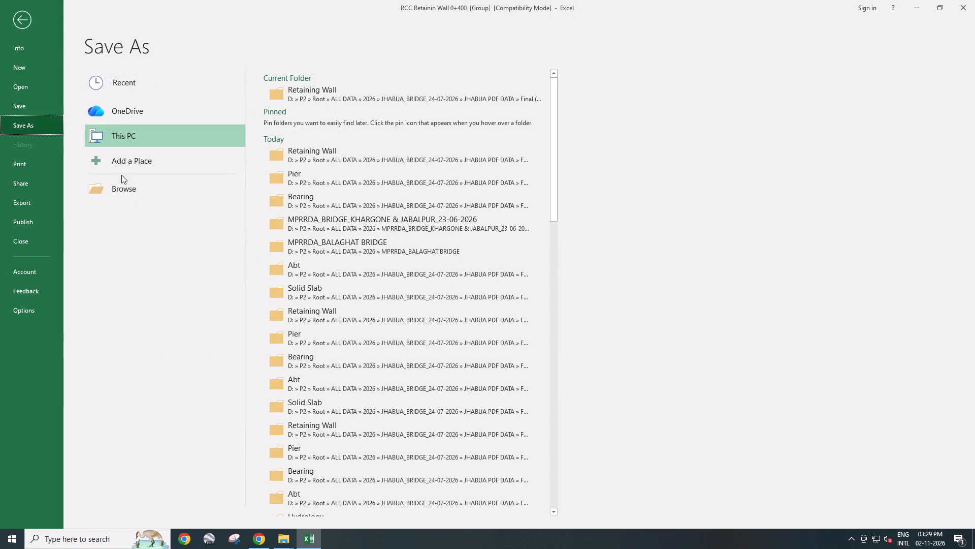
left_click(127, 188)
left_click(139, 219)
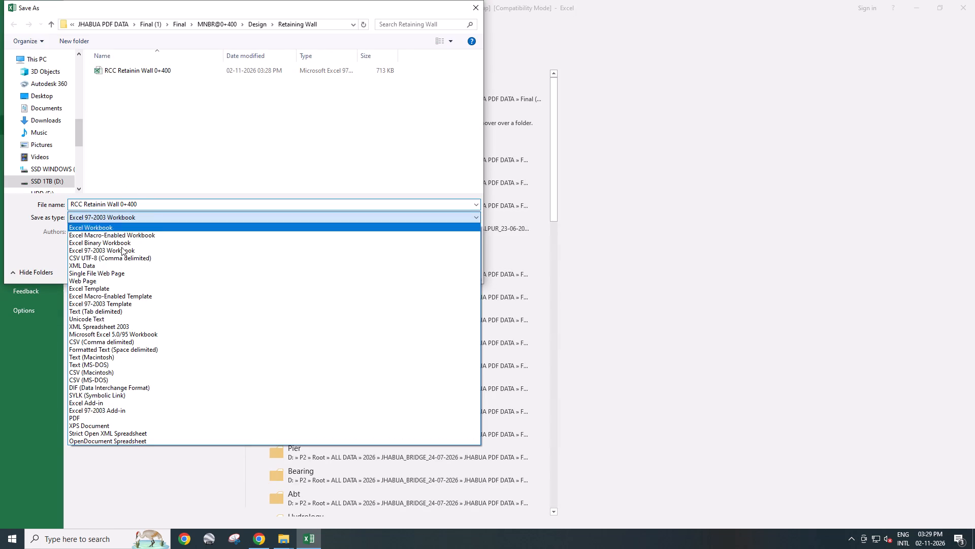
left_click(90, 419)
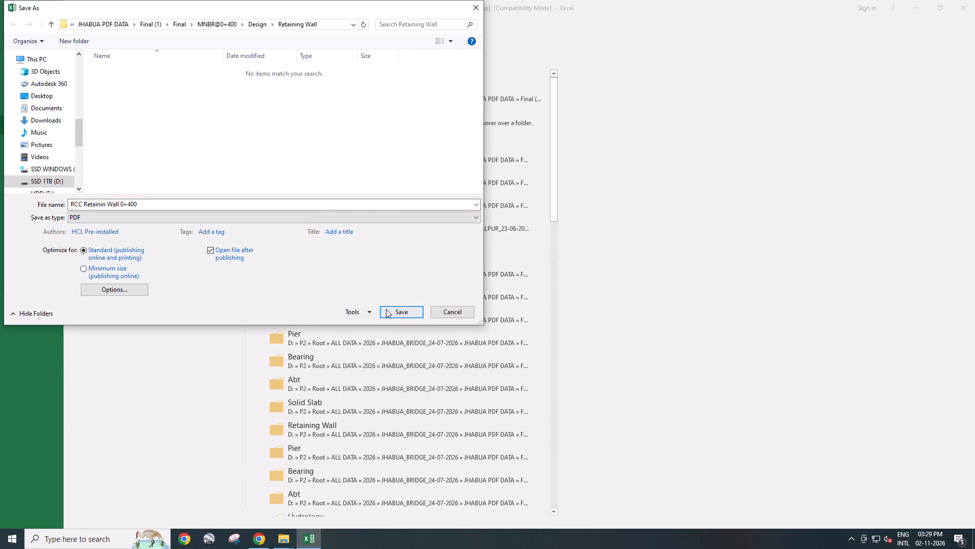
left_click(388, 312)
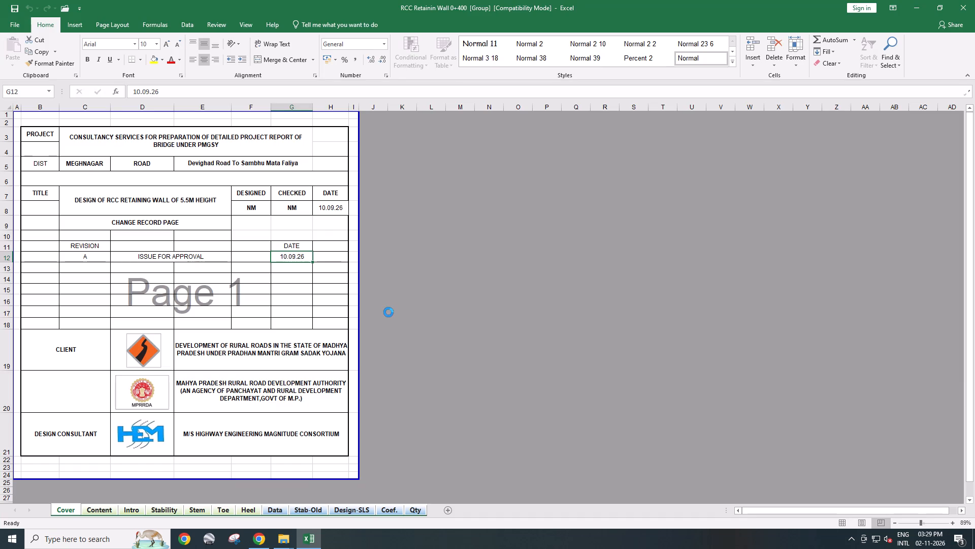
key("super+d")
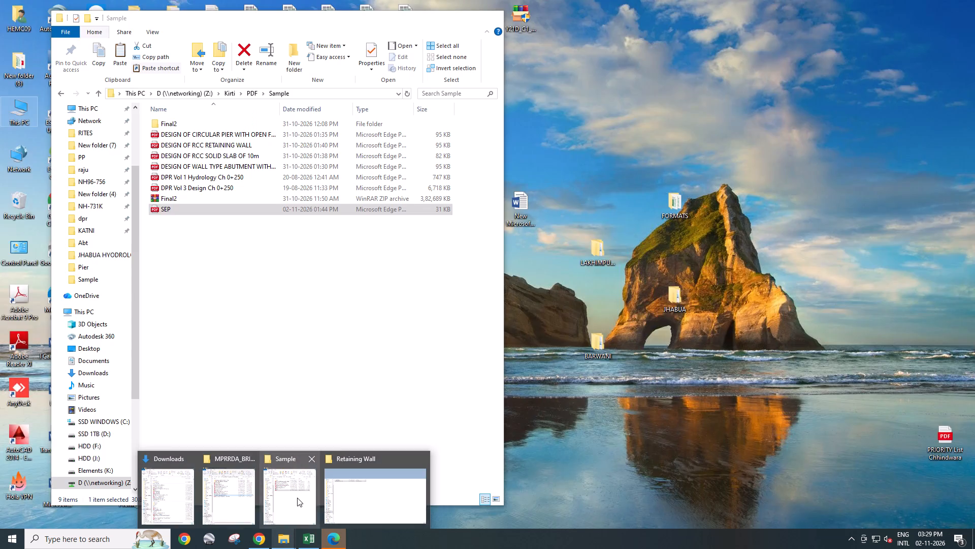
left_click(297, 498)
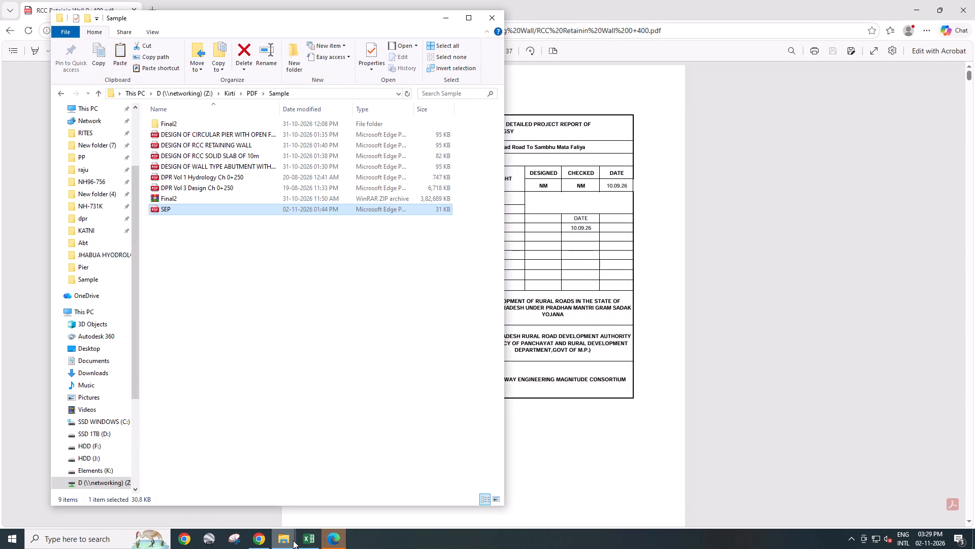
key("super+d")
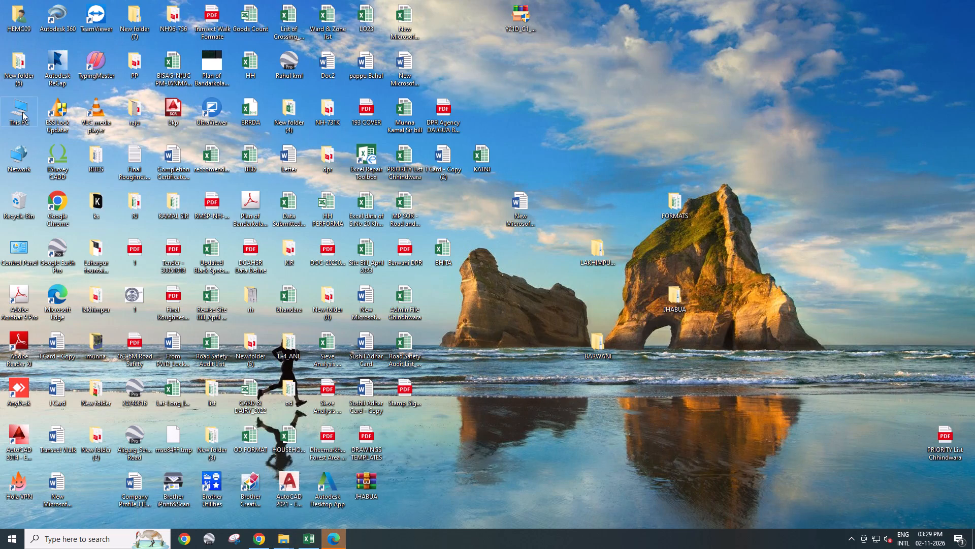
Browse ALL DATA on the D drive to the 2025 MPRRDA folder and examine its Chhindwara bridge and Balaghat bridge DPR folders.
double_click(22, 112)
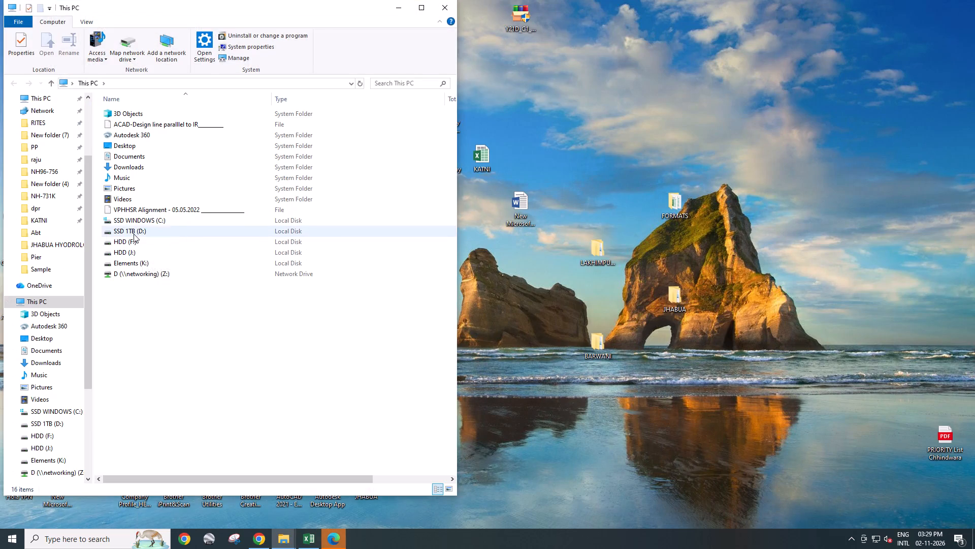
double_click(134, 234)
double_click(123, 137)
double_click(136, 116)
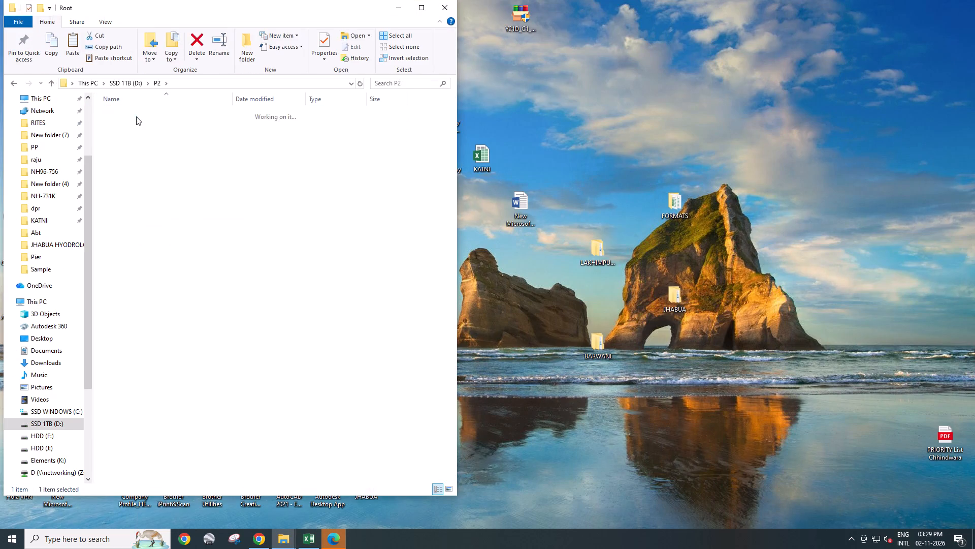
double_click(136, 116)
double_click(132, 179)
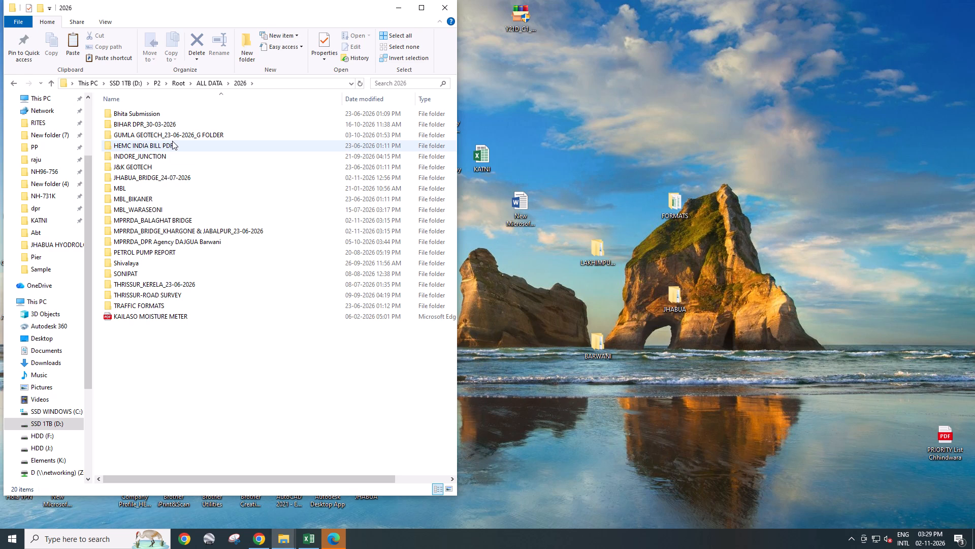
left_click(217, 86)
double_click(124, 165)
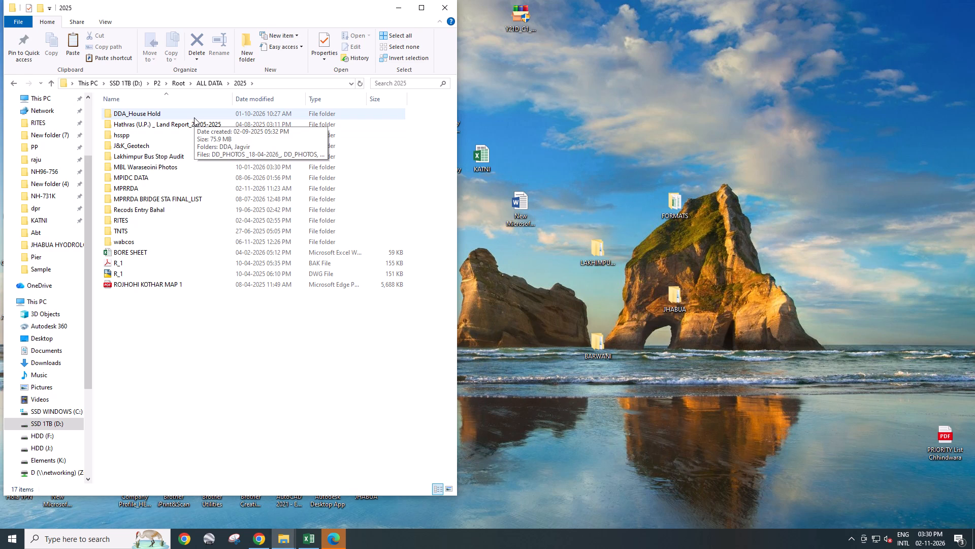
double_click(158, 184)
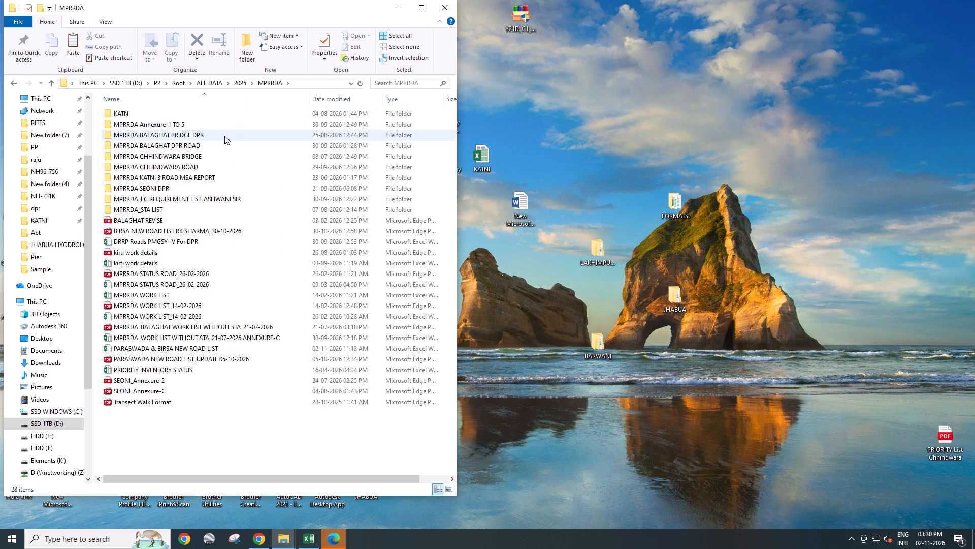
double_click(210, 154)
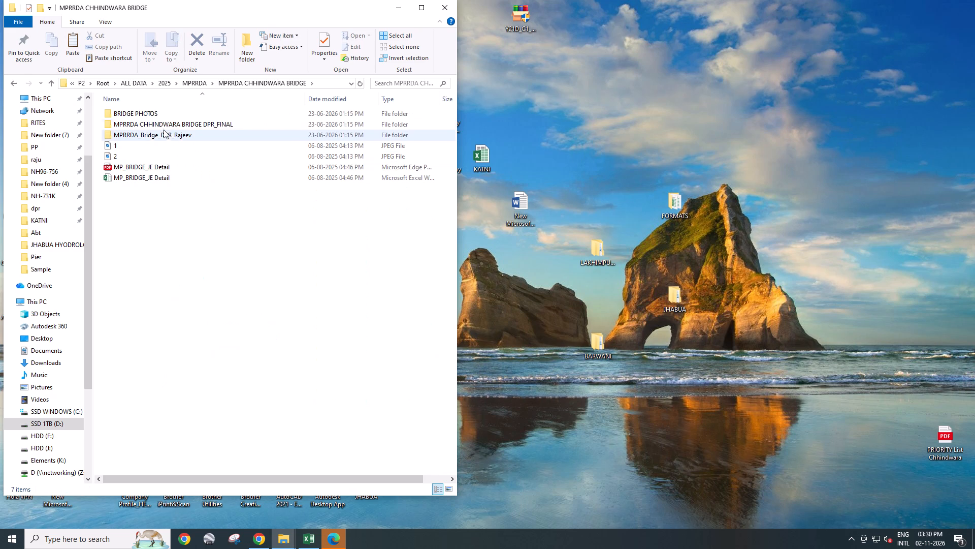
left_click(200, 81)
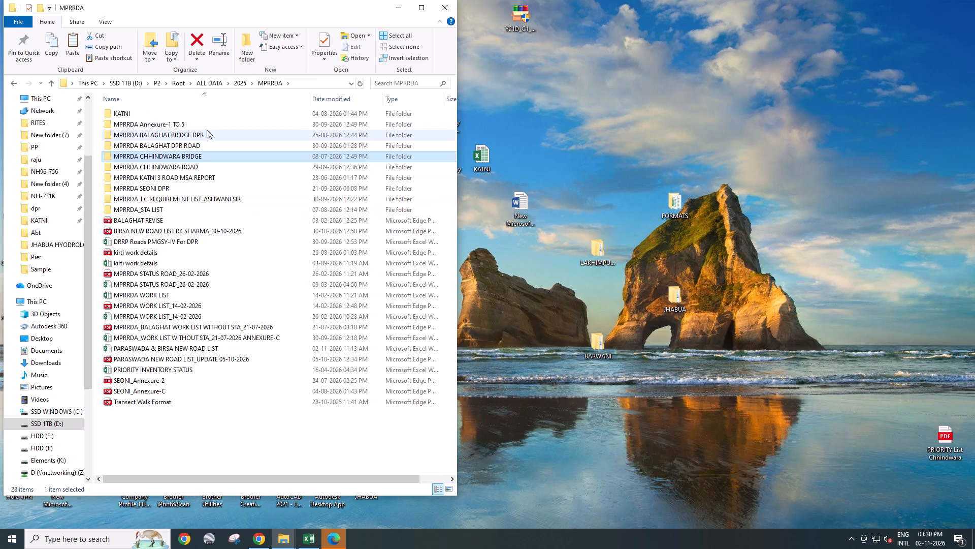
double_click(188, 137)
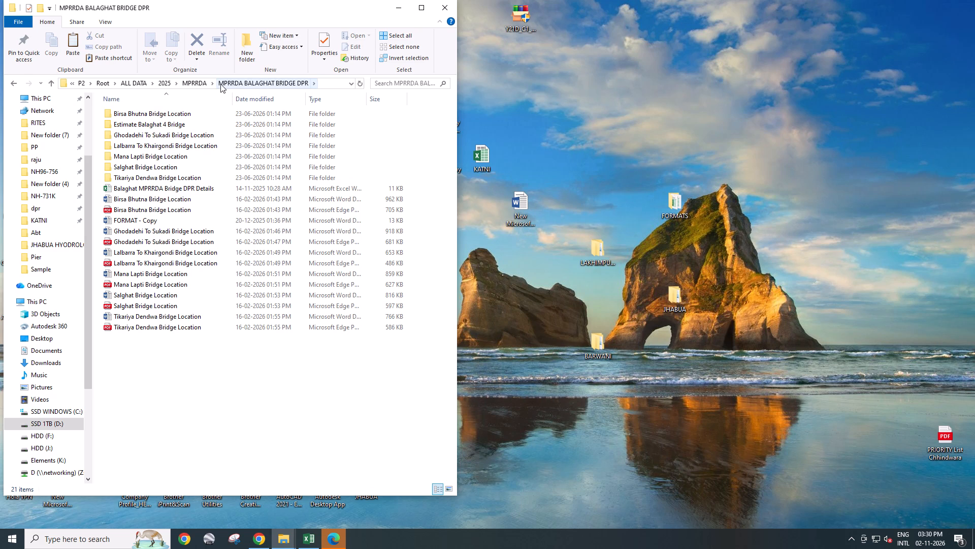
left_click(193, 88)
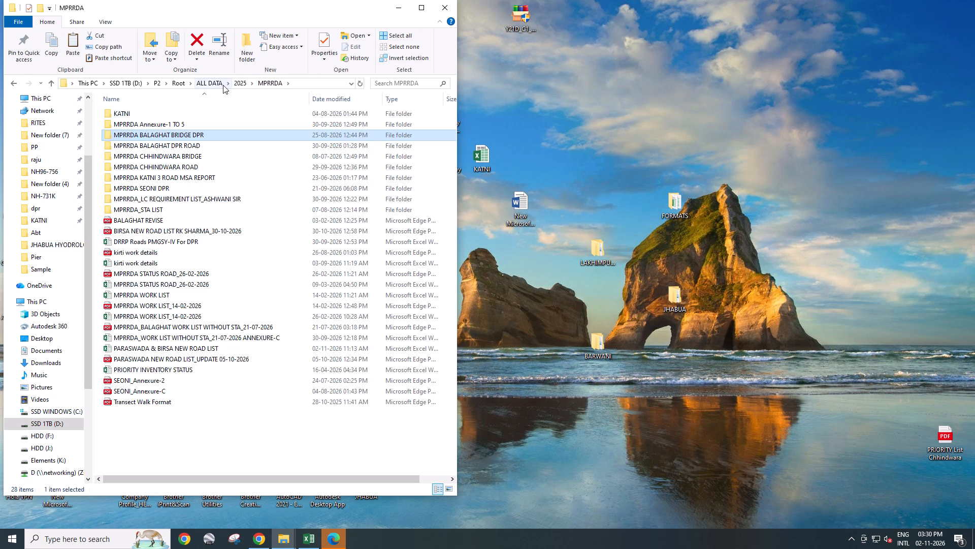
Examine the S.No4 Sethia to Bichhua Pathar folder and its Photographs within the final MPRRDA Chhindwara bridge DPR.
double_click(197, 158)
double_click(183, 128)
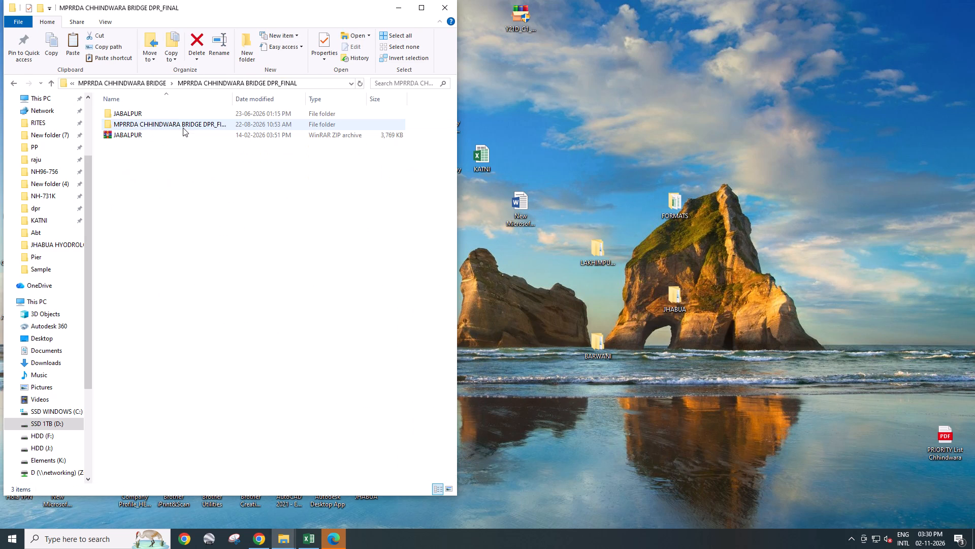
double_click(164, 125)
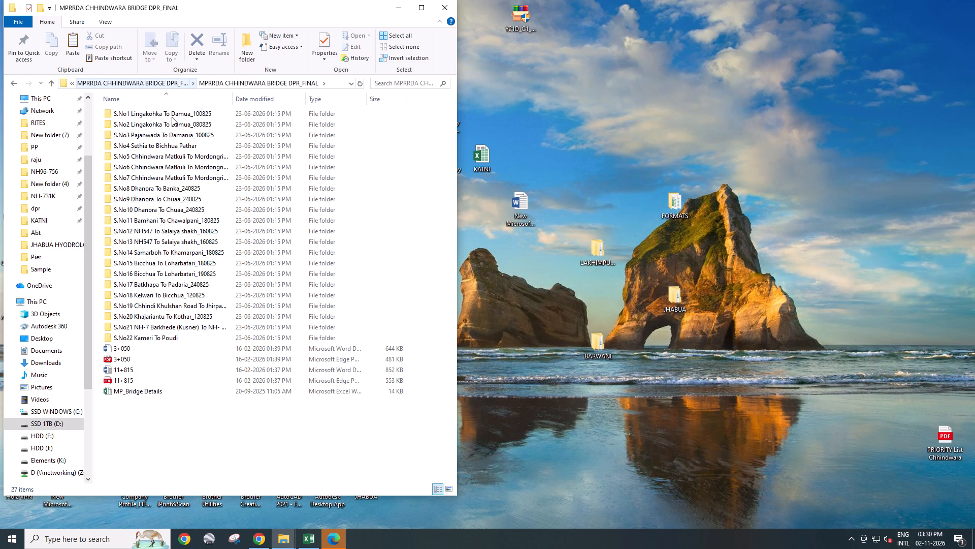
double_click(177, 146)
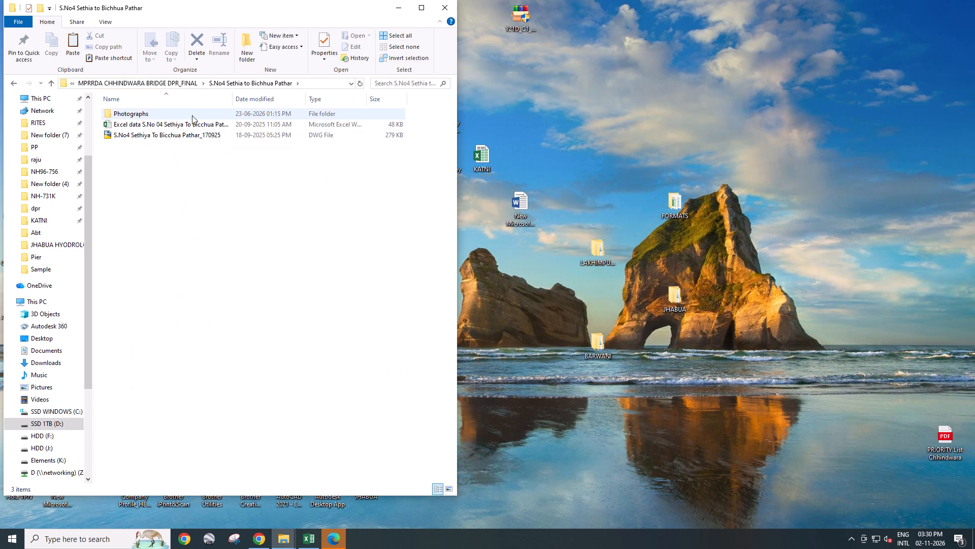
double_click(194, 113)
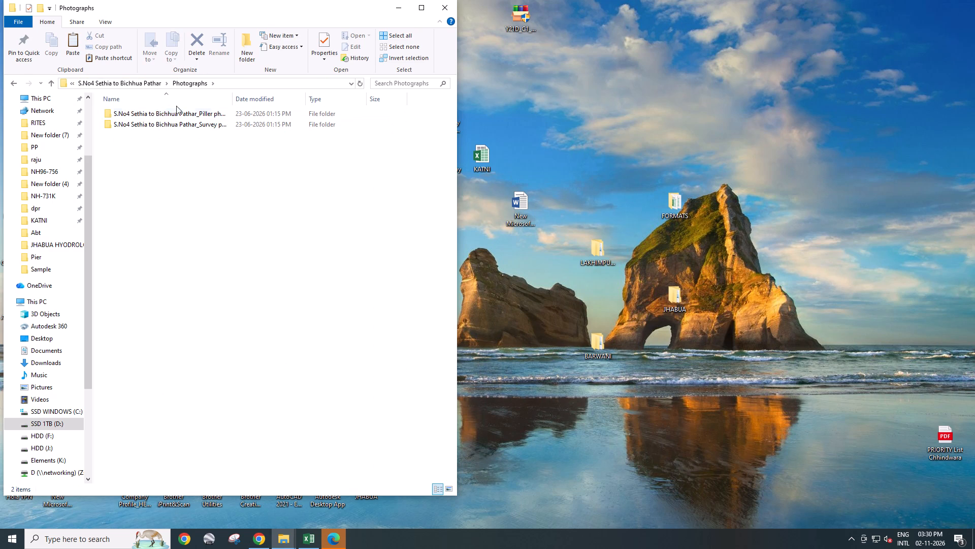
left_click(151, 82)
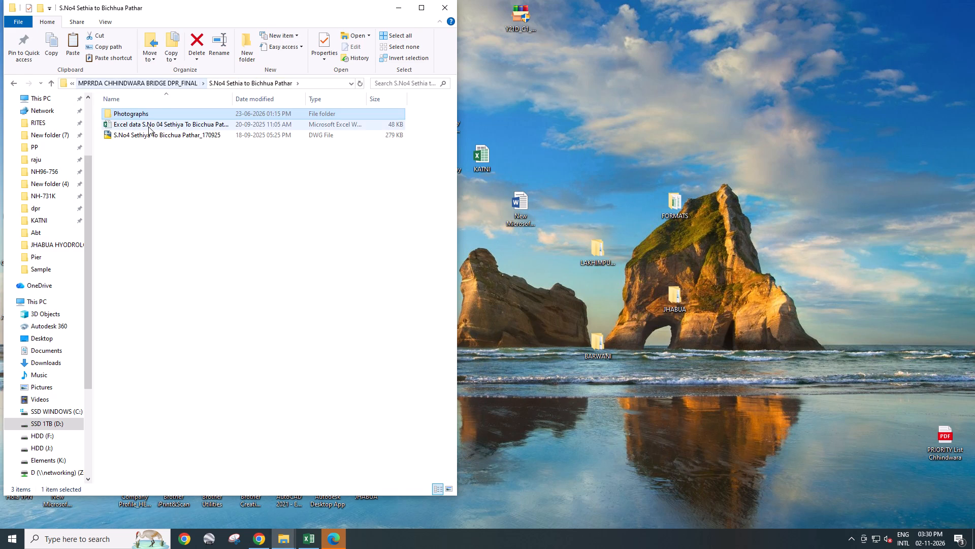
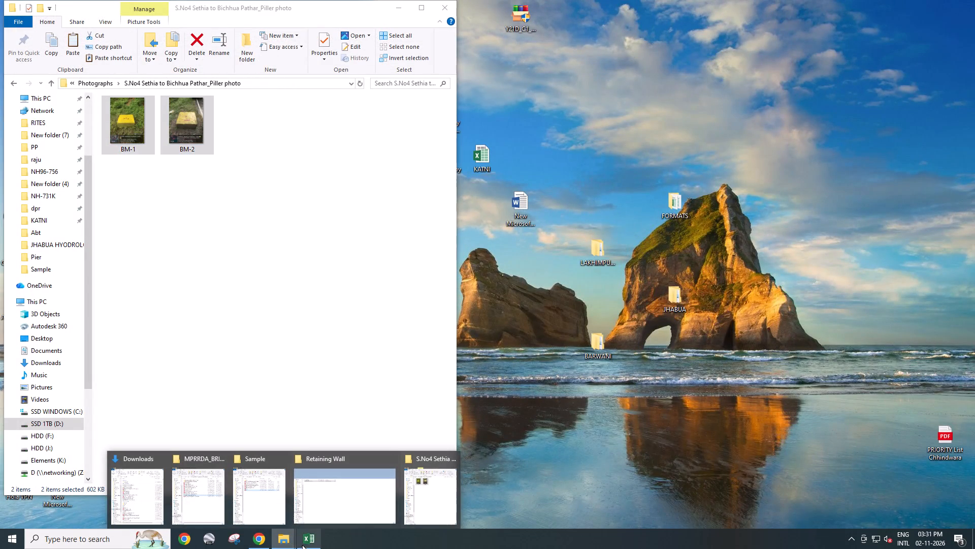
Close the exported RCC retaining wall workbook.
left_click(302, 545)
left_click(974, 0)
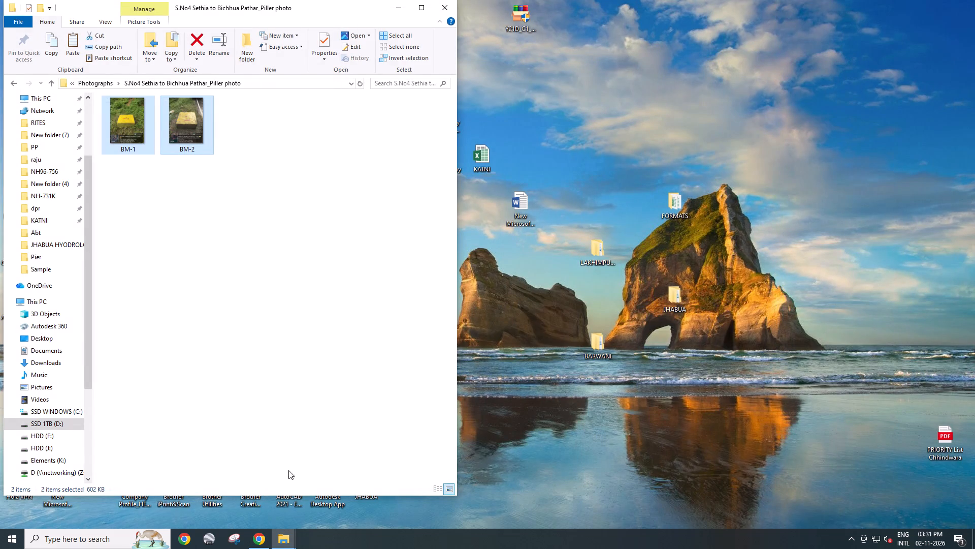
Open the Index solid slab workbook from MNBR@0+400's Solid Slab design folder and enable editing.
left_click(283, 546)
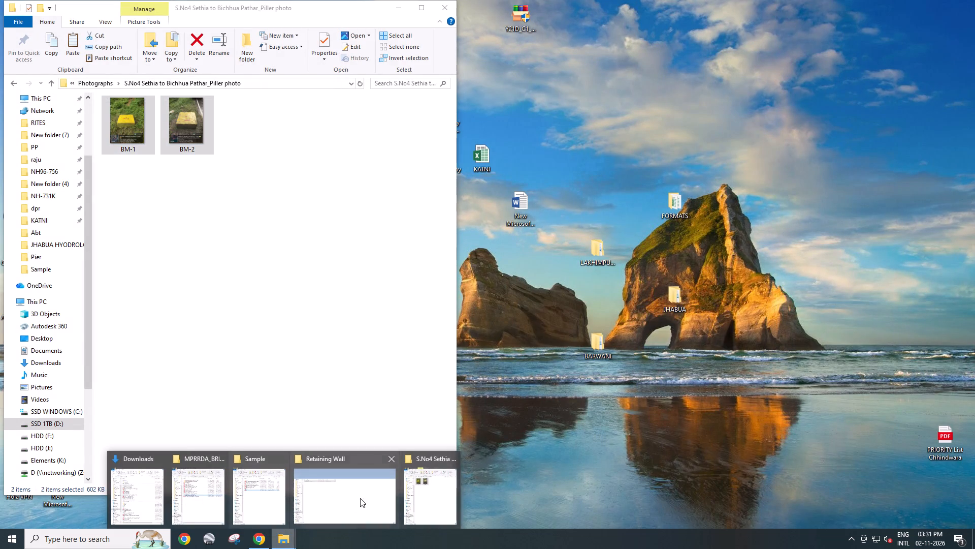
left_click(360, 498)
left_click(527, 82)
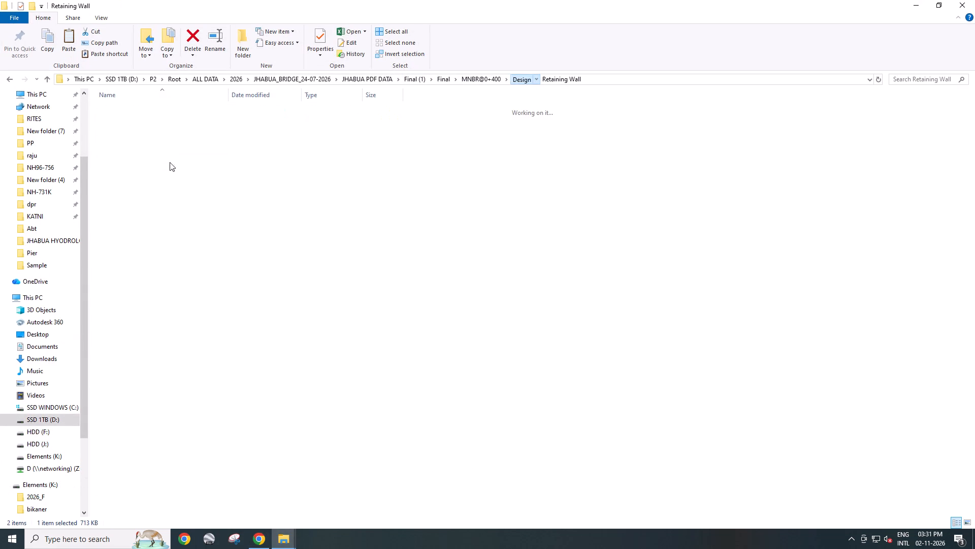
double_click(135, 151)
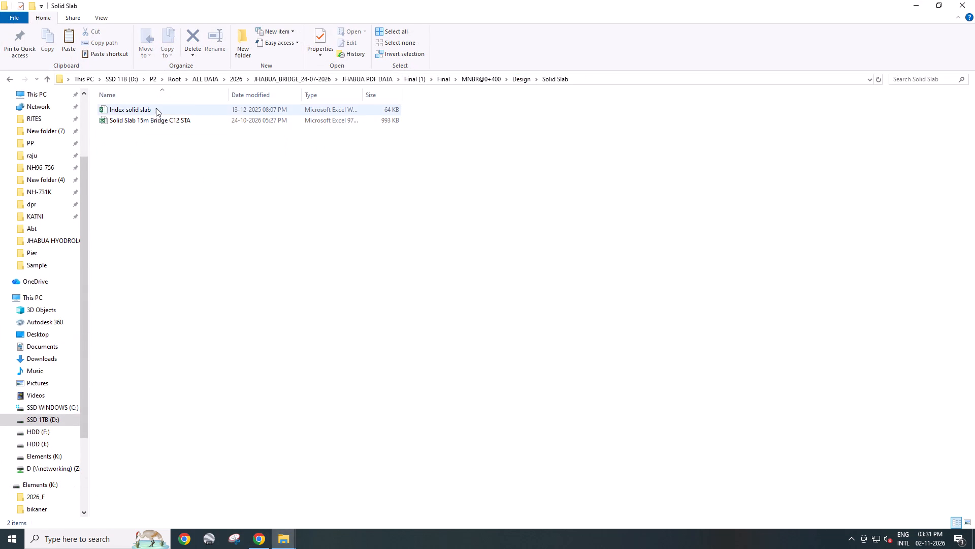
double_click(156, 108)
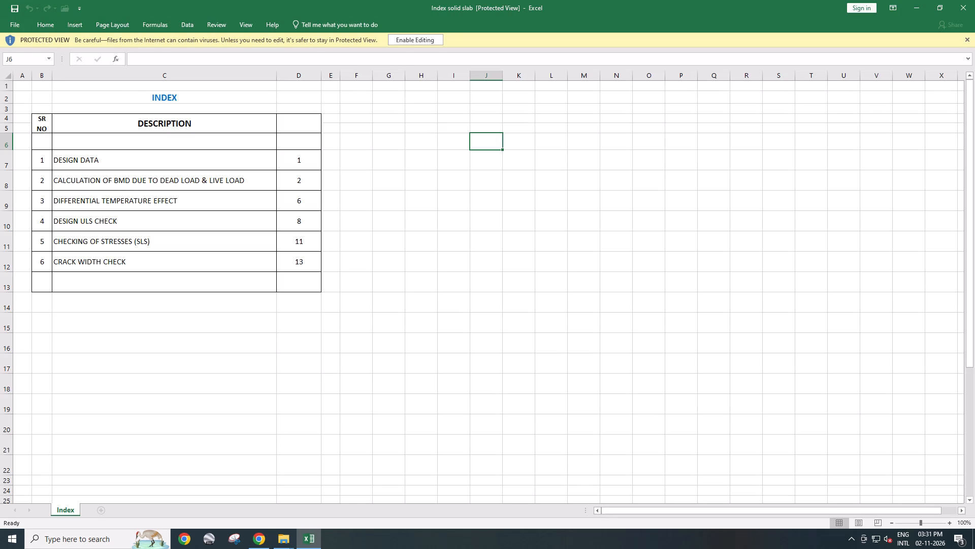
left_click(415, 39)
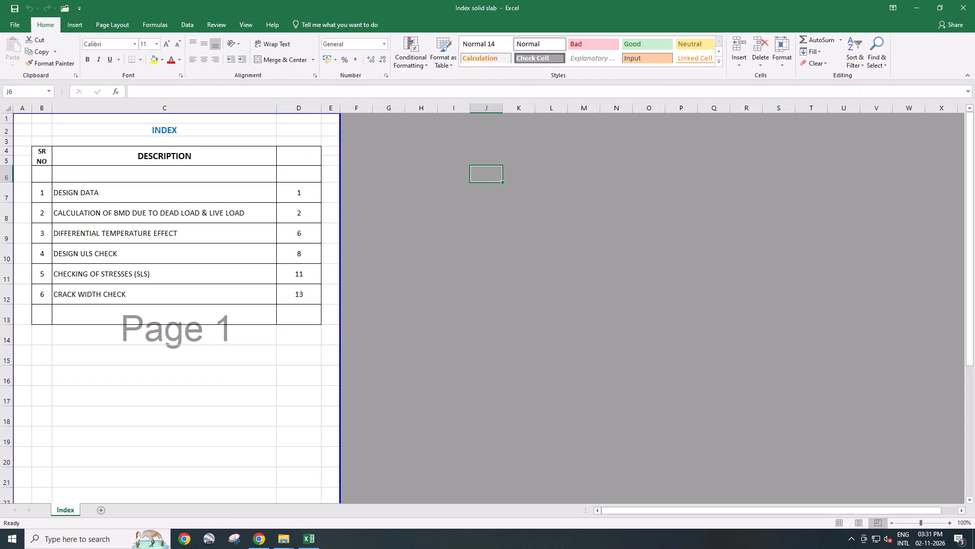
Check the print preview of the Index solid slab workbook and export it as a PDF.
key("ctrl+p")
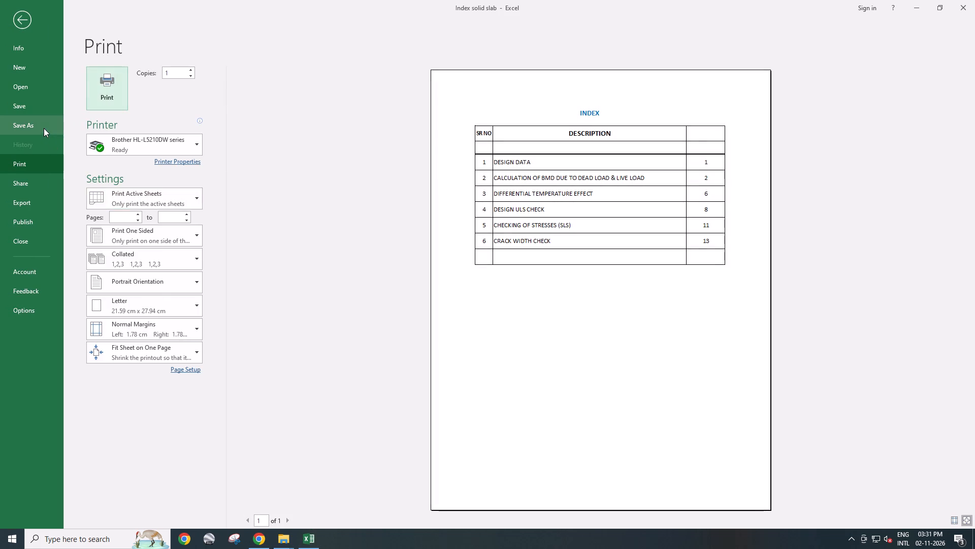
left_click(44, 128)
left_click(122, 195)
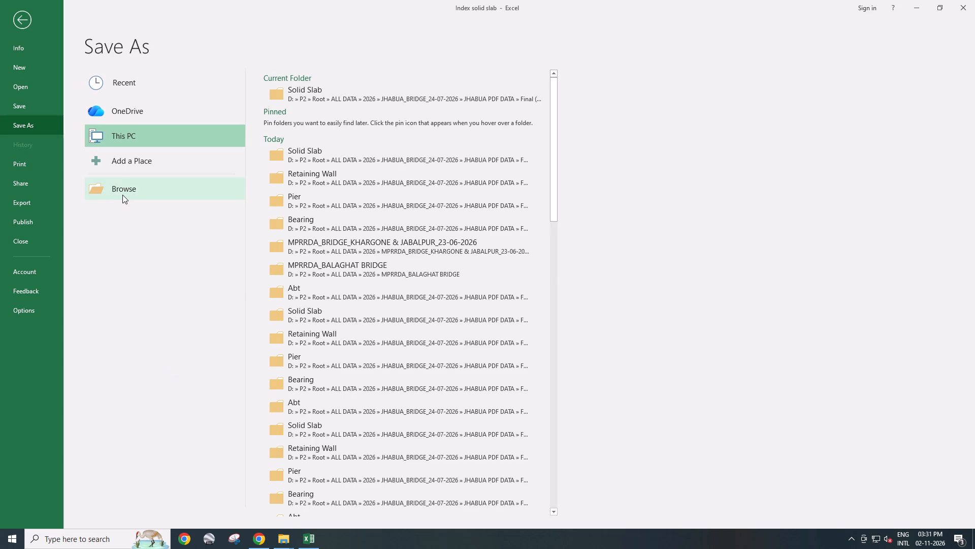
Save the Index solid slab workbook in PDF format in MNBR@0+400's Solid Slab design folder.
left_click(102, 219)
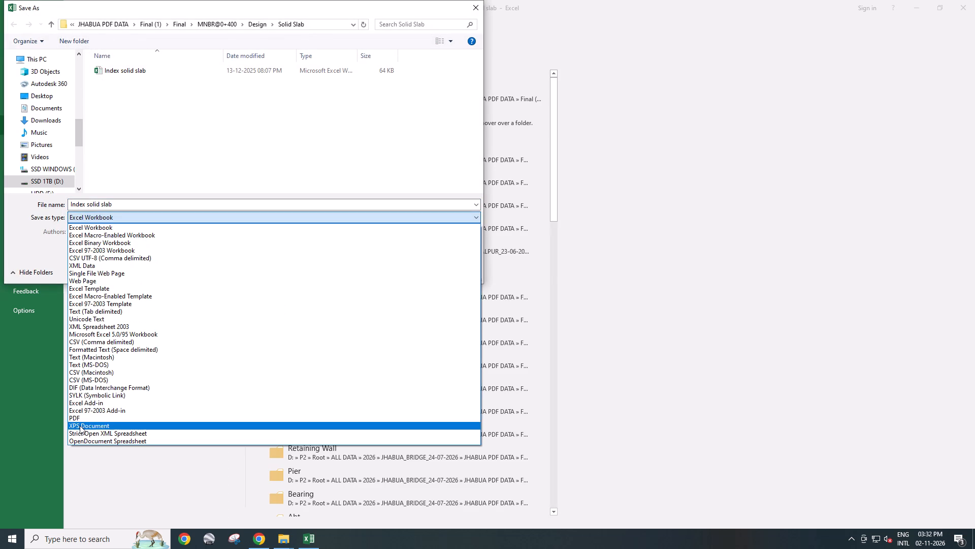
left_click(79, 417)
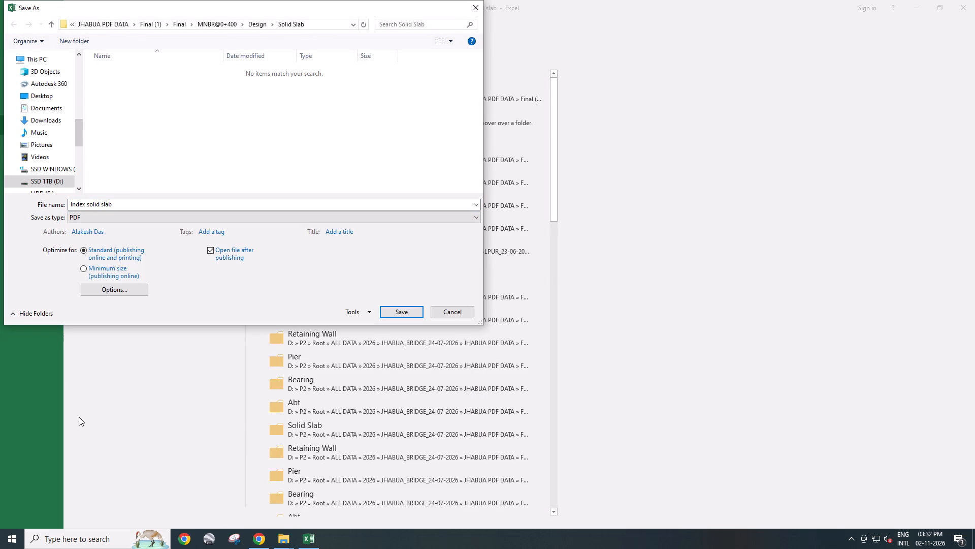
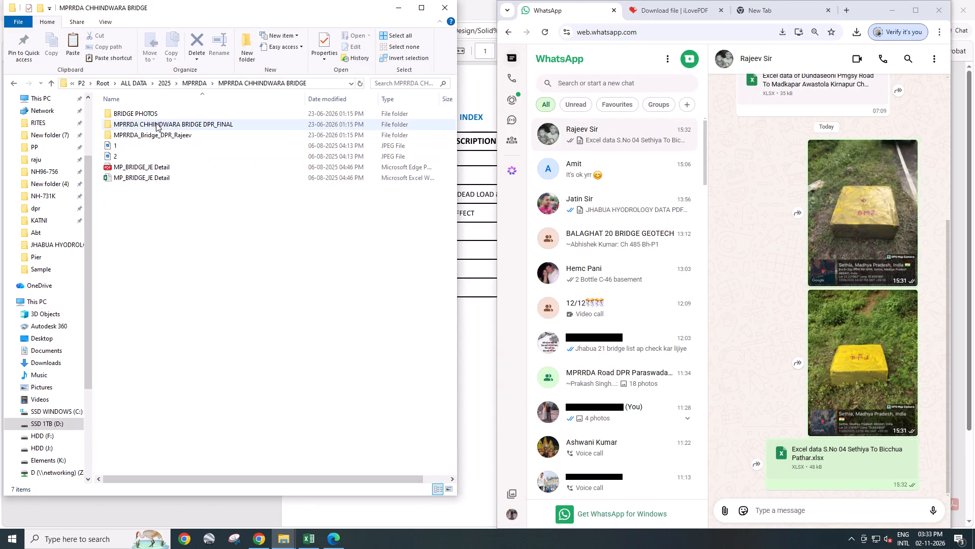
Review the Progress Report in the MP_Bridge Details workbook from the final MPRRDA Chhindwara bridge DPR folder and close the workbook.
double_click(156, 123)
double_click(153, 122)
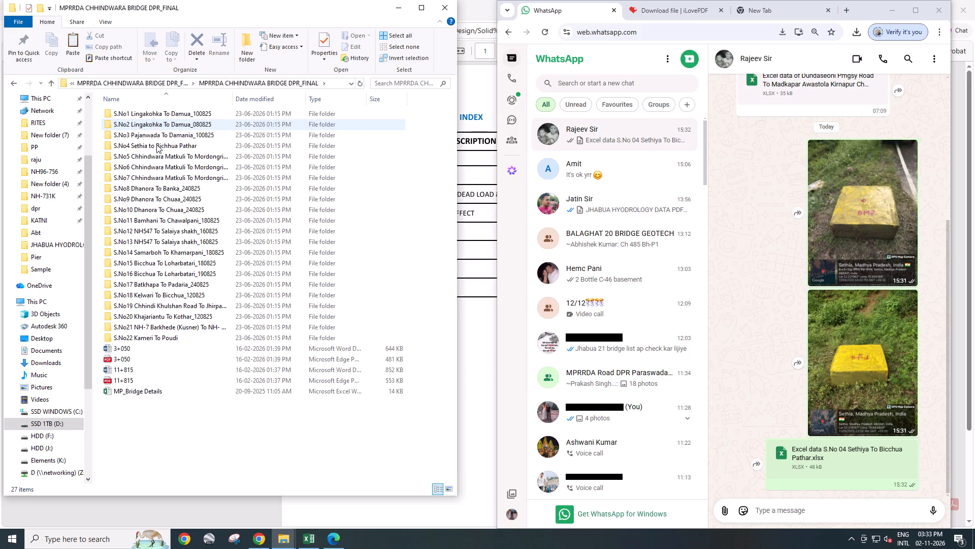
double_click(143, 391)
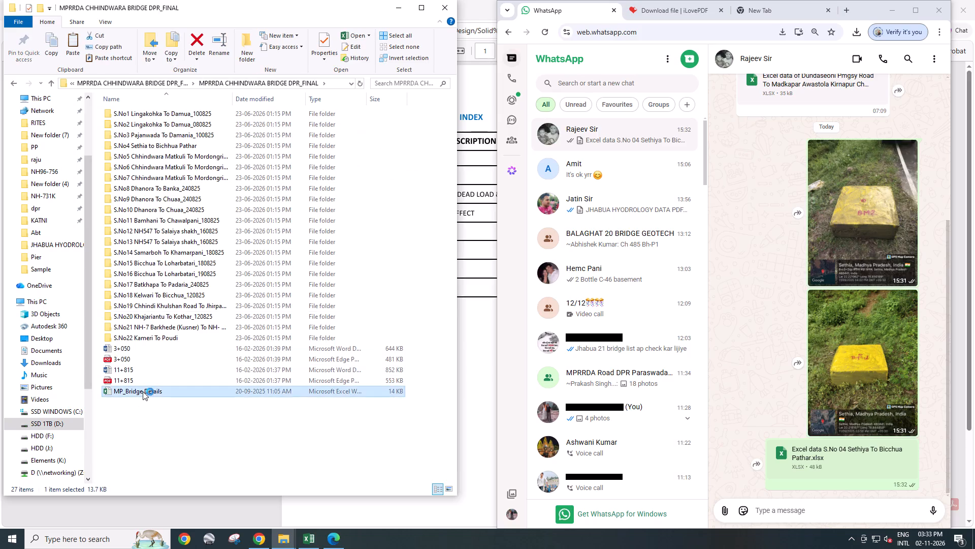
left_click(410, 319)
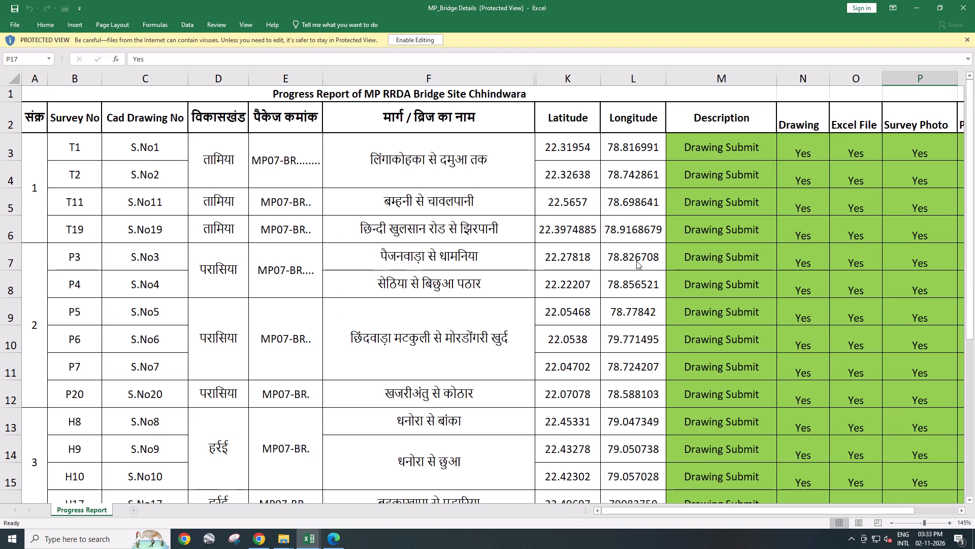
scroll(550, 269, "down", 2, "ctrl")
scroll(550, 269, "down", 3)
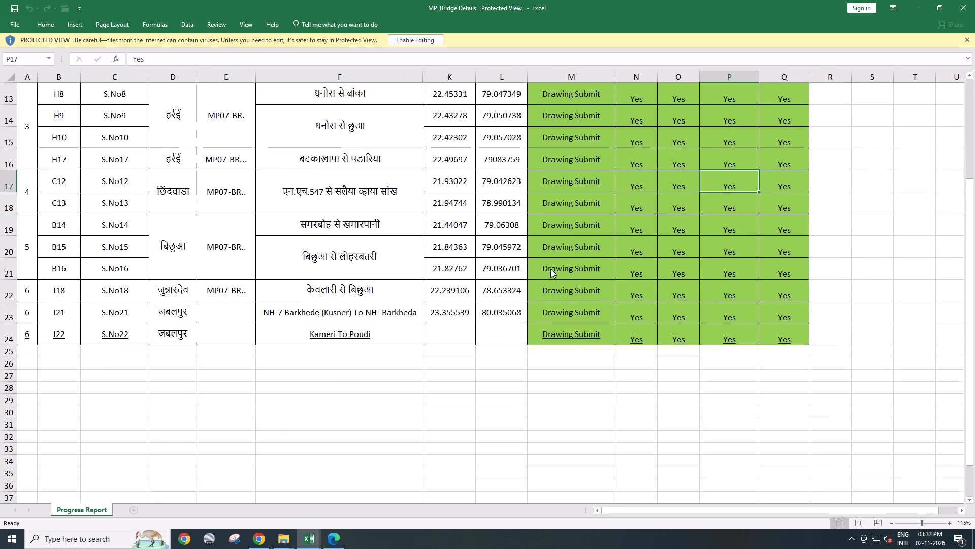
scroll(550, 269, "down", 5)
scroll(550, 269, "up", 6)
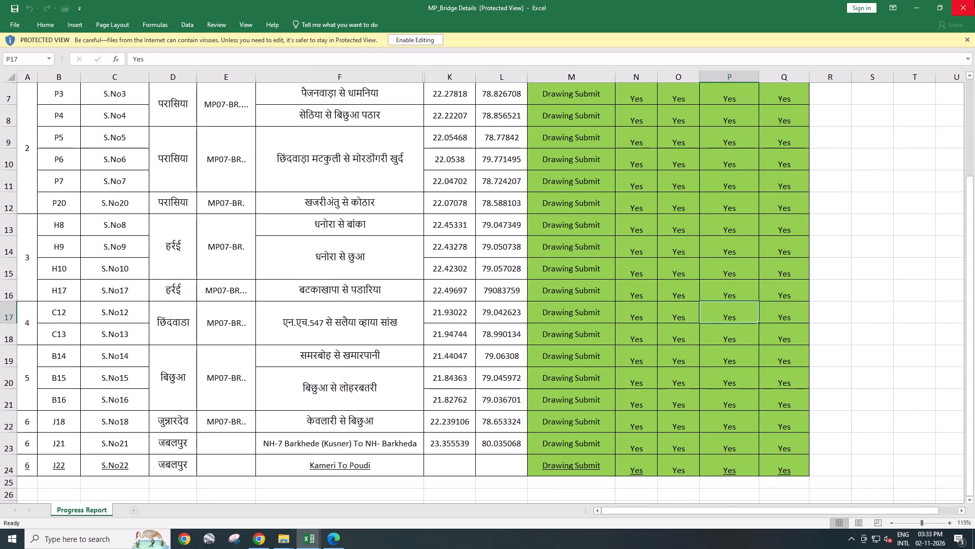
left_click(974, 0)
left_click(919, 9)
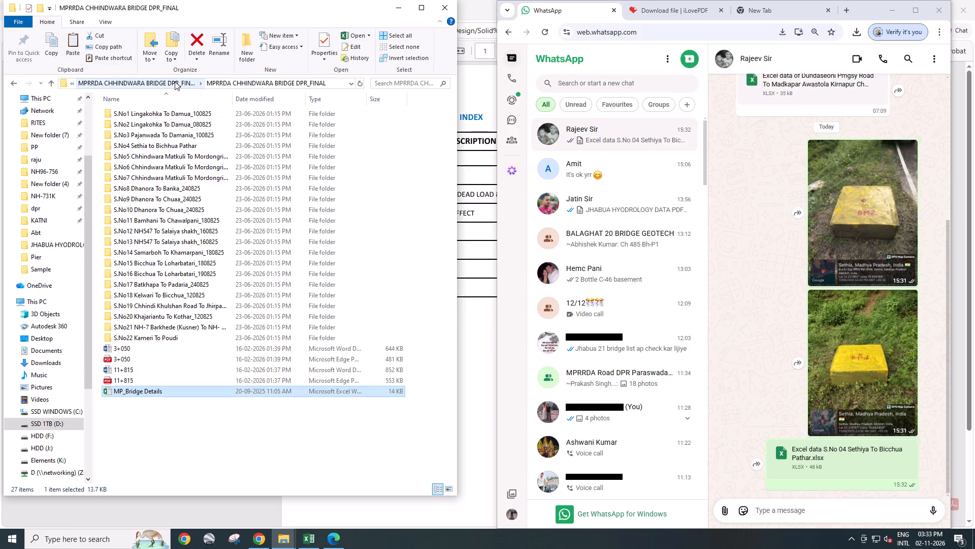
Browse the Chhindwara bridge project's JABALPUR folder and the Data from Rajeev folder inside MPRRDA_Bridge_DPR_Rajeev.
left_click(147, 81)
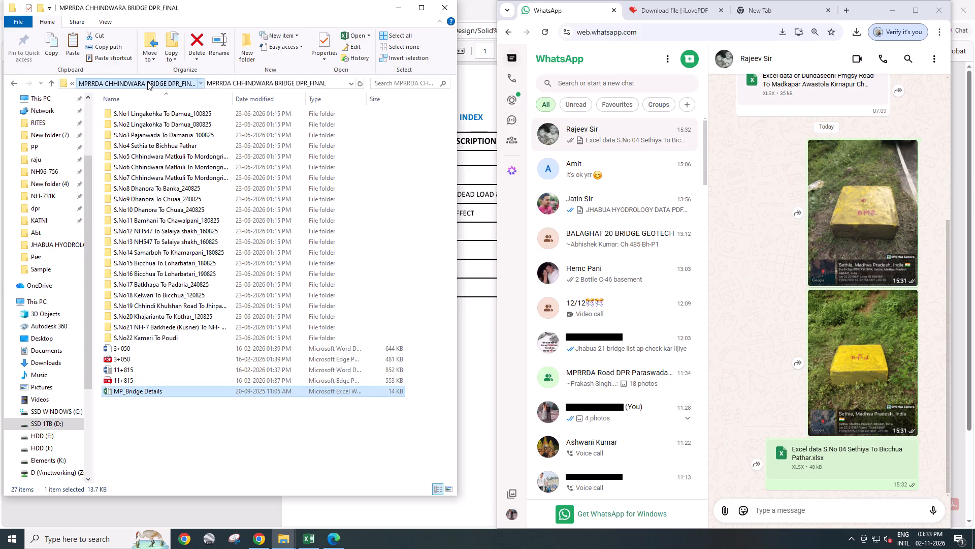
double_click(151, 114)
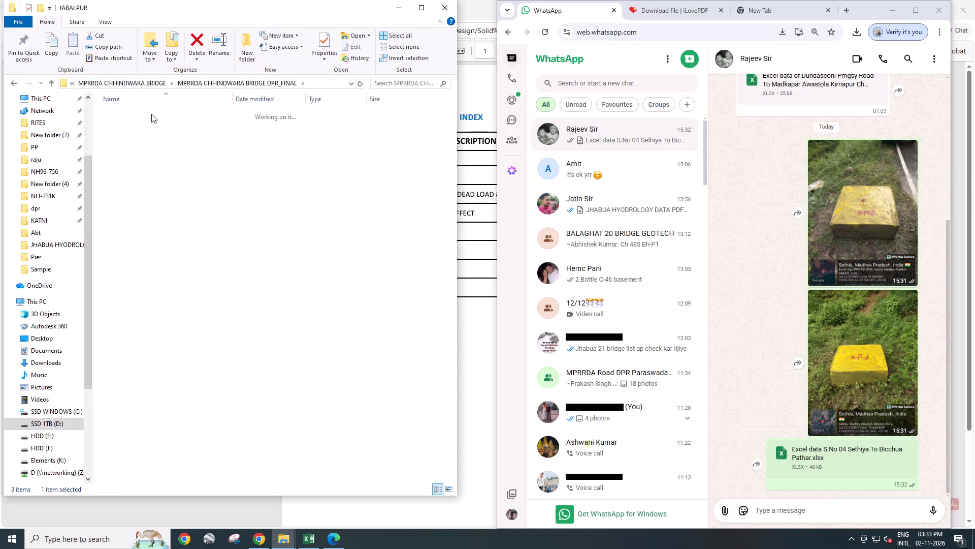
double_click(173, 116)
left_click(171, 84)
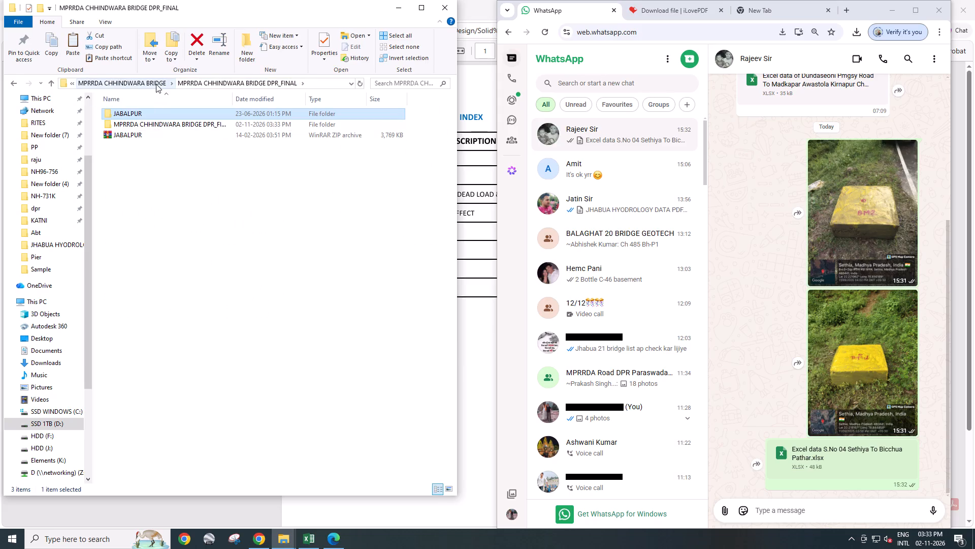
left_click(156, 84)
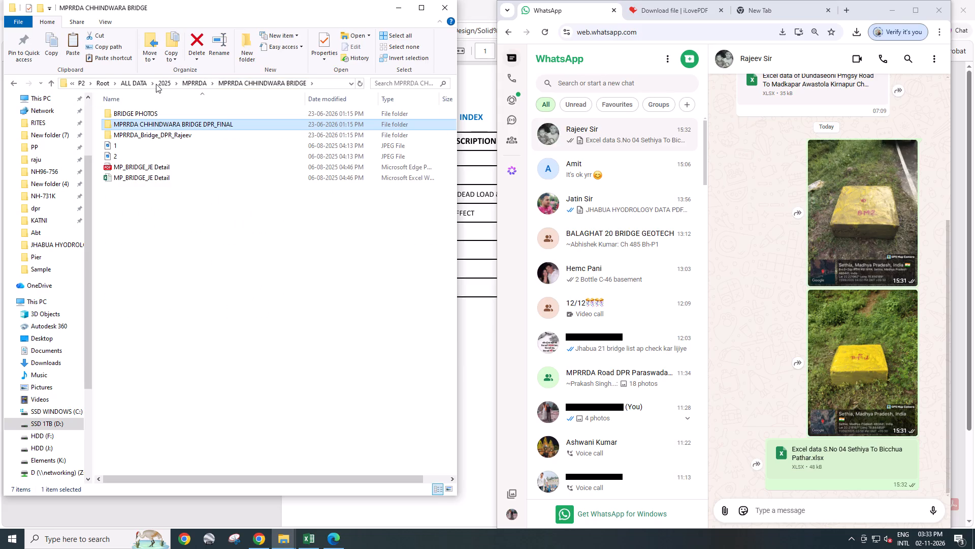
double_click(182, 135)
double_click(171, 113)
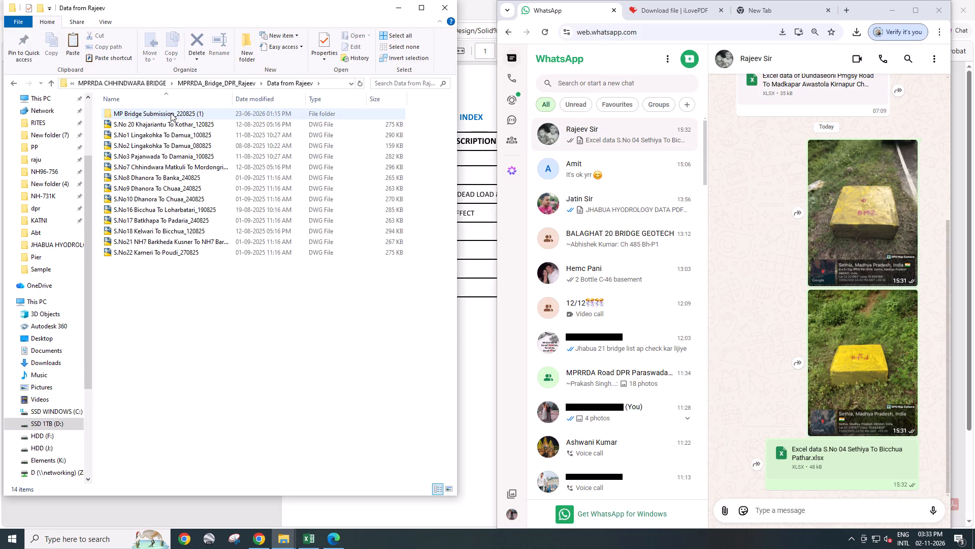
Browse the FINAL, Excel and Photographs subfolders of MP Bridge Submission_220825, and open the MP_Bridge Details workbook.
double_click(171, 113)
double_click(171, 113)
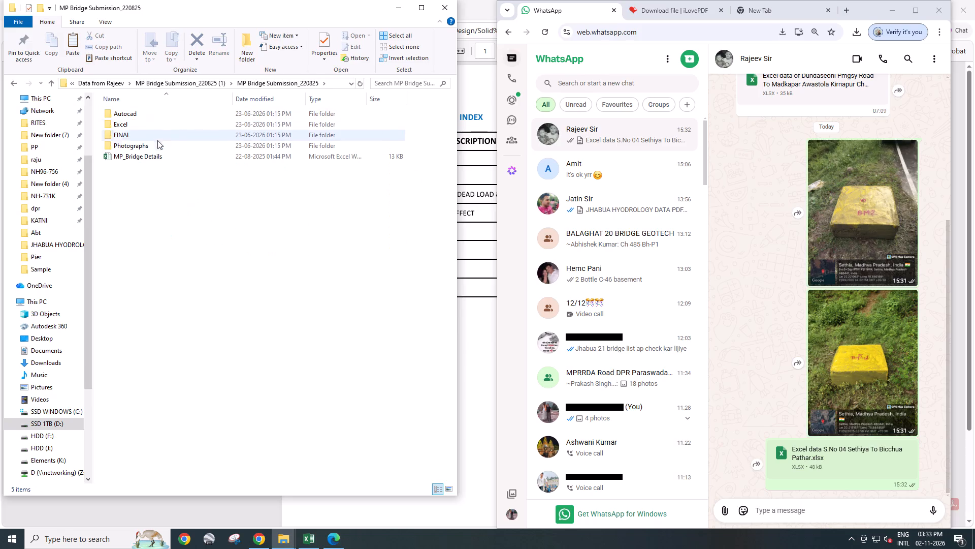
double_click(130, 132)
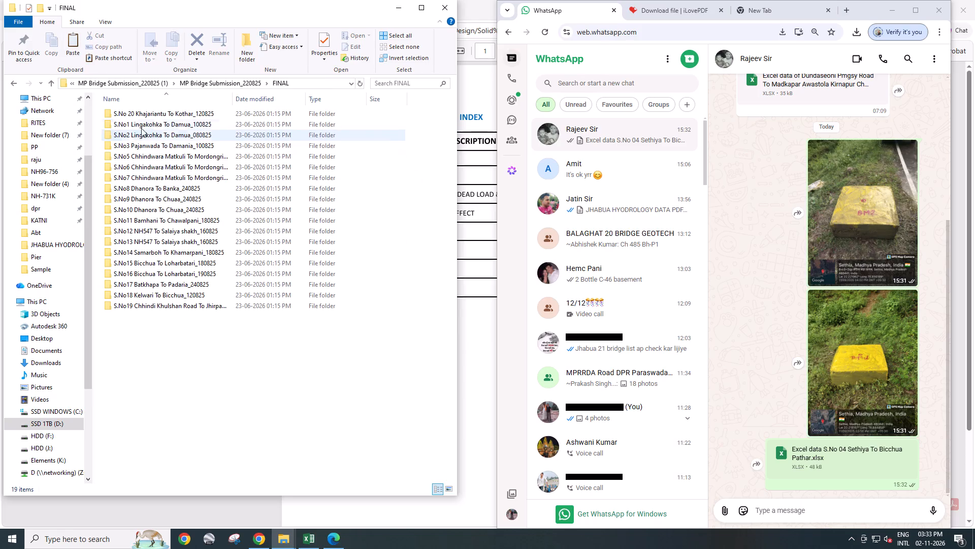
left_click(236, 80)
double_click(129, 123)
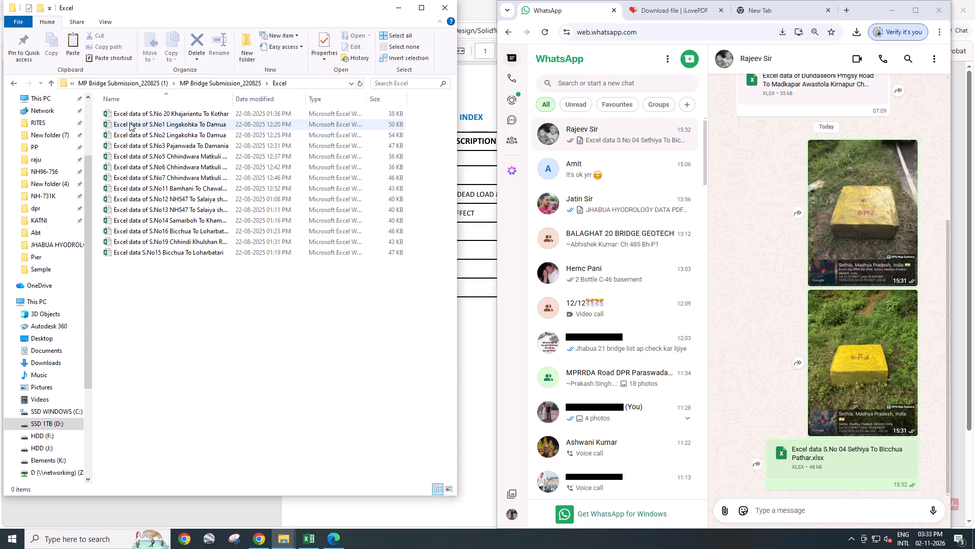
left_click(216, 83)
double_click(144, 148)
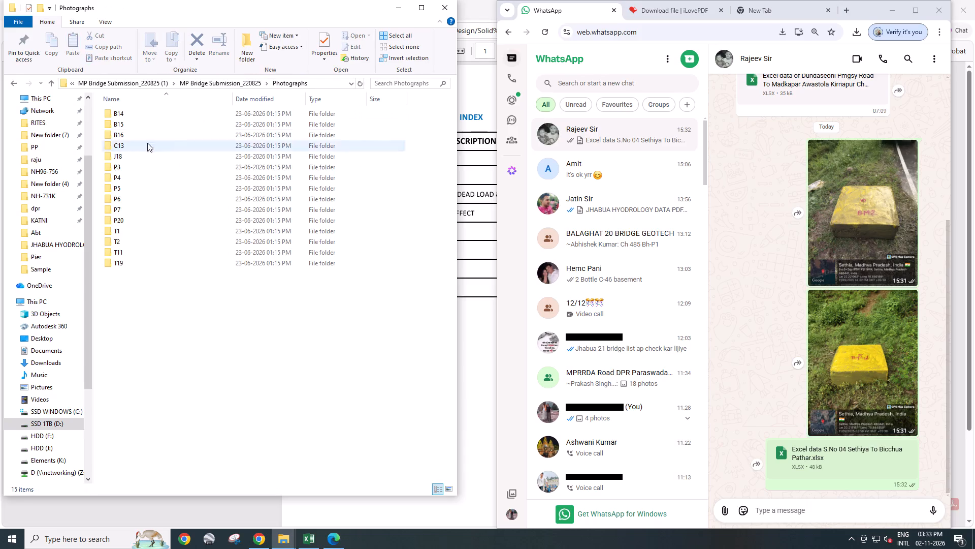
left_click(236, 81)
double_click(136, 137)
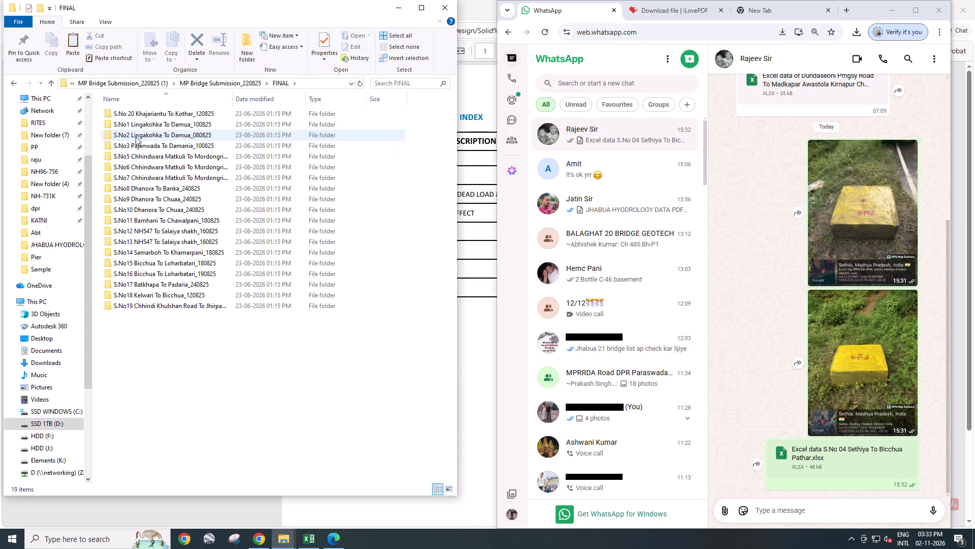
double_click(215, 113)
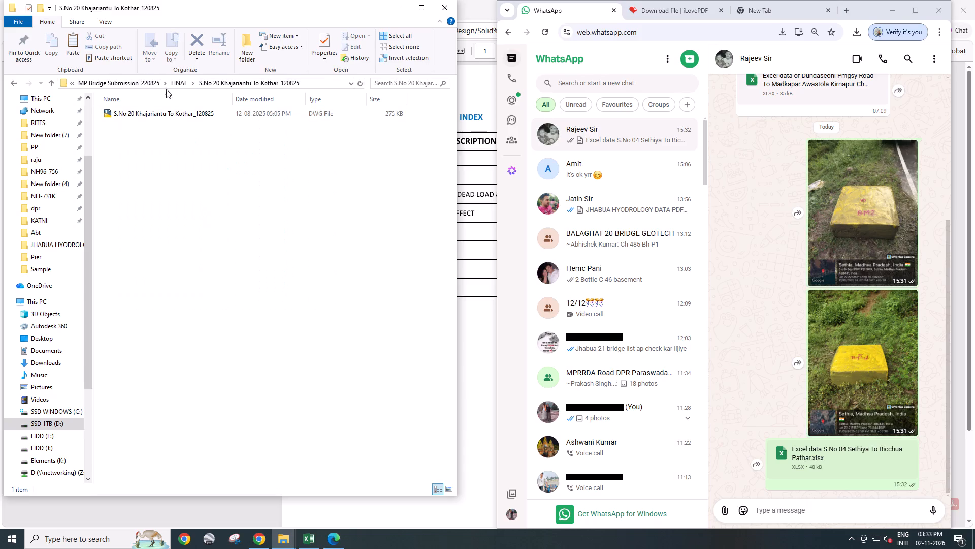
left_click(174, 86)
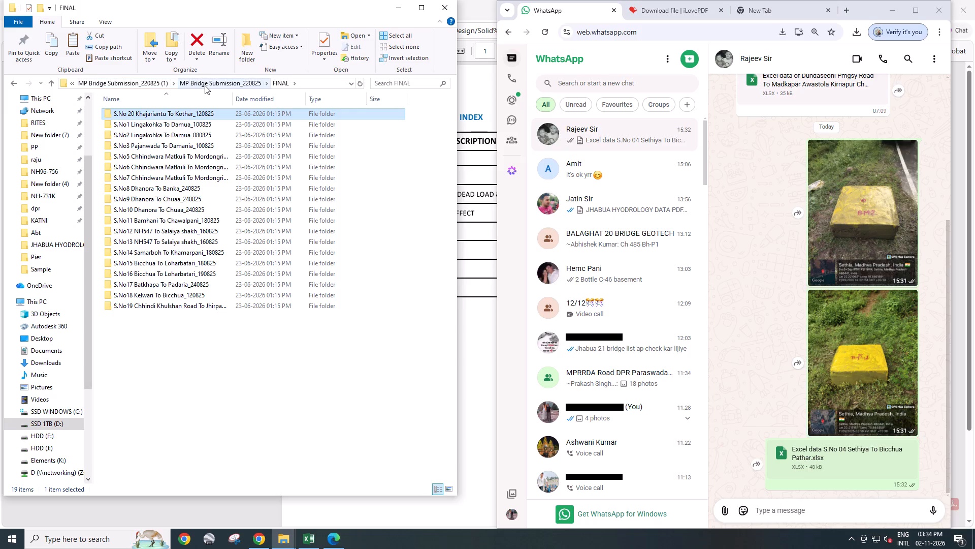
left_click(205, 85)
double_click(155, 152)
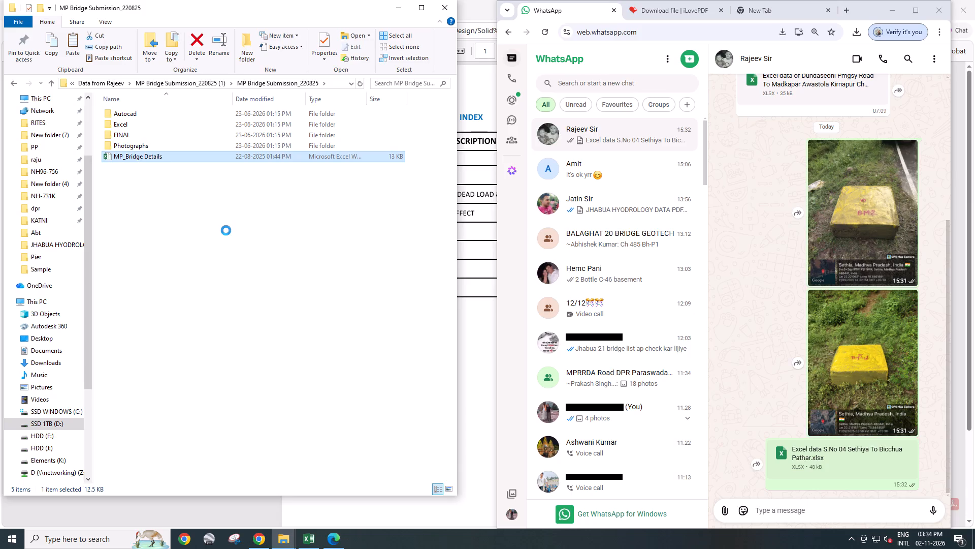
Close the Index solid slab workbook and its exported PDF, returning to MNBR@0+400's Solid Slab folder.
left_click(307, 546)
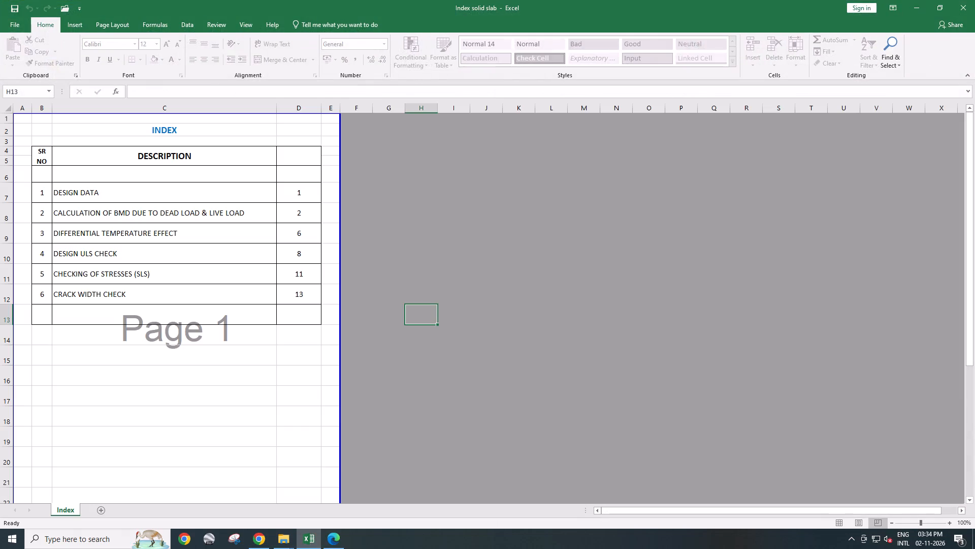
left_click(461, 388)
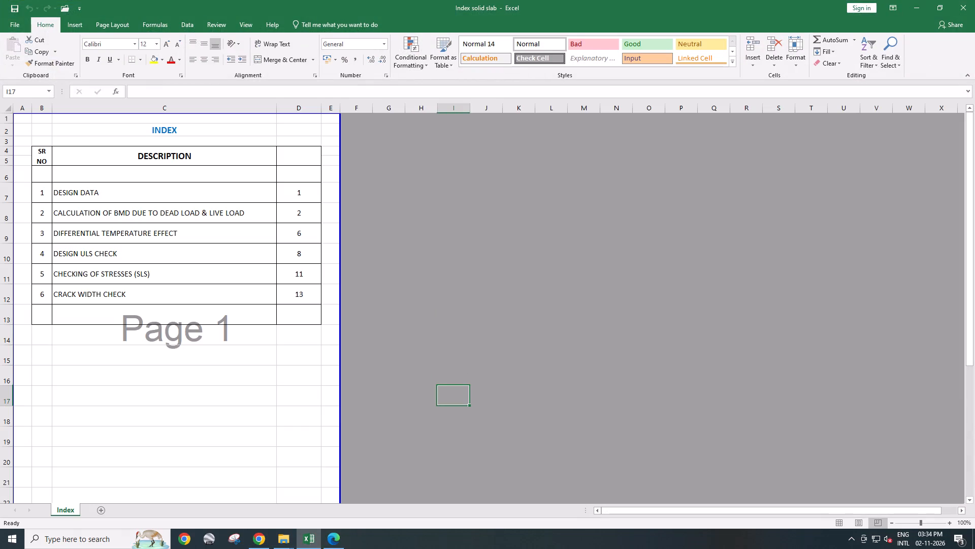
left_click(281, 540)
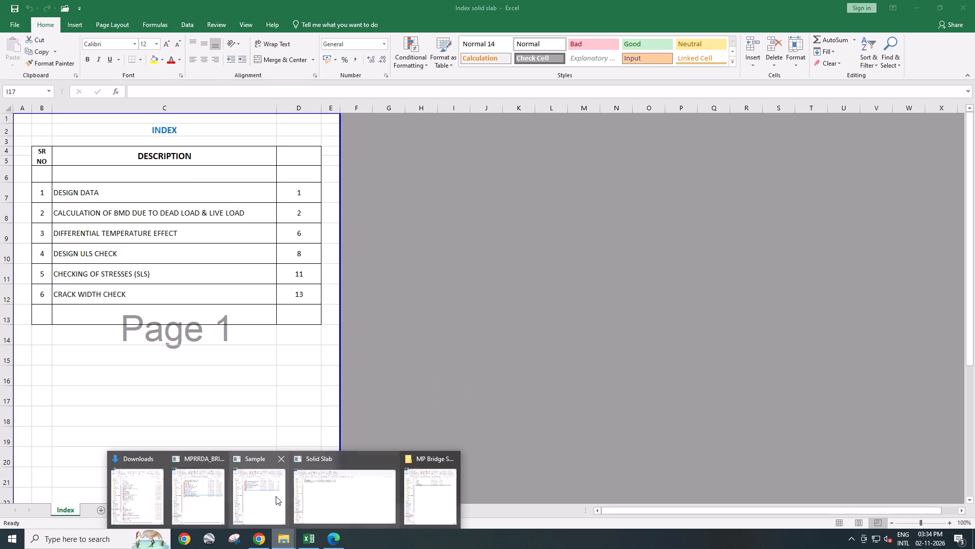
left_click(332, 496)
left_click(311, 541)
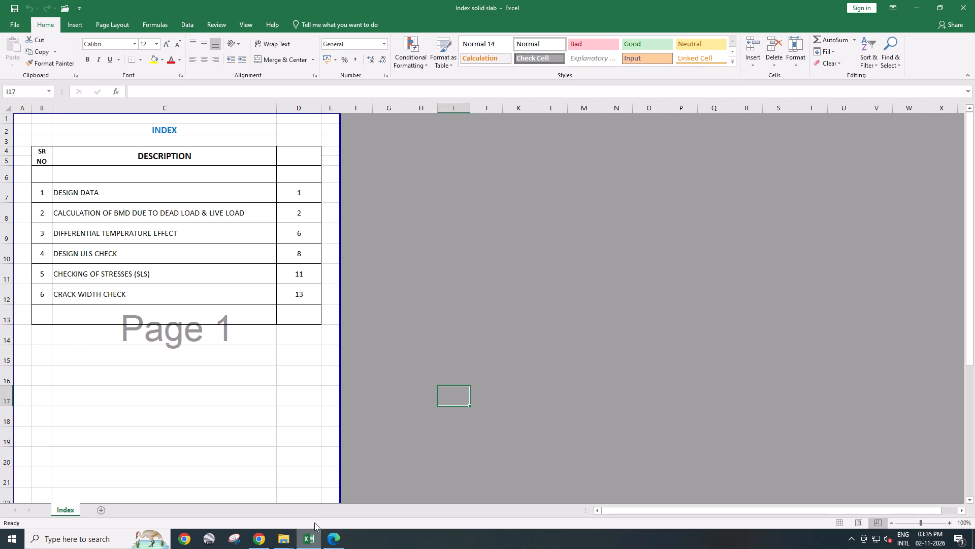
left_click(973, 0)
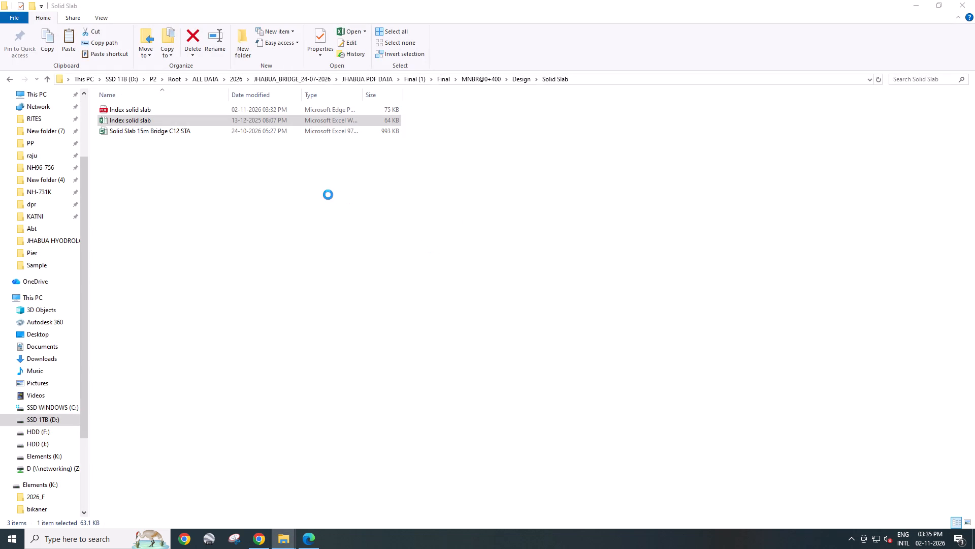
left_click(284, 264)
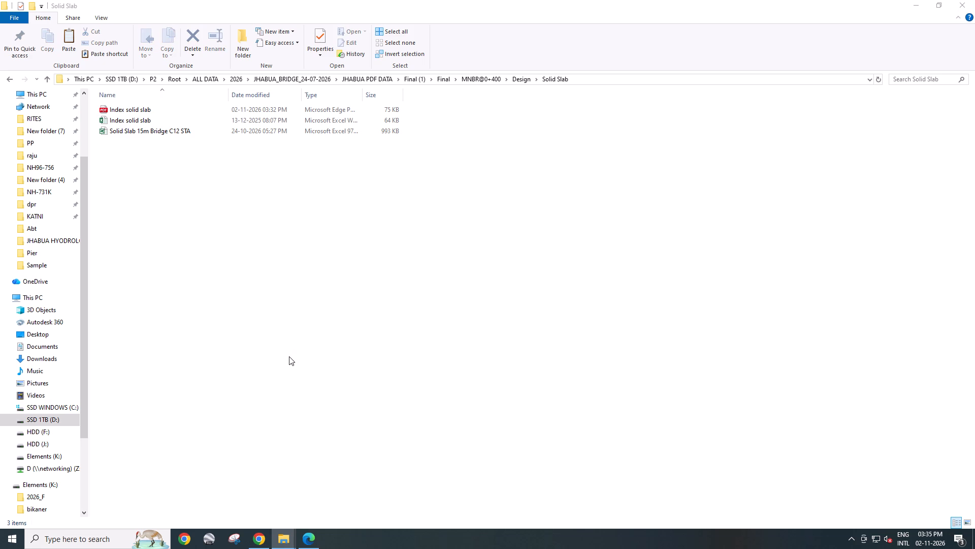
left_click(297, 537)
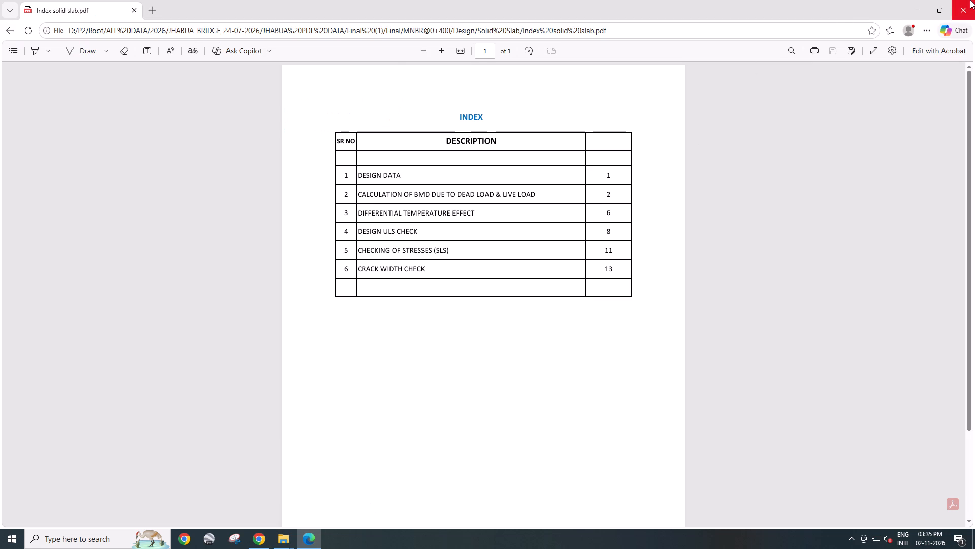
left_click(970, 0)
Open the Solid Slab 15m Bridge C12 STA workbook from the Solid Slab folder and enable editing and content.
double_click(156, 128)
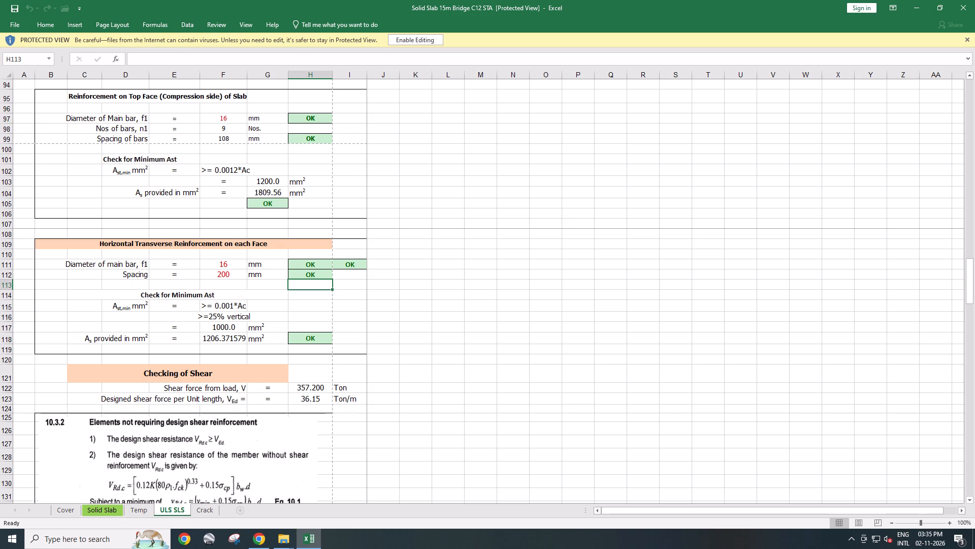
left_click(431, 40)
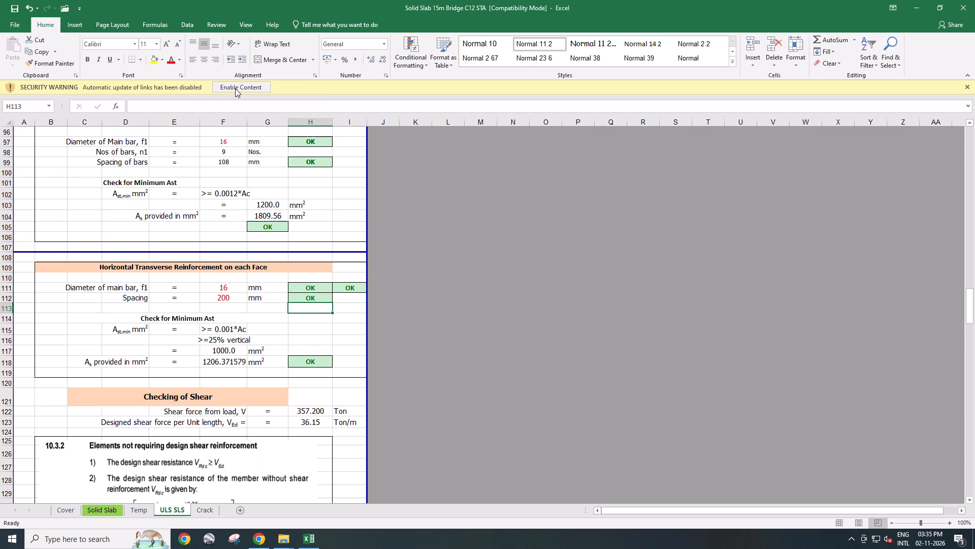
left_click(235, 88)
left_click(613, 251)
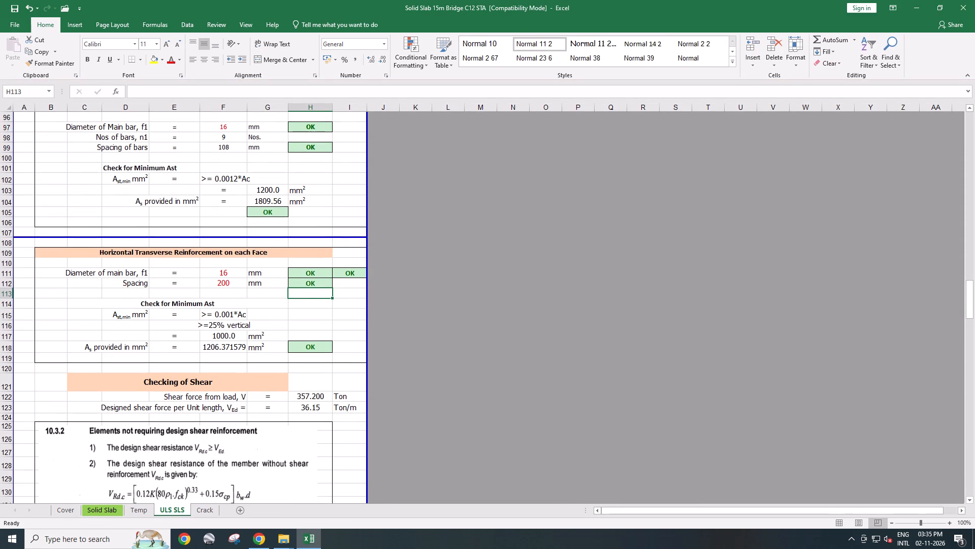
Select all sheets of the Solid Slab 15m Bridge C12 STA workbook and export them as a PDF in the Solid Slab folder.
right_click(70, 512)
left_click(92, 506)
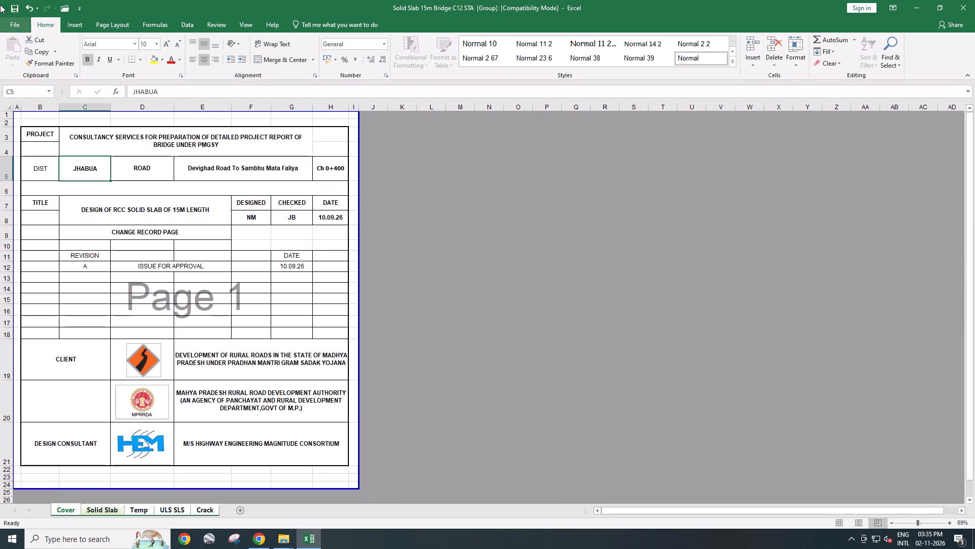
left_click(11, 22)
left_click(38, 121)
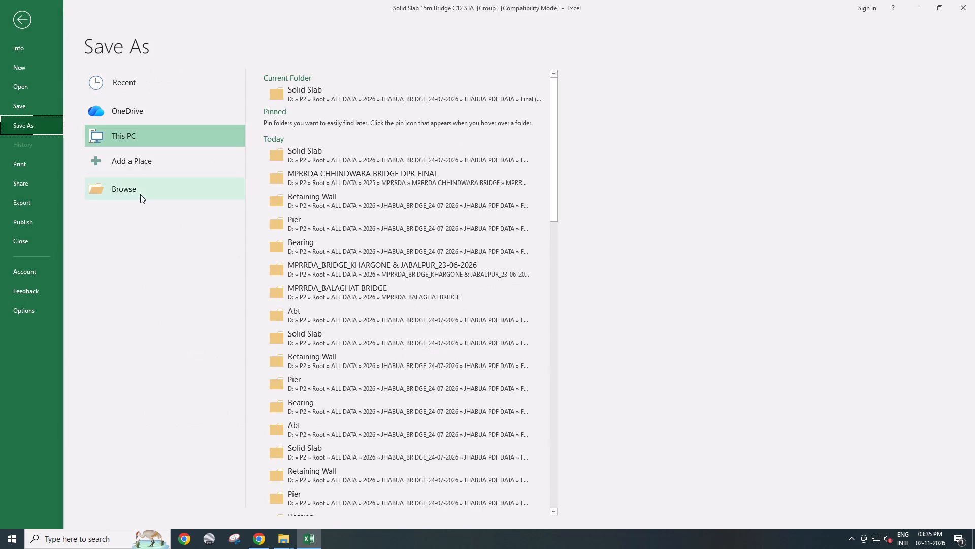
left_click(140, 194)
left_click(109, 222)
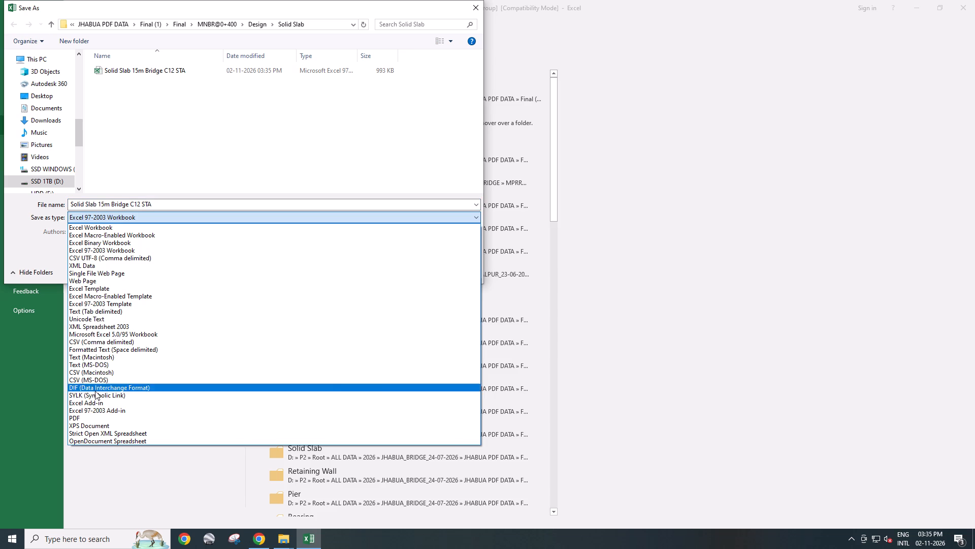
left_click(82, 415)
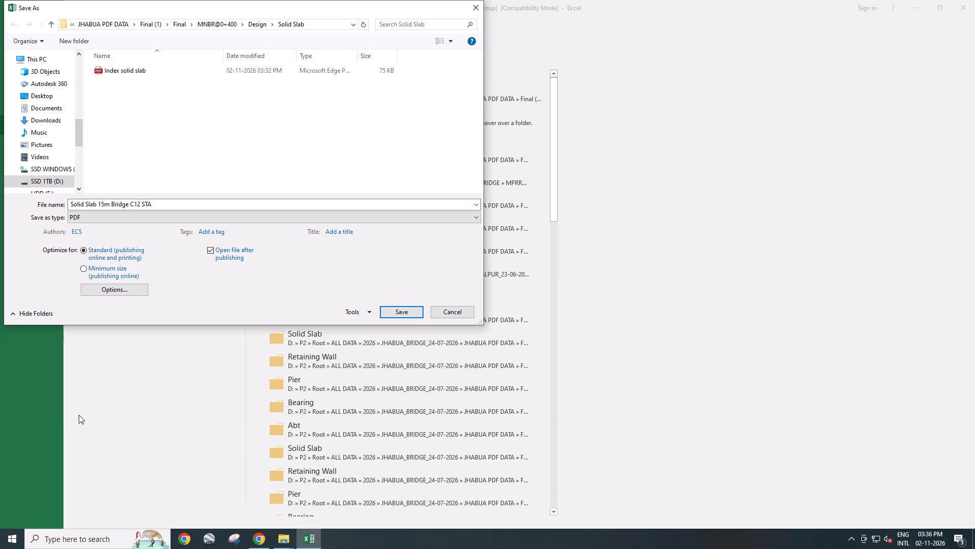
left_click(392, 308)
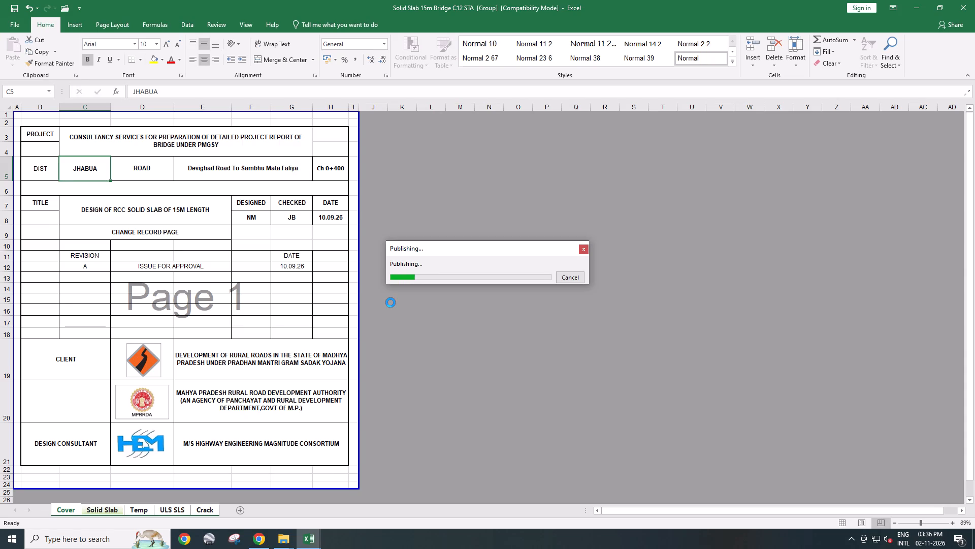
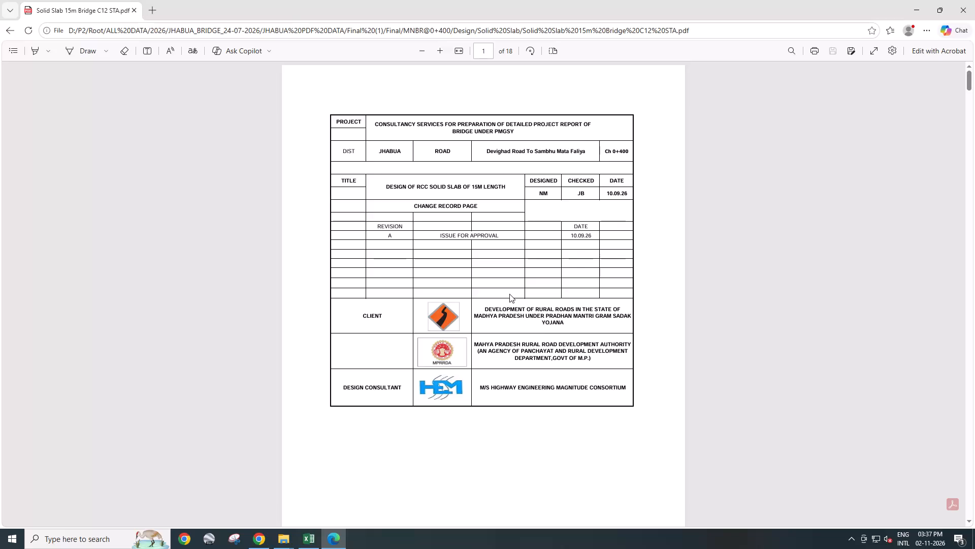
Close the exported Solid Slab 15m Bridge C12 STA PDF and its workbook, returning to the Solid Slab folder.
left_click(974, 0)
left_click(973, 0)
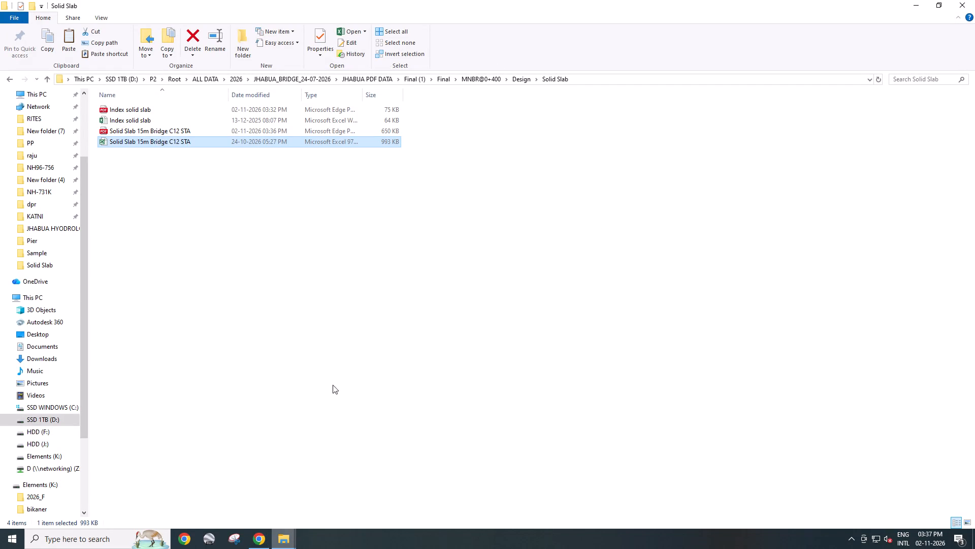
Open the MP_Bridge Details workbook from the MP Bridge Submission_220825 folder, look over its Progress Report sheet, and close it.
left_click(282, 540)
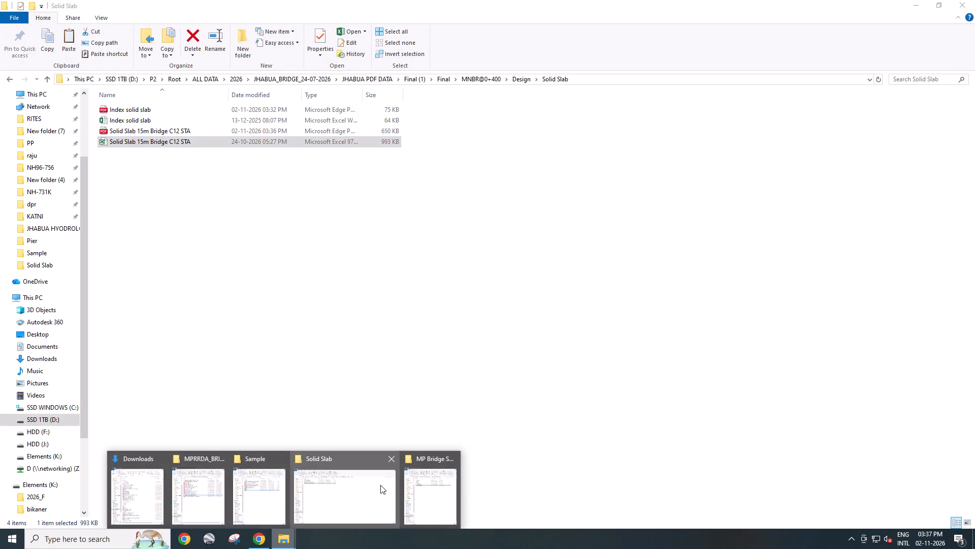
left_click(432, 493)
double_click(157, 157)
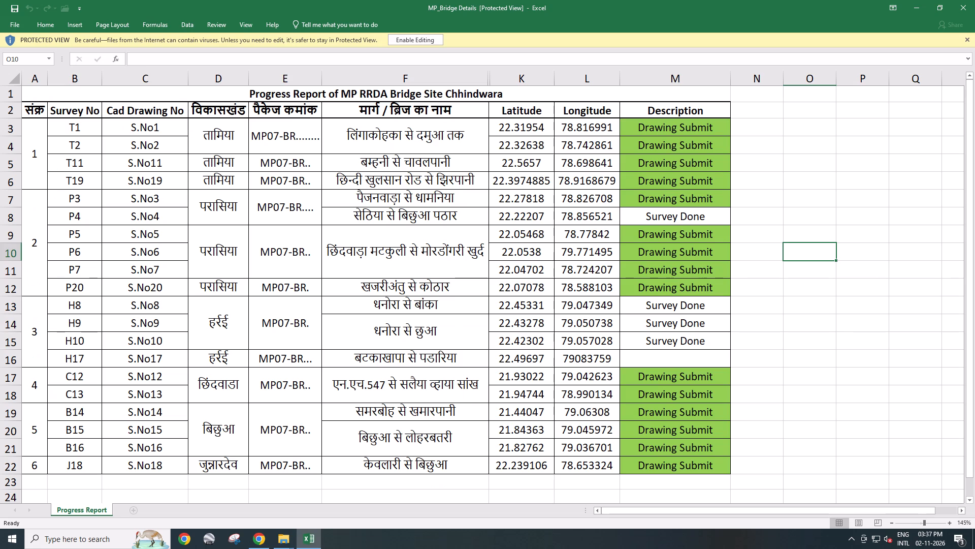
scroll(276, 332, "down", 3)
scroll(276, 332, "up", 12)
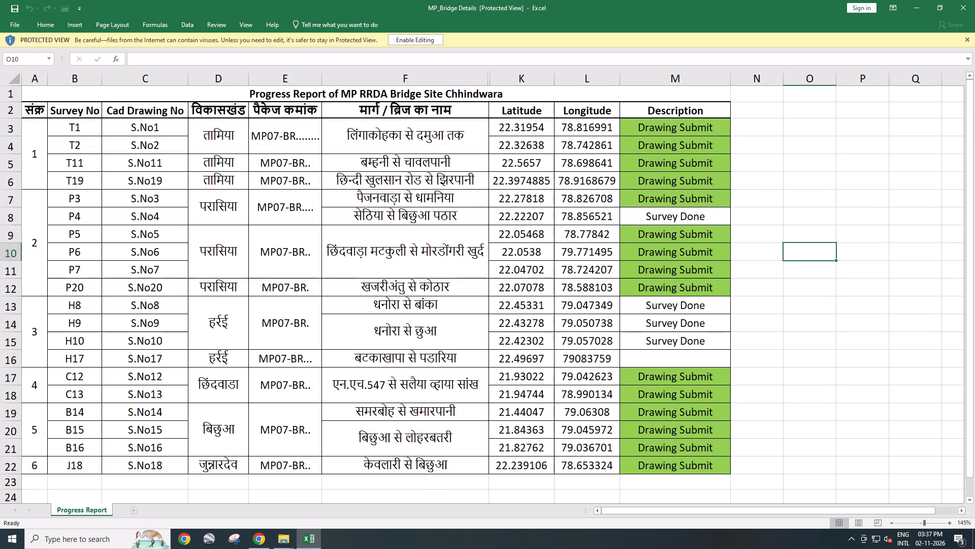
left_click(974, 0)
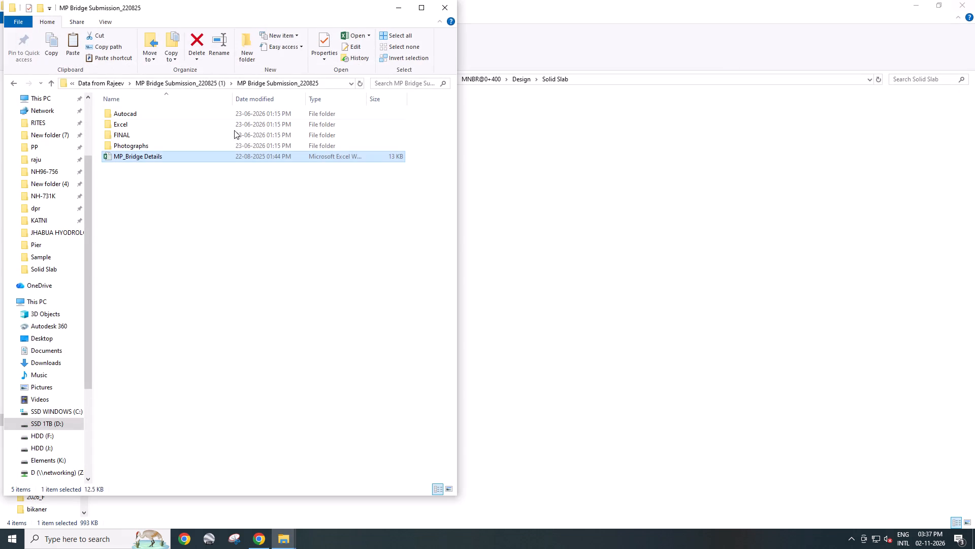
Look through the Autocad, Excel, FINAL and Photographs subfolders of MP Bridge Submission_220825, including S.No 20 Khajariantu To Kothar_120825 and B14.
double_click(145, 118)
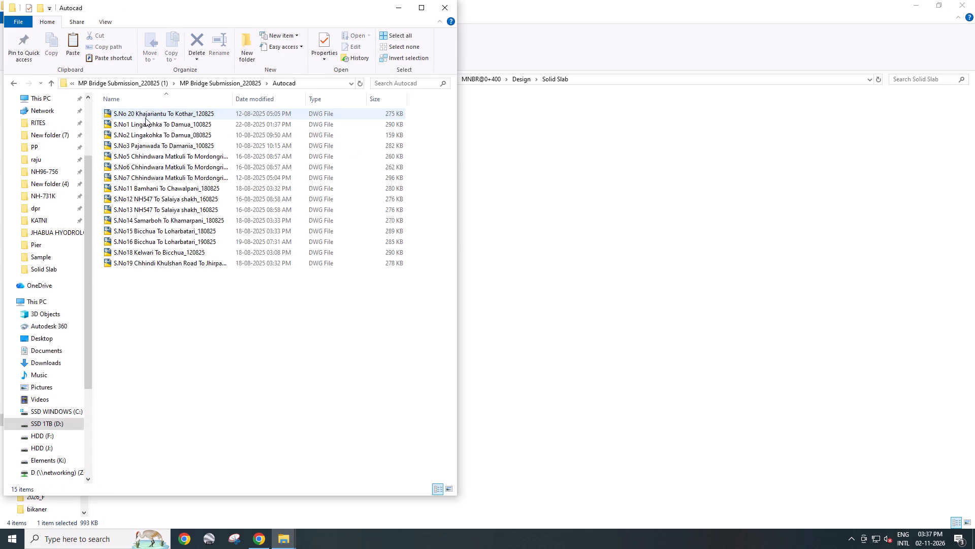
left_click(232, 82)
double_click(141, 121)
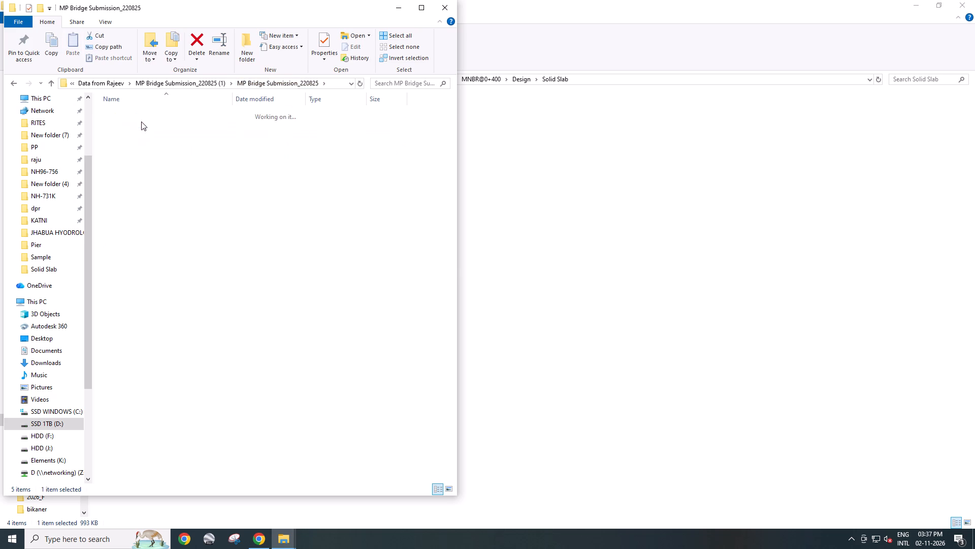
left_click(229, 81)
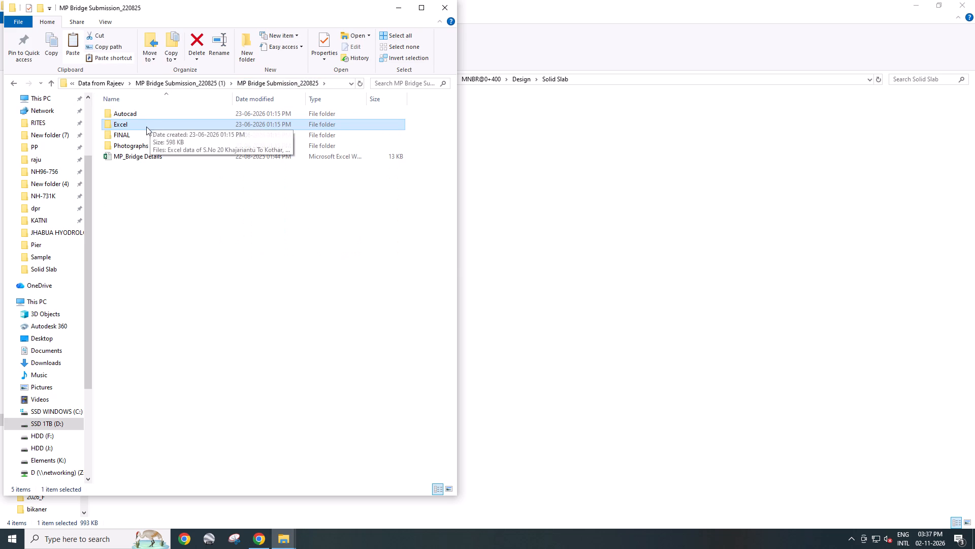
double_click(142, 134)
double_click(198, 115)
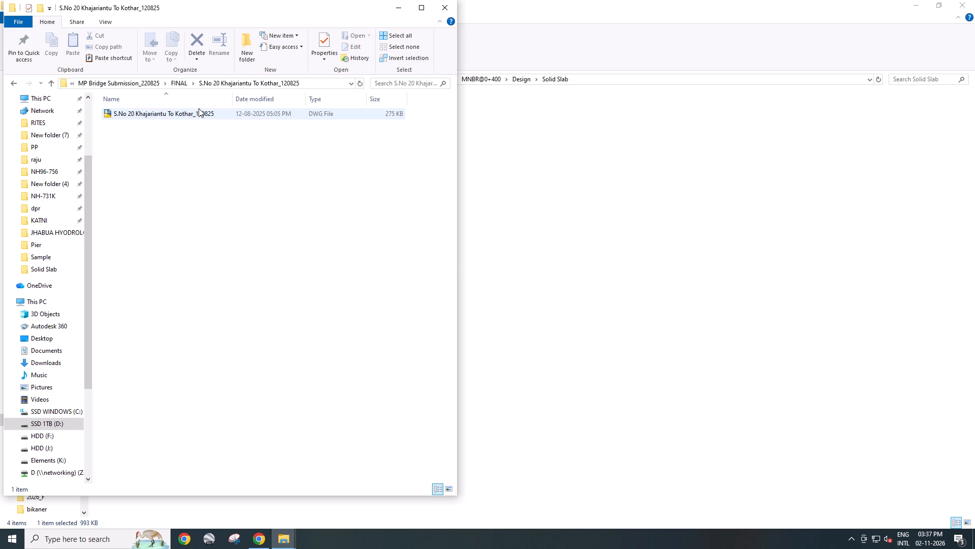
left_click(180, 85)
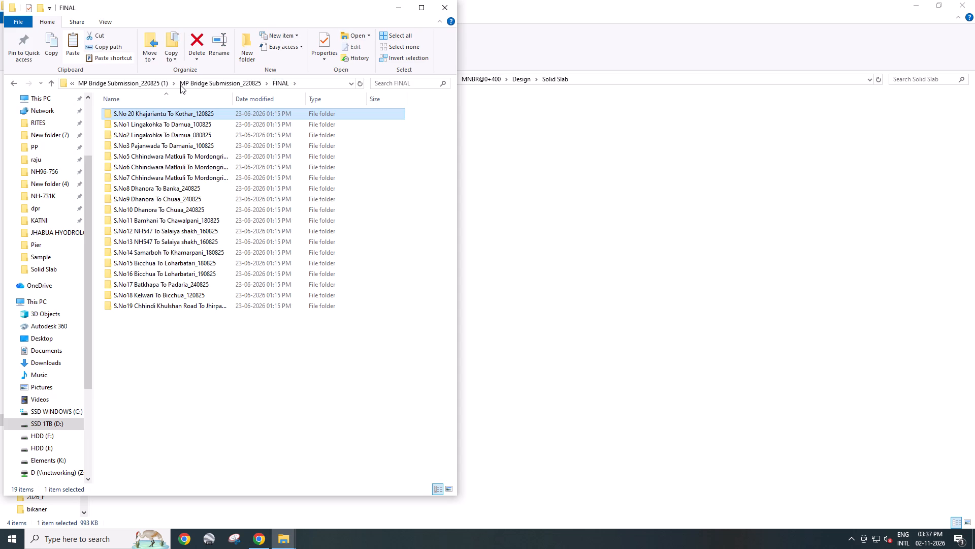
left_click(201, 87)
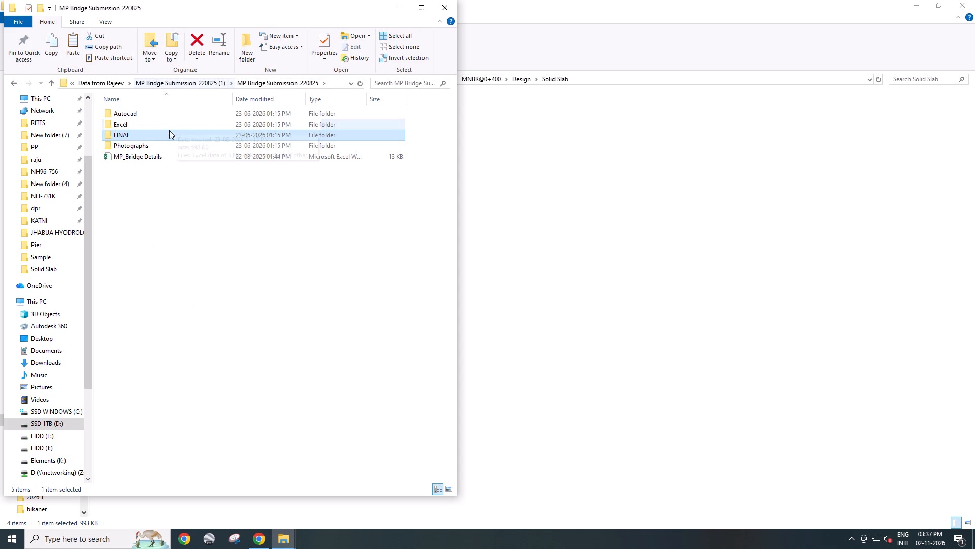
double_click(158, 145)
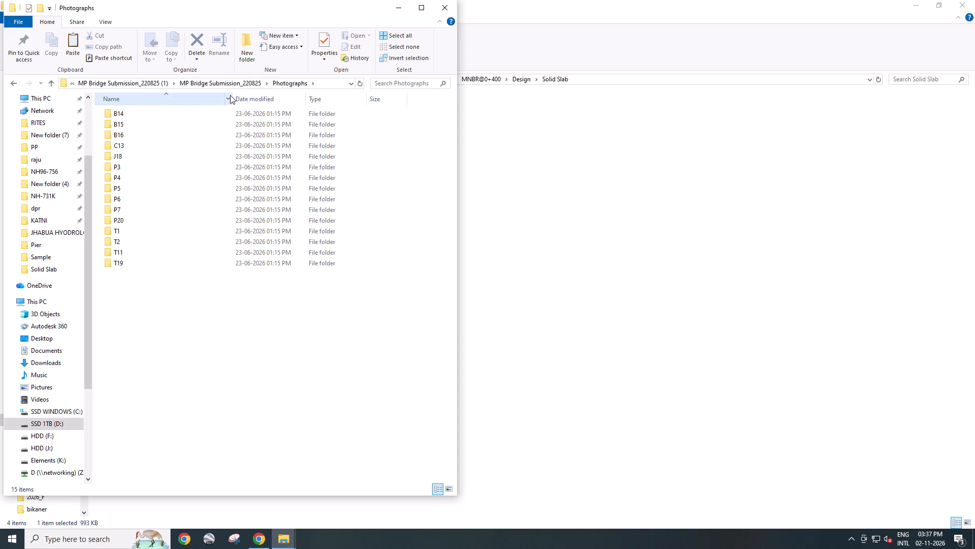
double_click(165, 106)
double_click(157, 113)
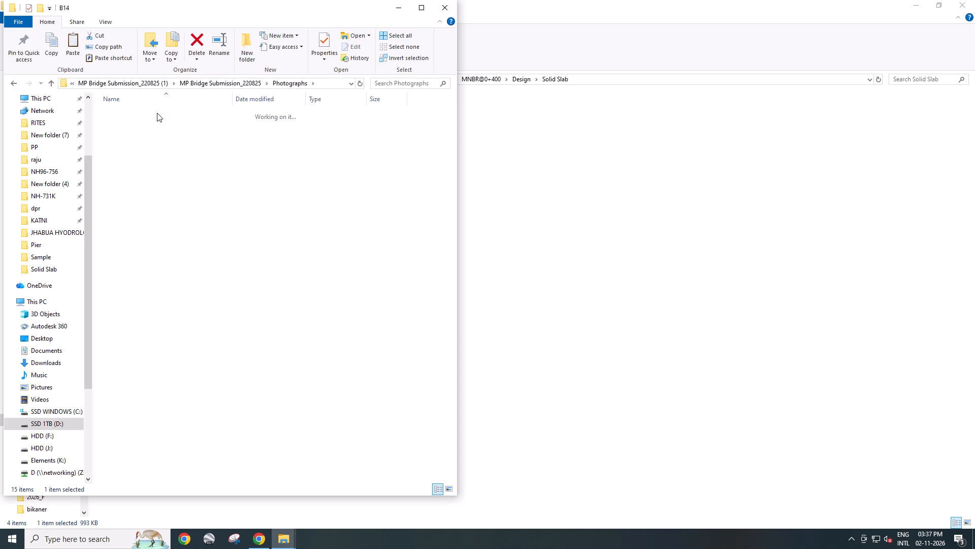
Go up to the MPRRDA CHHINDWARA BRIDGE folder and browse its MPRRDA CHHINDWARA BRIDGE DPR_FINAL, JABALPUR and BRIDGE PHOTOS folders.
left_click(160, 80)
left_click(148, 84)
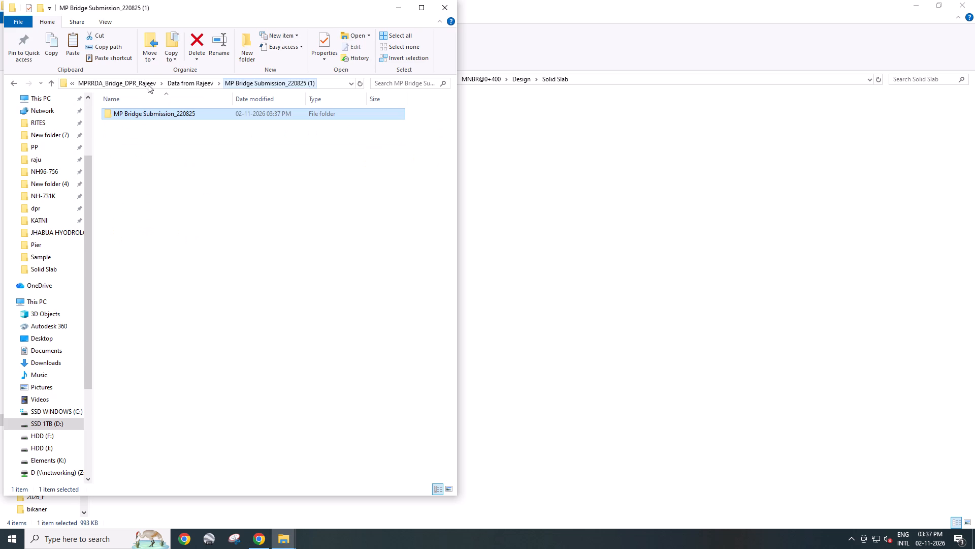
left_click(148, 84)
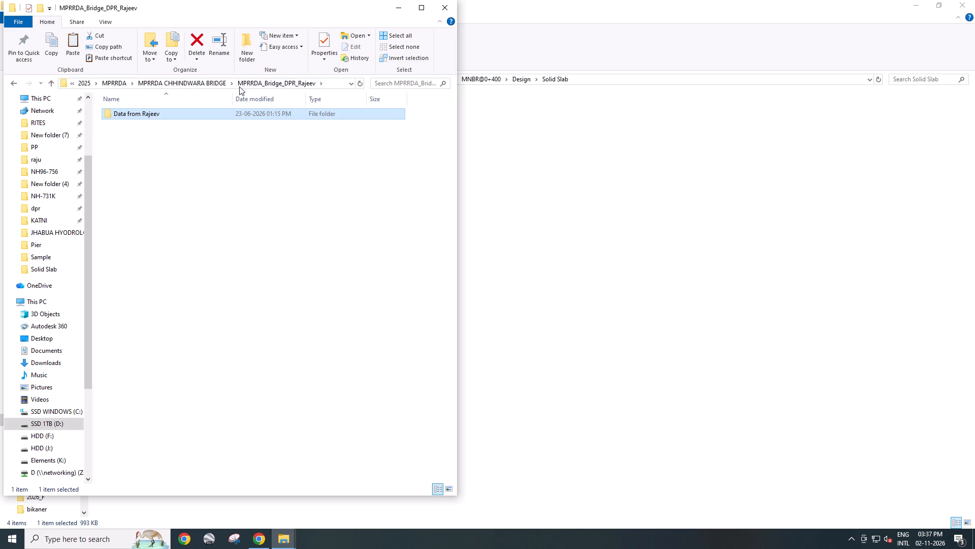
left_click(176, 89)
left_click(174, 83)
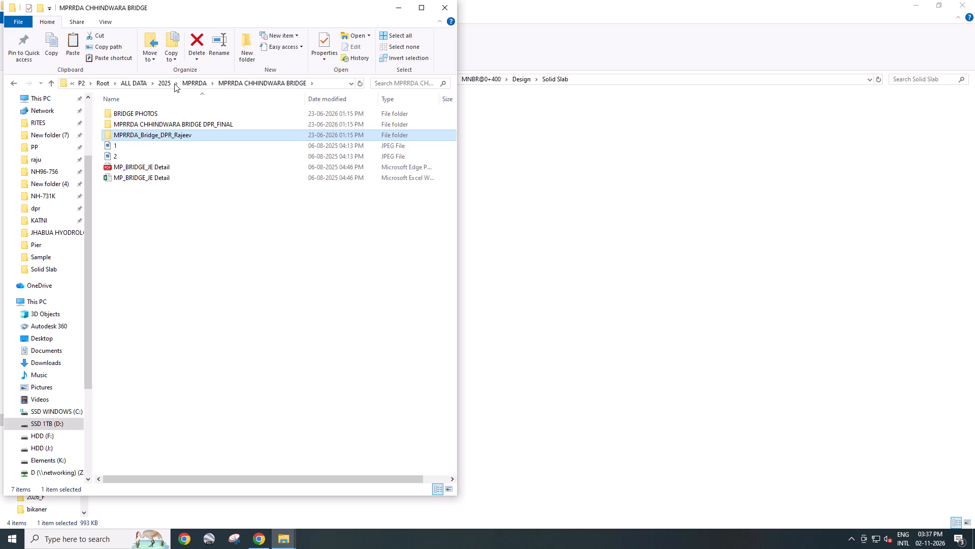
double_click(174, 128)
double_click(174, 127)
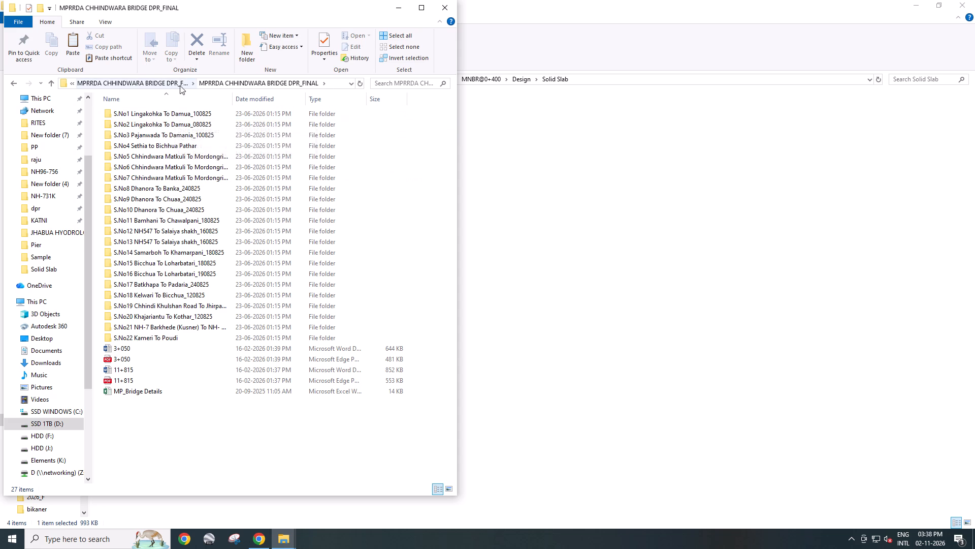
left_click(182, 87)
double_click(167, 113)
left_click(141, 81)
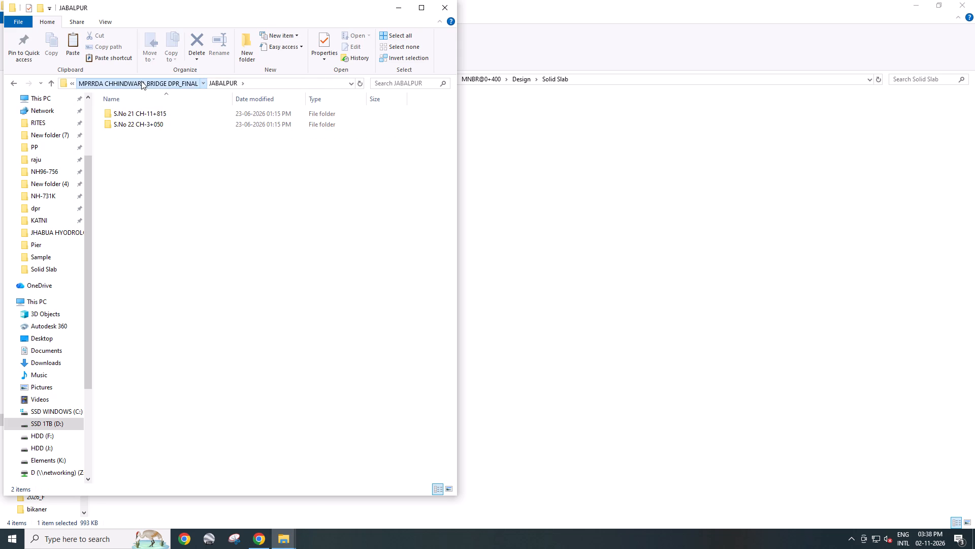
left_click(141, 80)
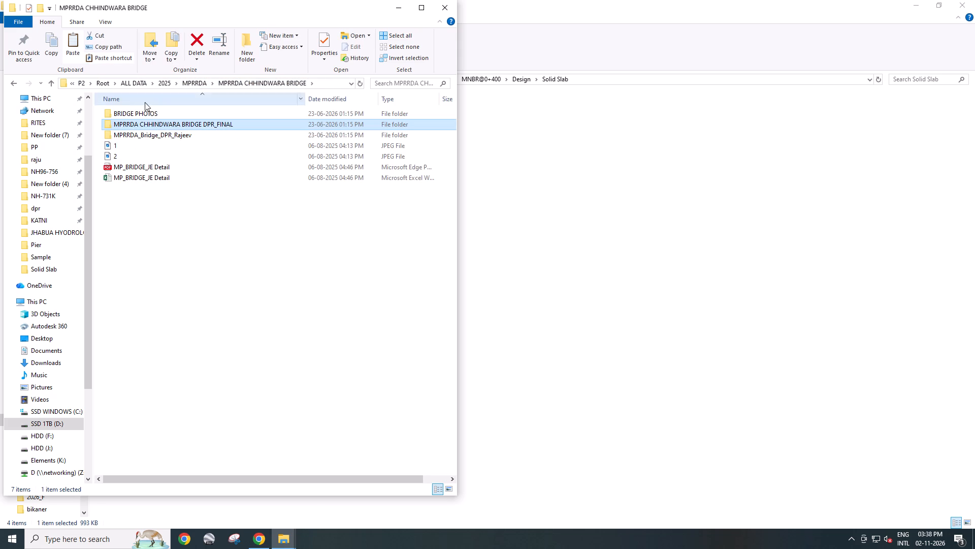
double_click(146, 112)
Go up to the MPRRDA folder and examine the contents of its MPRRDA Annexure-1 TO 5 subfolder.
left_click(147, 83)
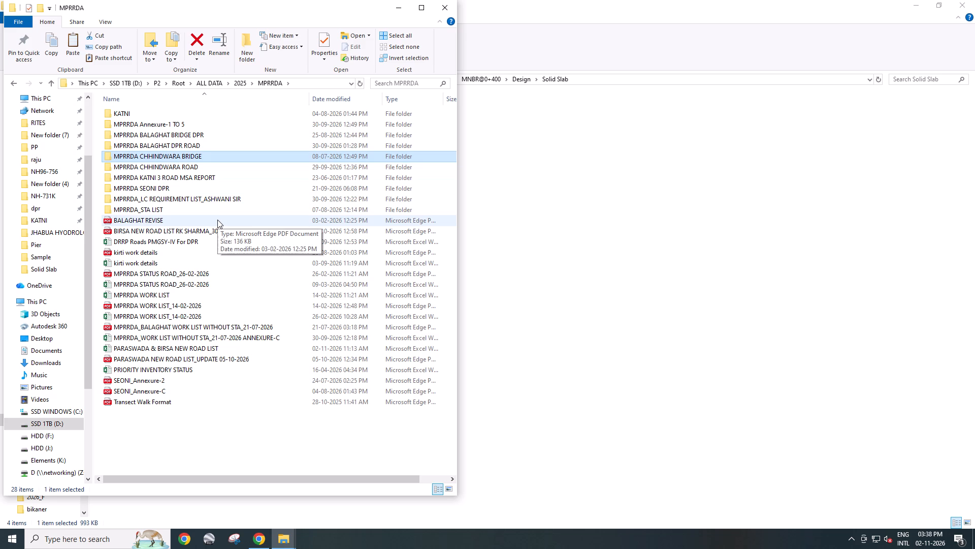
double_click(178, 129)
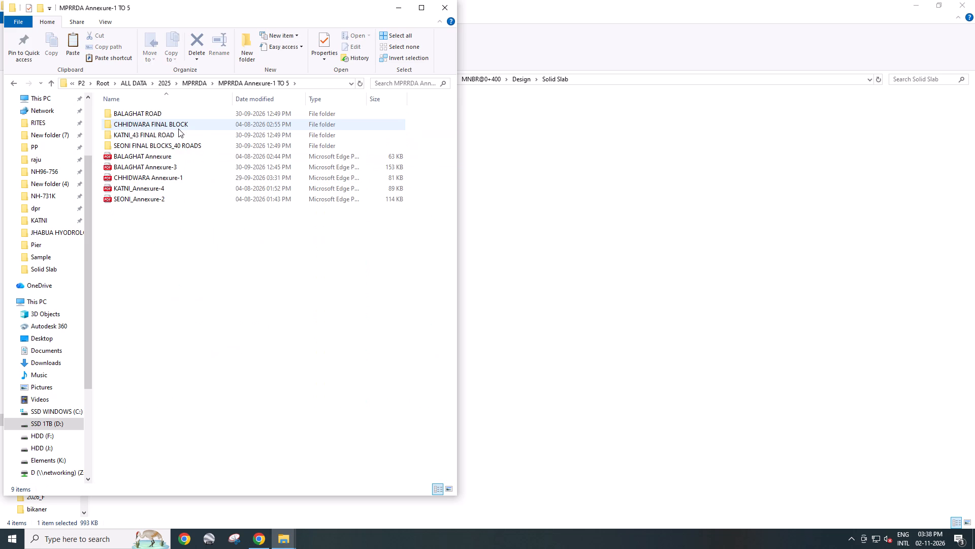
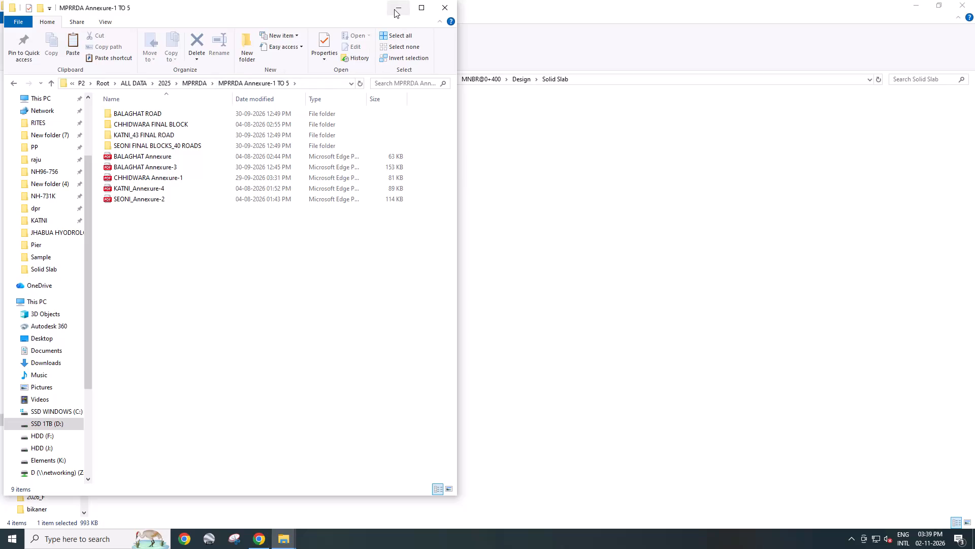
Set the MPRRDA Annexure window aside and go from the MNBR@0+400 Solid Slab folder to the Abt subfolder of MNBR@1+050's Design folder.
left_click(396, 16)
left_click(395, 8)
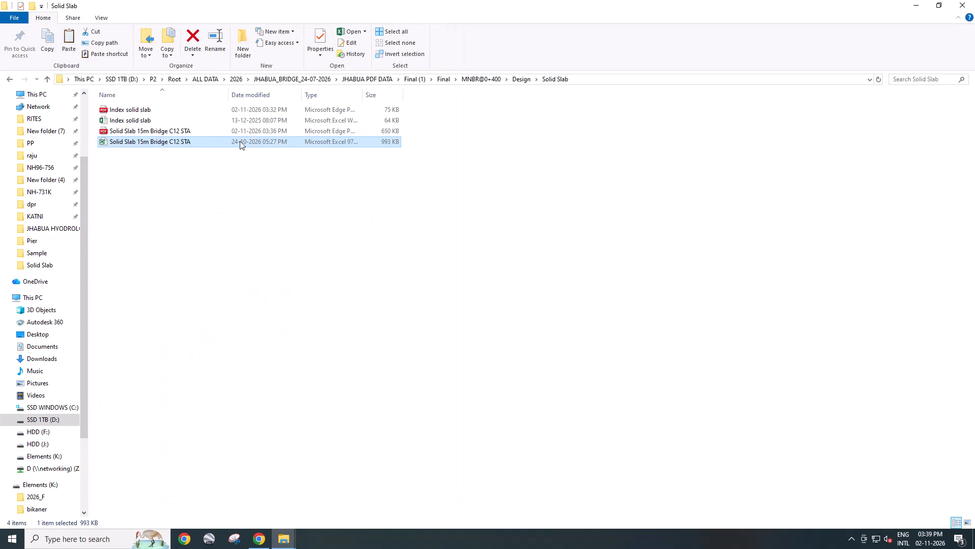
left_click(514, 80)
left_click(492, 80)
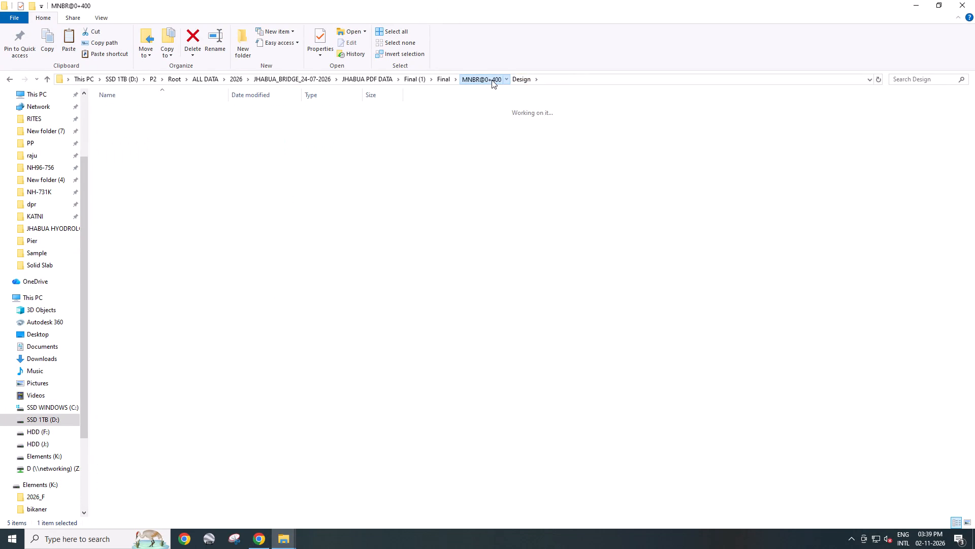
left_click(445, 80)
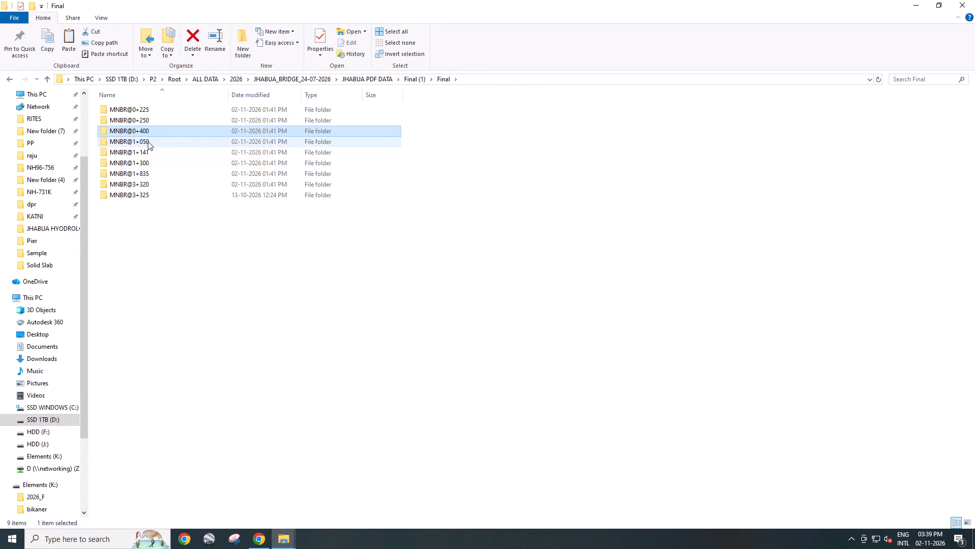
double_click(148, 141)
double_click(149, 125)
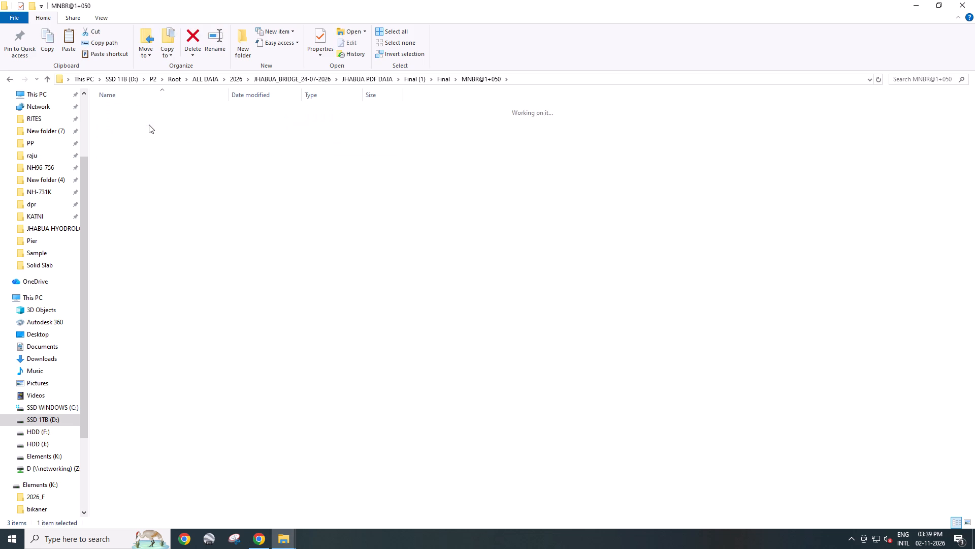
double_click(144, 113)
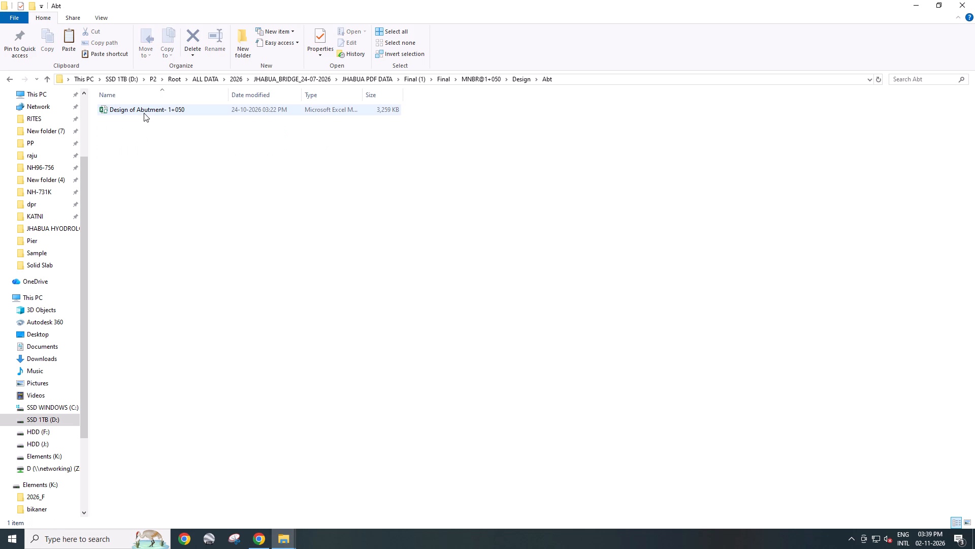
Open the Design of Abutment- 1+050 workbook, enable editing and its active content, and dismiss the link update message.
double_click(144, 113)
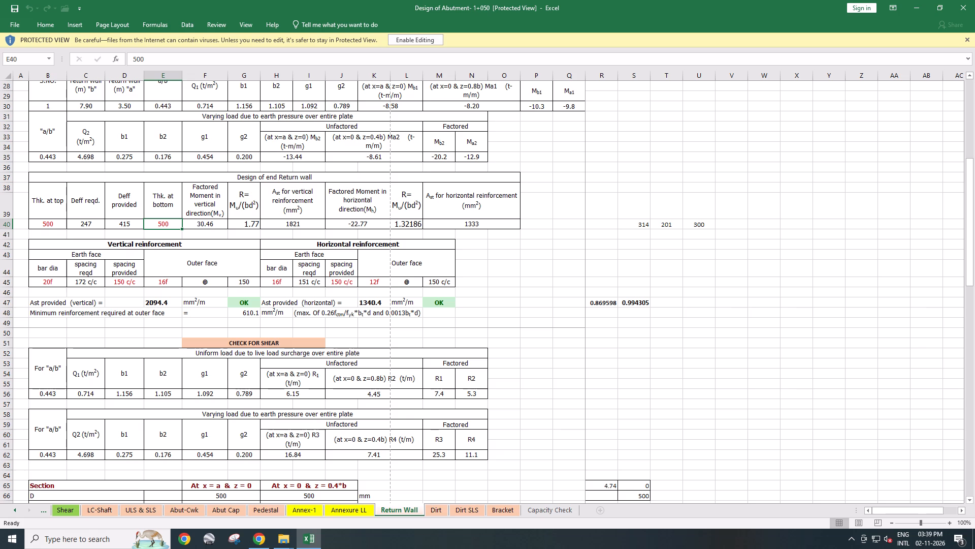
left_click(419, 42)
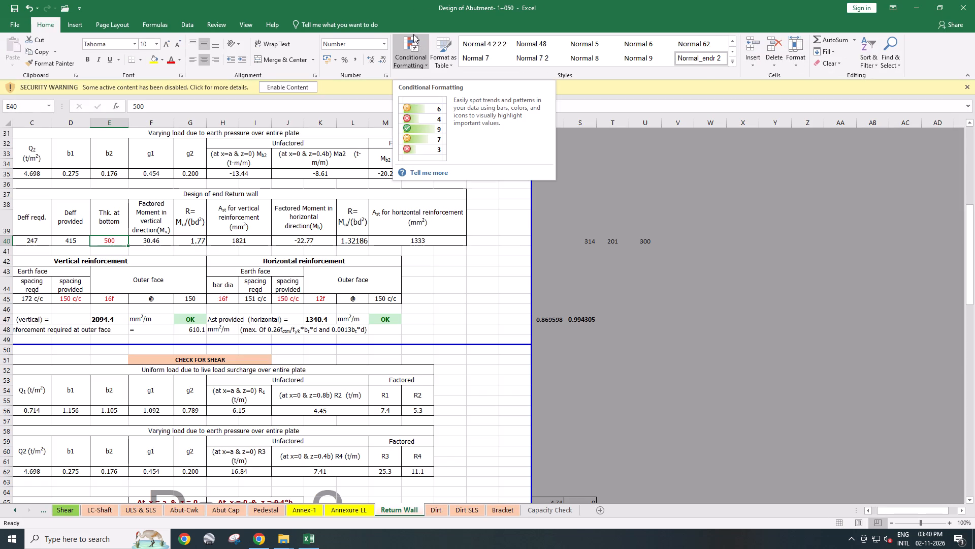
left_click(300, 81)
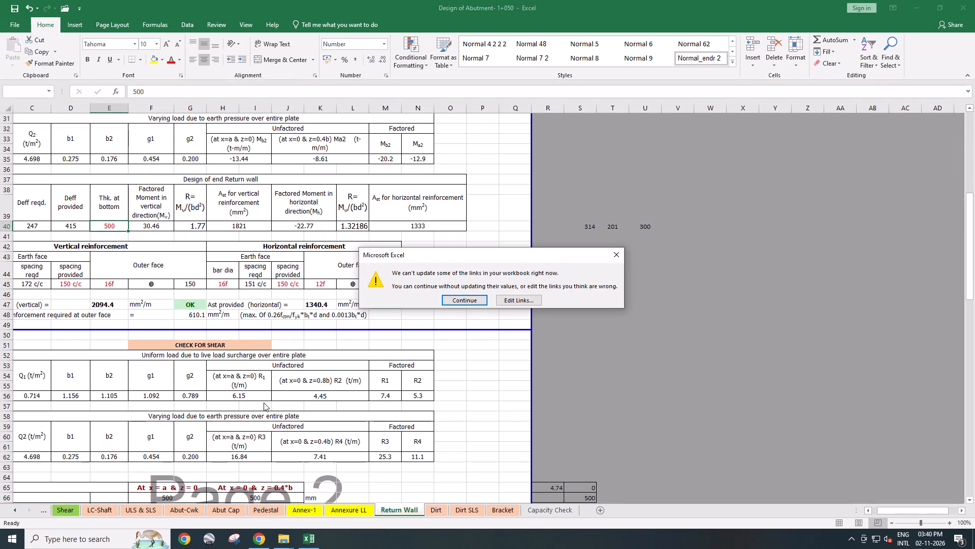
left_click(621, 254)
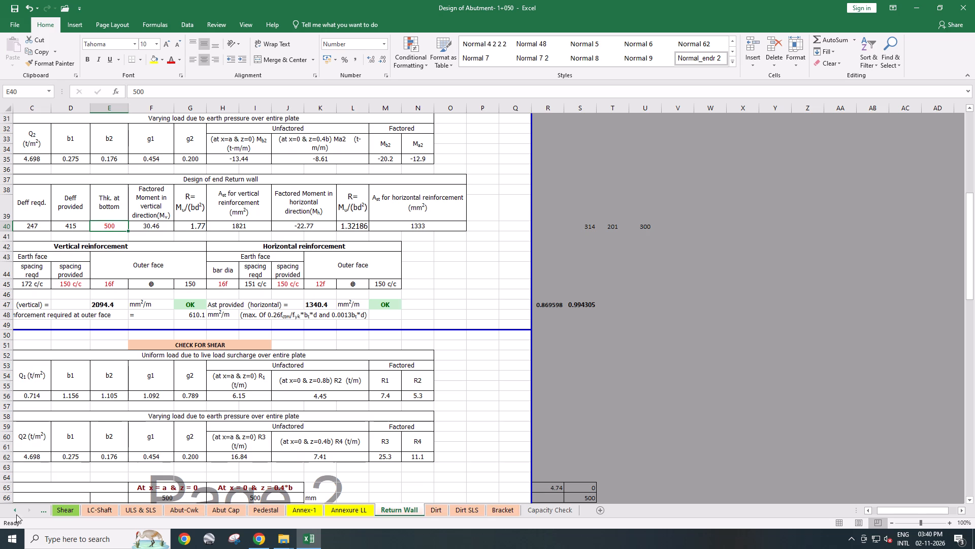
Select all sheets of the abutment workbook, starting from CP, and save them as a PDF named Design of Abutment- 1+050 in the Abt folder.
triple_click(12, 512)
triple_click(12, 512)
triple_click(12, 512)
triple_click(12, 512)
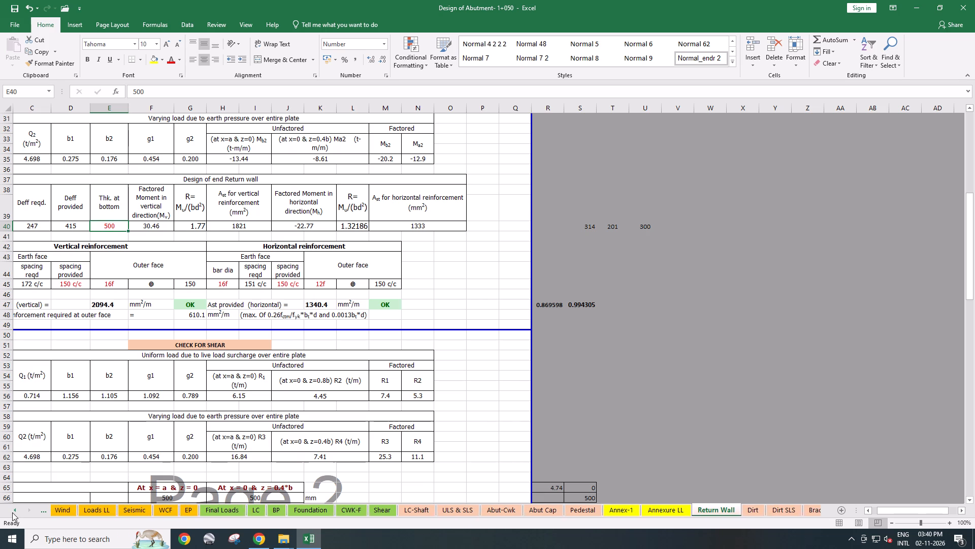
triple_click(12, 512)
triple_click(12, 512)
left_click(12, 512)
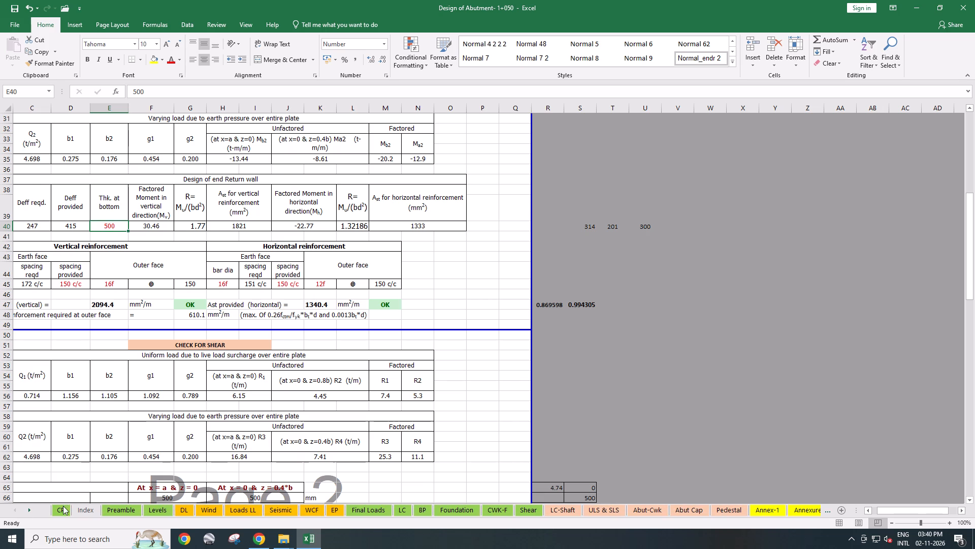
right_click(64, 508)
left_click(77, 500)
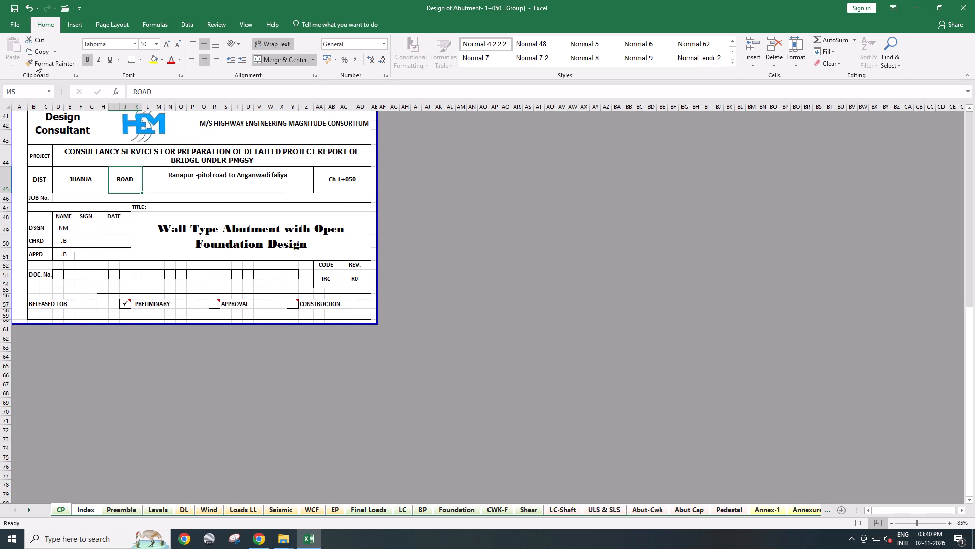
left_click(15, 26)
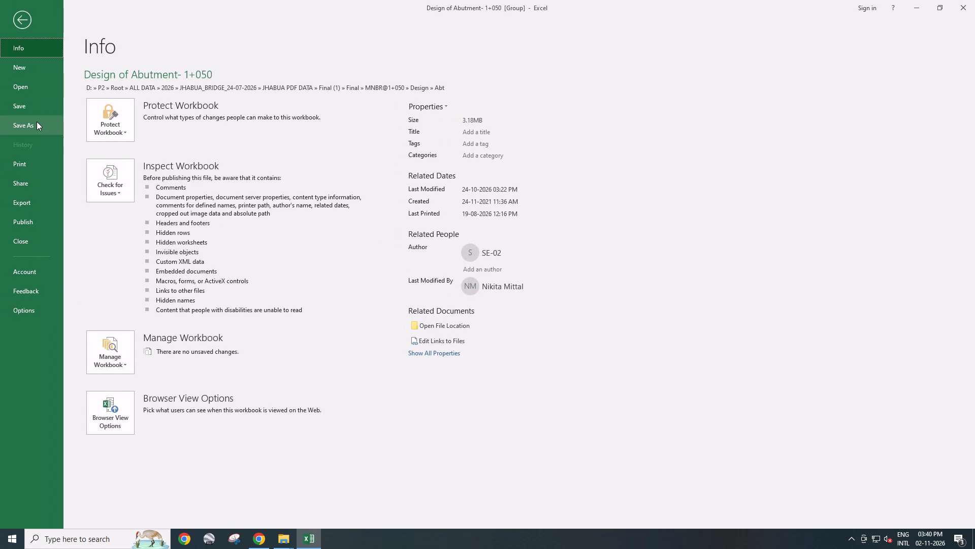
left_click(37, 121)
left_click(105, 189)
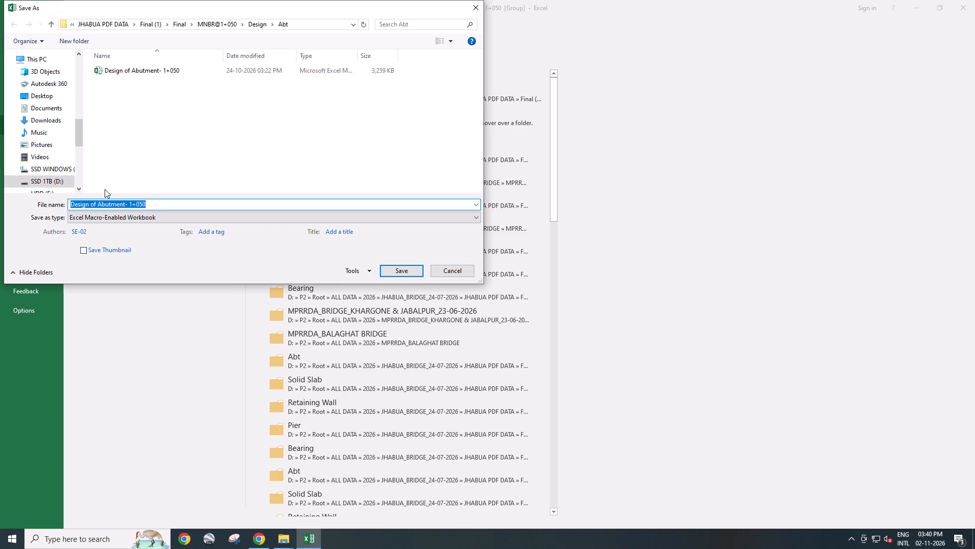
left_click(107, 215)
left_click(83, 419)
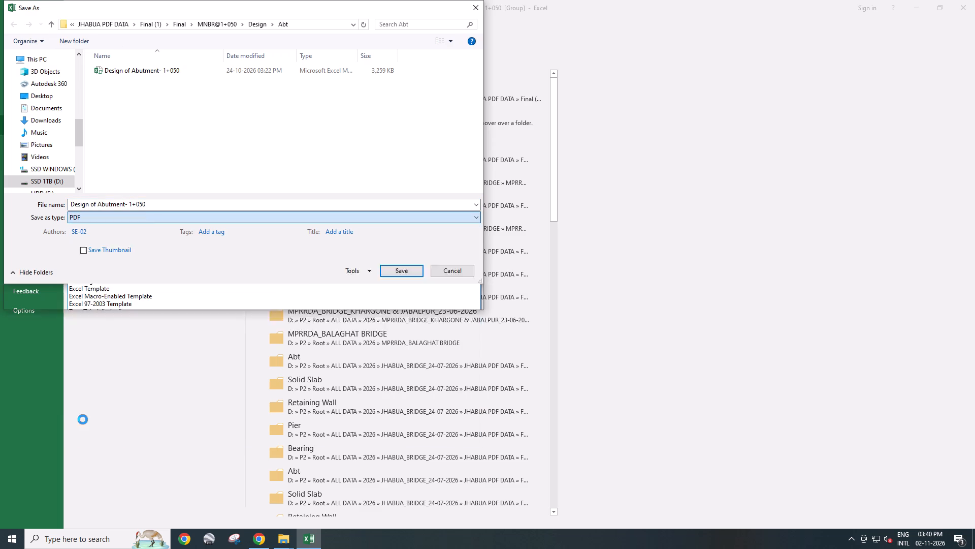
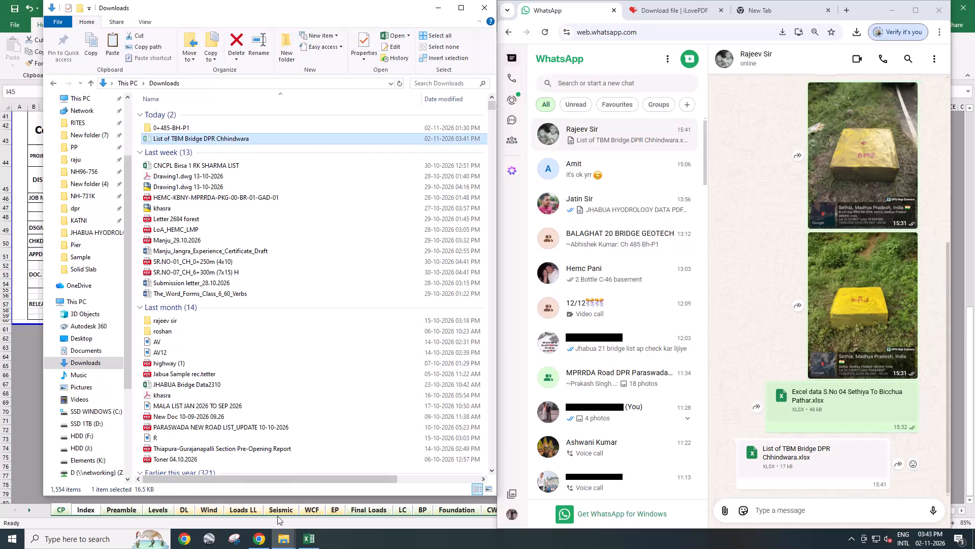
Paste the copied List of TBM Bridge DPR Chhindwara workbook into the outer MPRRDA CHHINDWARA BRIDGE DPR_FINAL folder, inside MPRRDA CHHINDWARA BRIDGE.
left_click(285, 535)
left_click(437, 495)
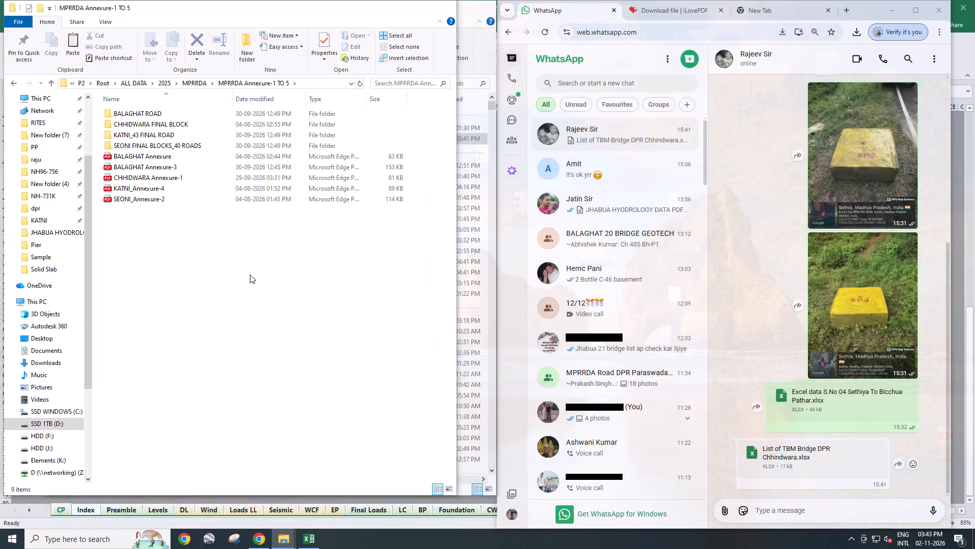
left_click(205, 85)
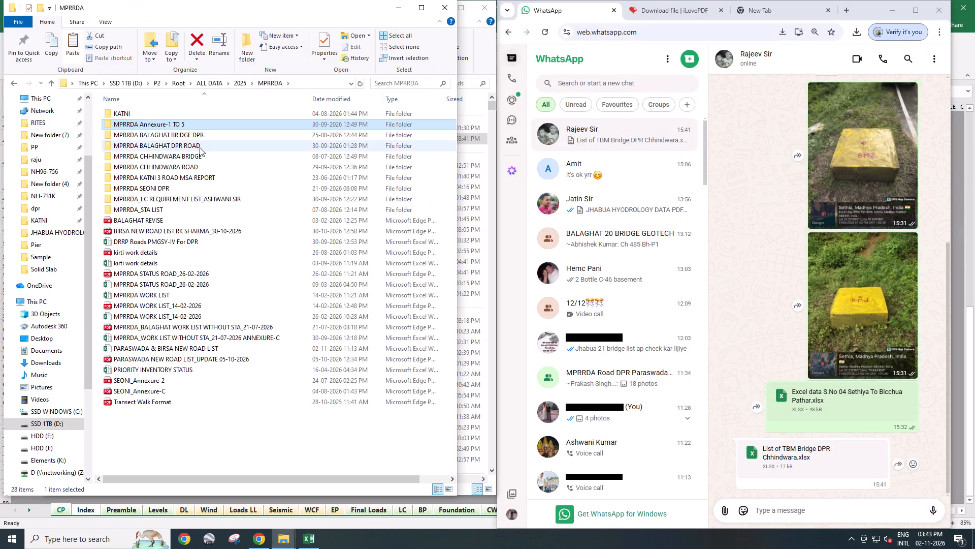
double_click(201, 158)
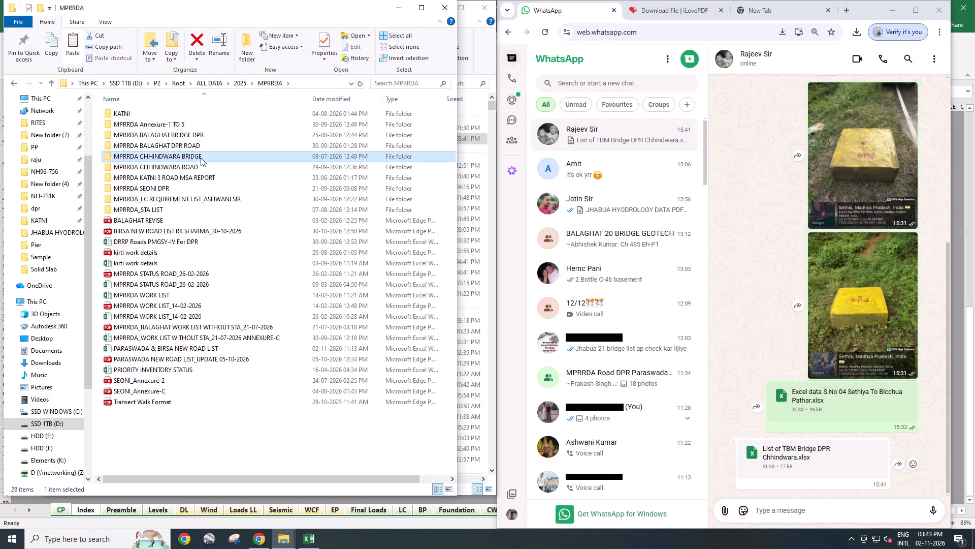
double_click(194, 128)
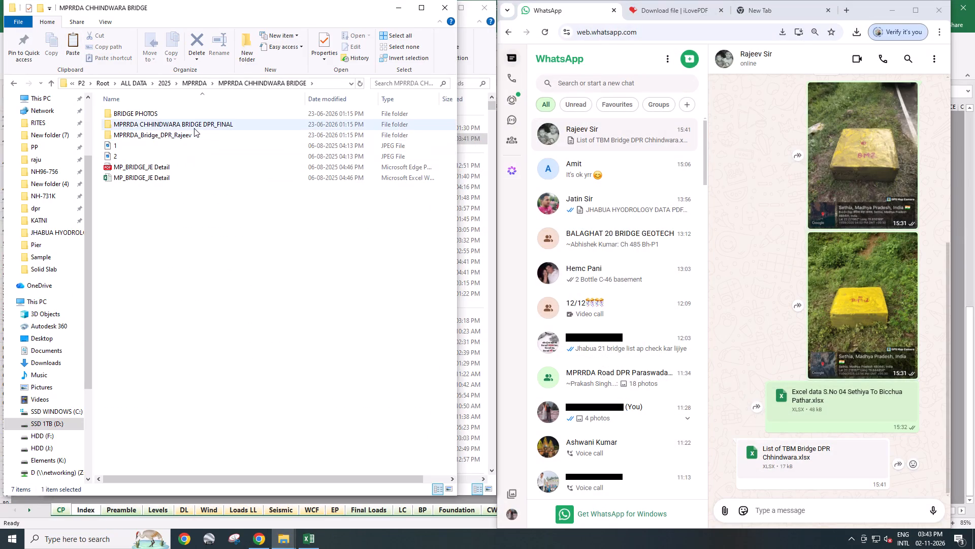
double_click(150, 121)
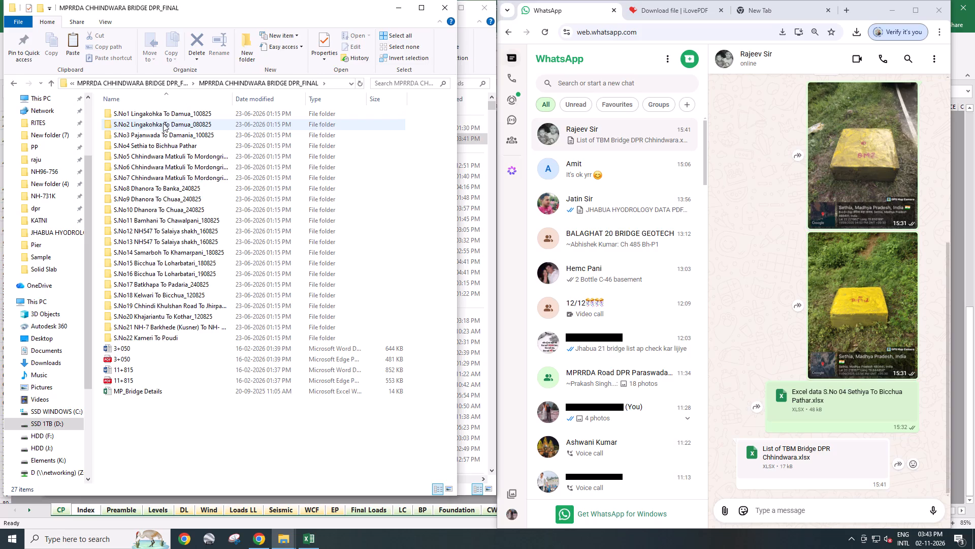
left_click(169, 84)
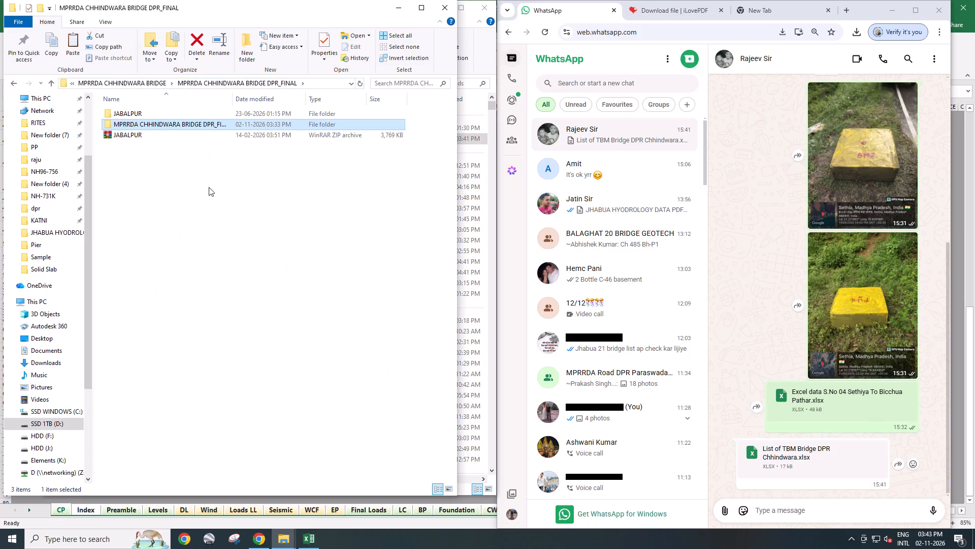
key("ctrl+v")
left_click(214, 198)
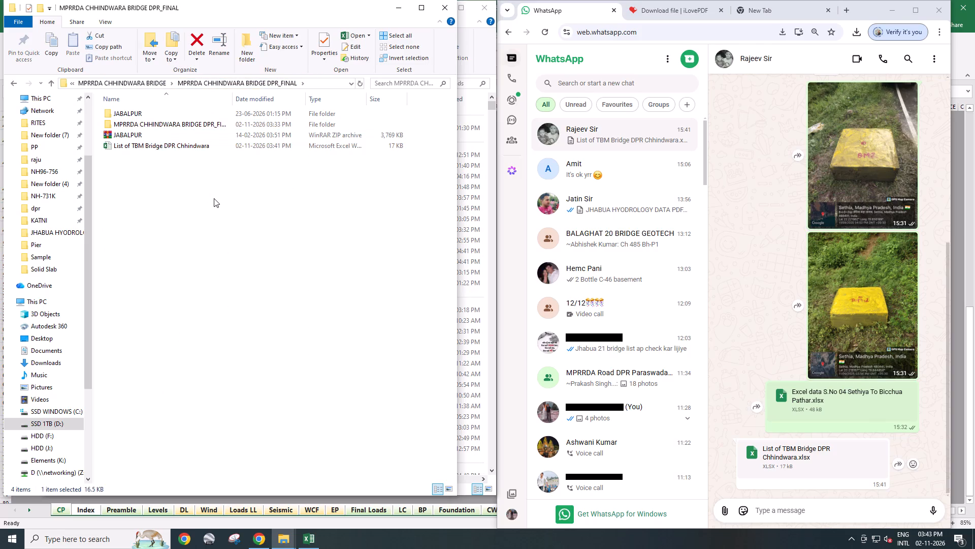
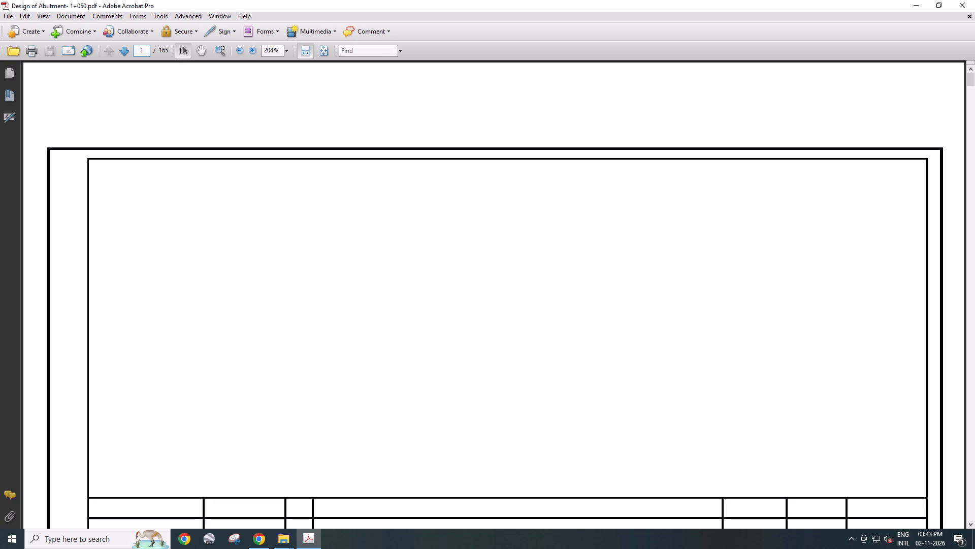
Delete page 165, the Annexure 5 capacity design page, from the abutment PDF and close it, saving the change.
type("65")
key("Return")
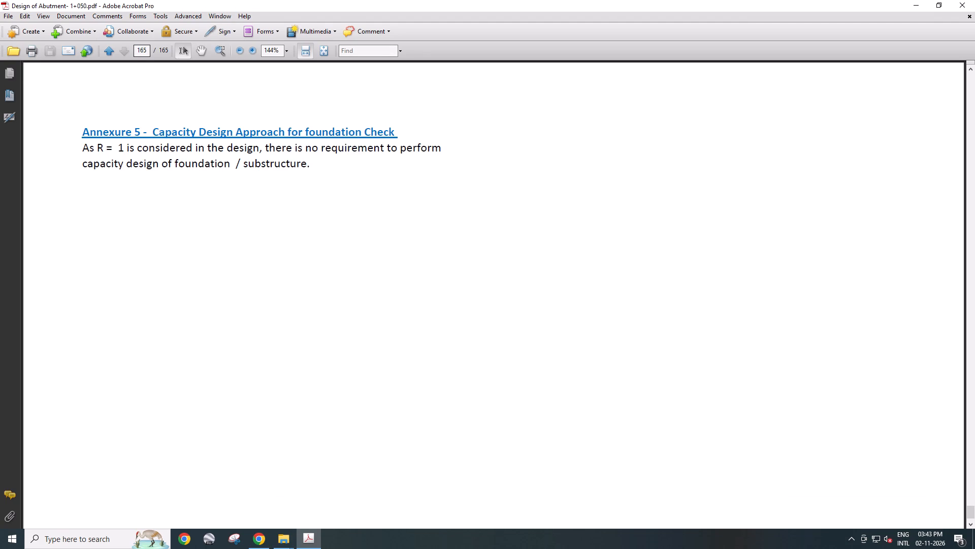
key("ctrl+shift+d")
key("Return")
key("Return")
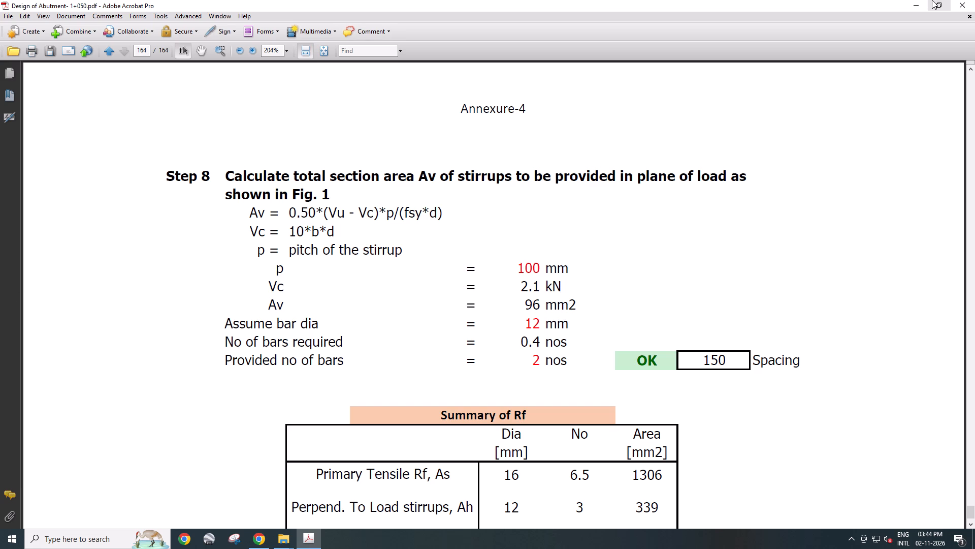
left_click(971, 1)
left_click(513, 291)
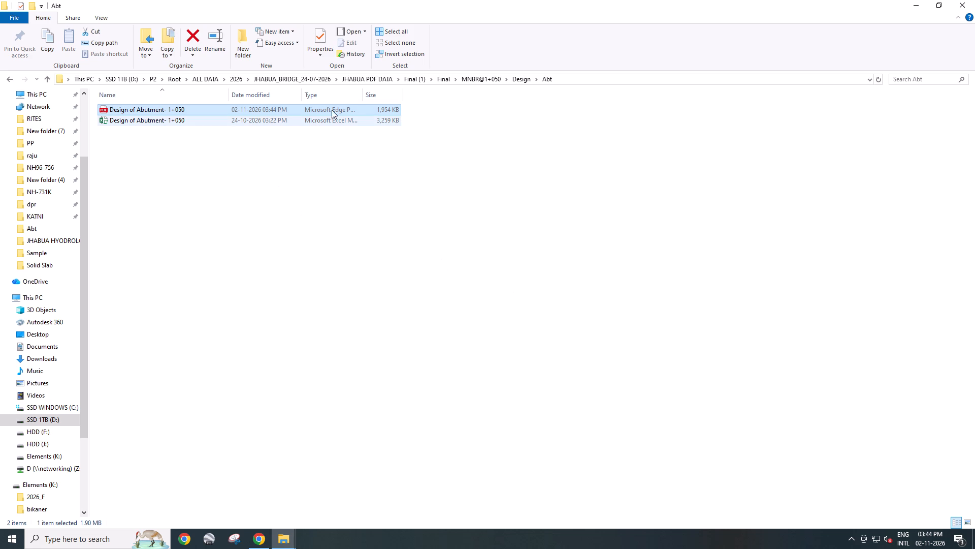
Open the Design Elastomeric Bearing workbook from the Bearing subfolder of MNBR@1+050's Design folder and enable editing.
left_click(522, 74)
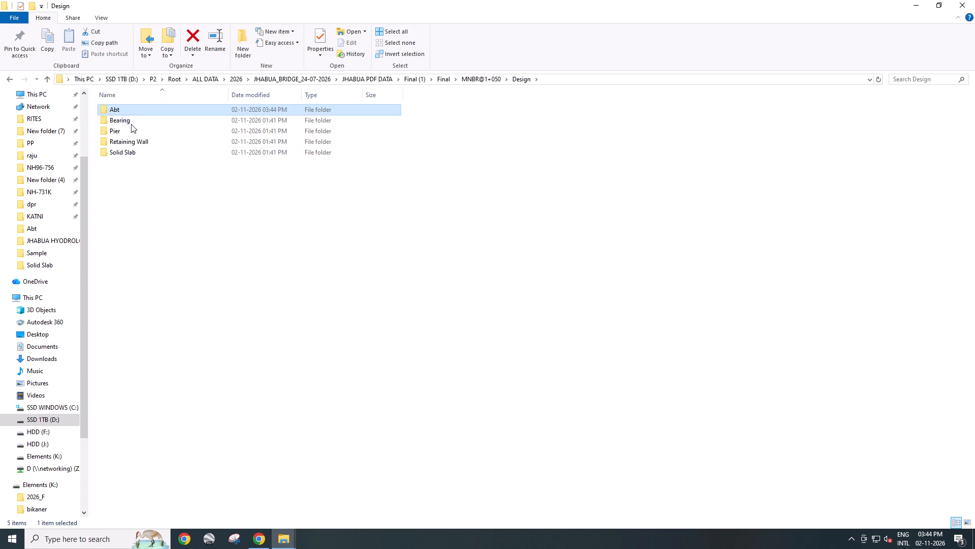
double_click(135, 120)
double_click(134, 114)
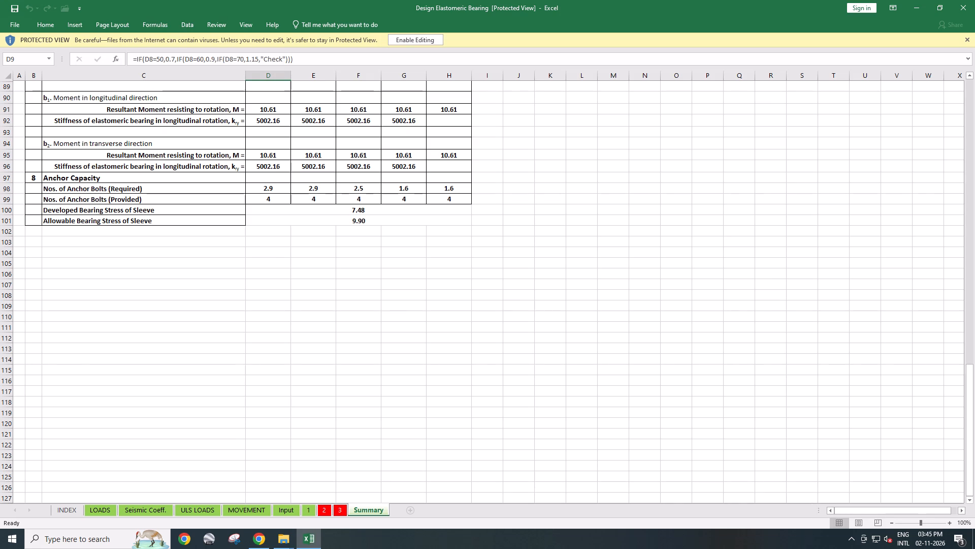
left_click(431, 41)
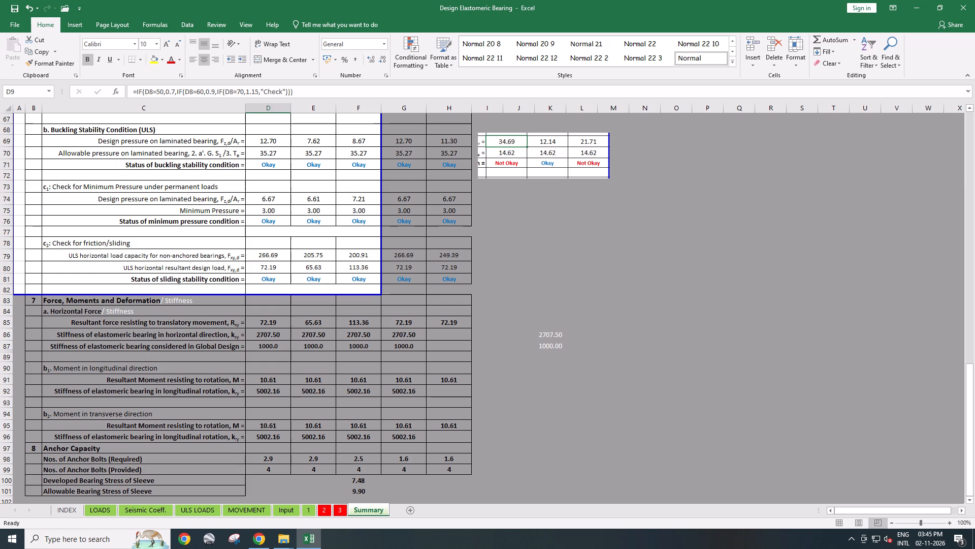
Save all sheets of the bearing workbook, starting from INDEX, as a PDF named Design Elastomeric Bearing, and close the PDF and workbook.
right_click(68, 509)
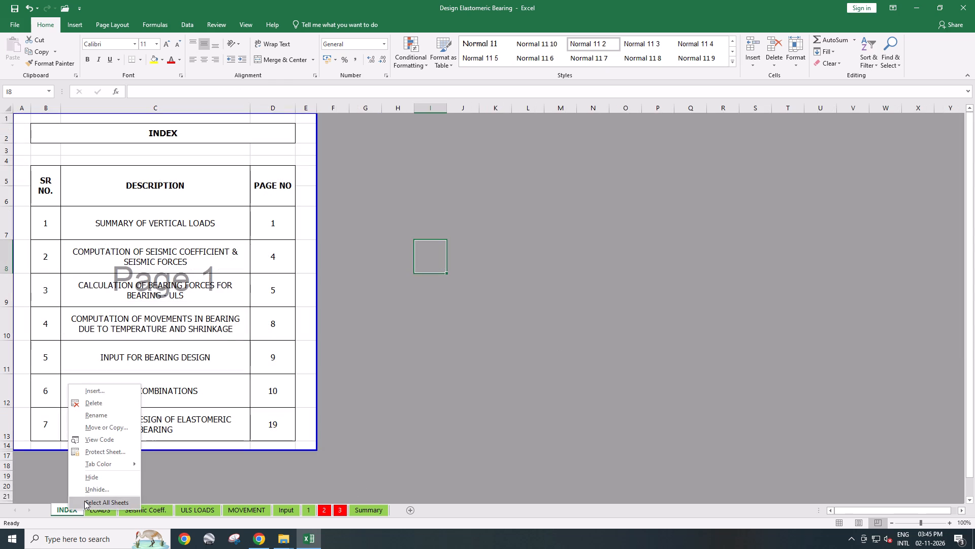
left_click(85, 501)
left_click(16, 20)
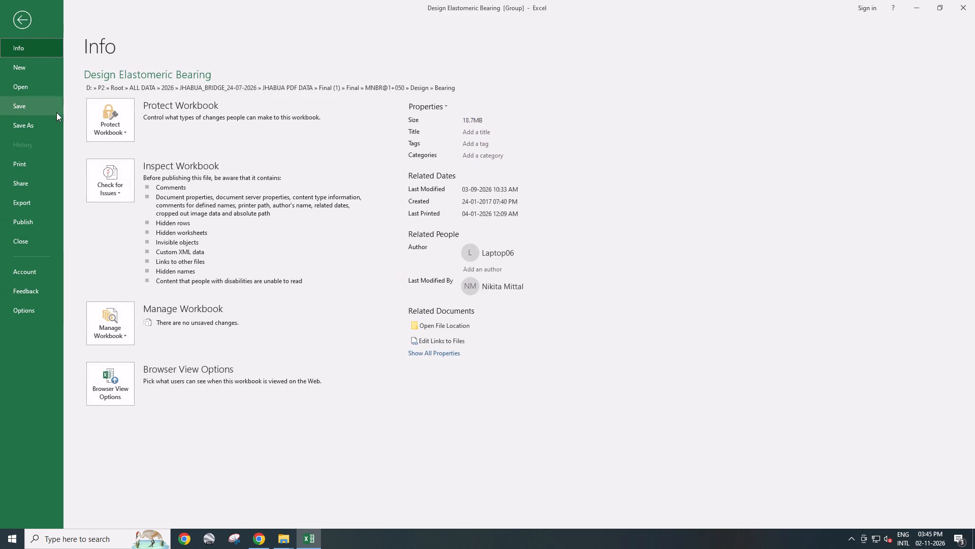
left_click(45, 120)
left_click(145, 195)
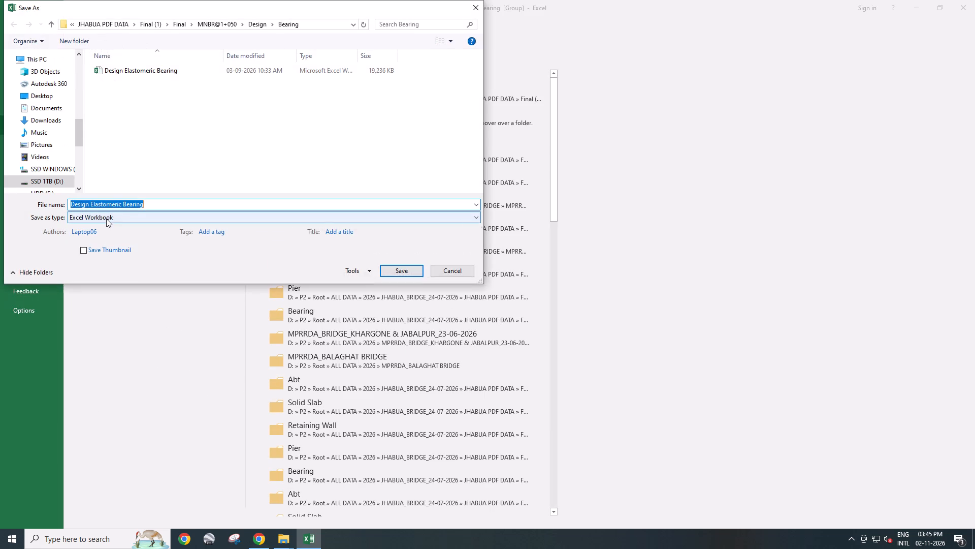
left_click(106, 219)
left_click(93, 414)
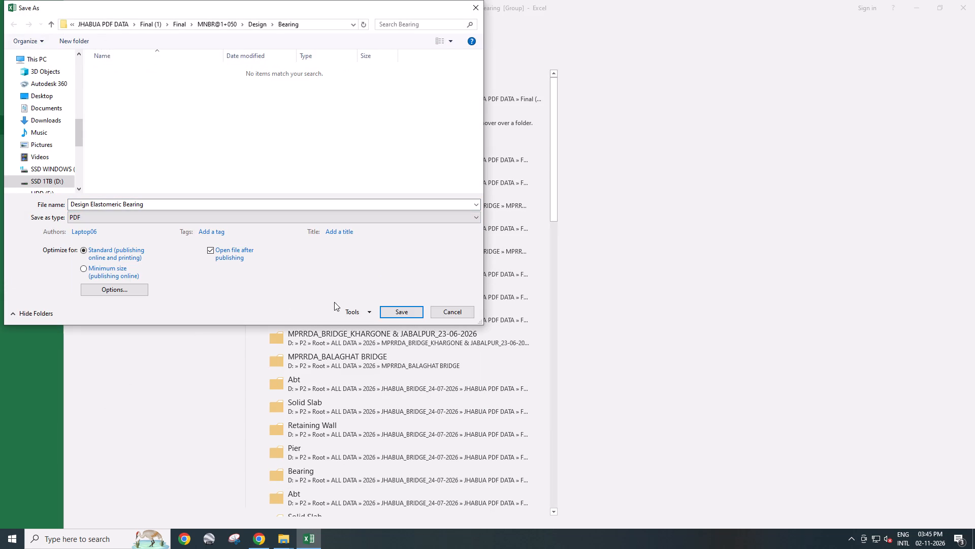
left_click(397, 314)
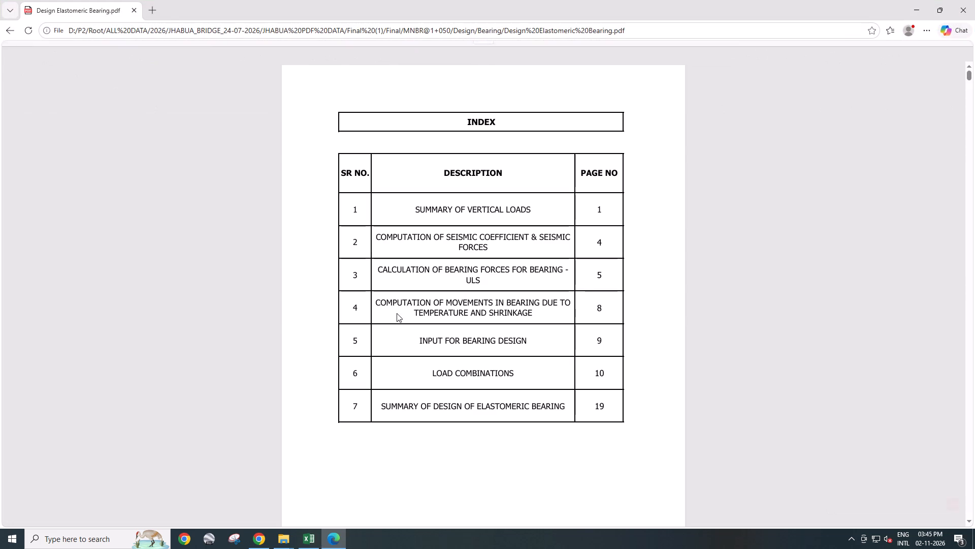
scroll(428, 316, "down", 13)
left_click(974, 0)
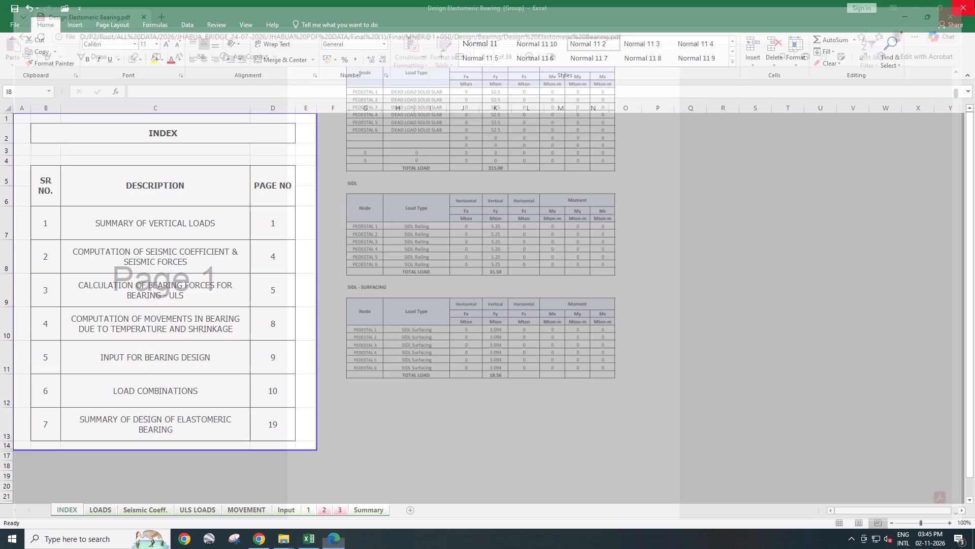
left_click(974, 0)
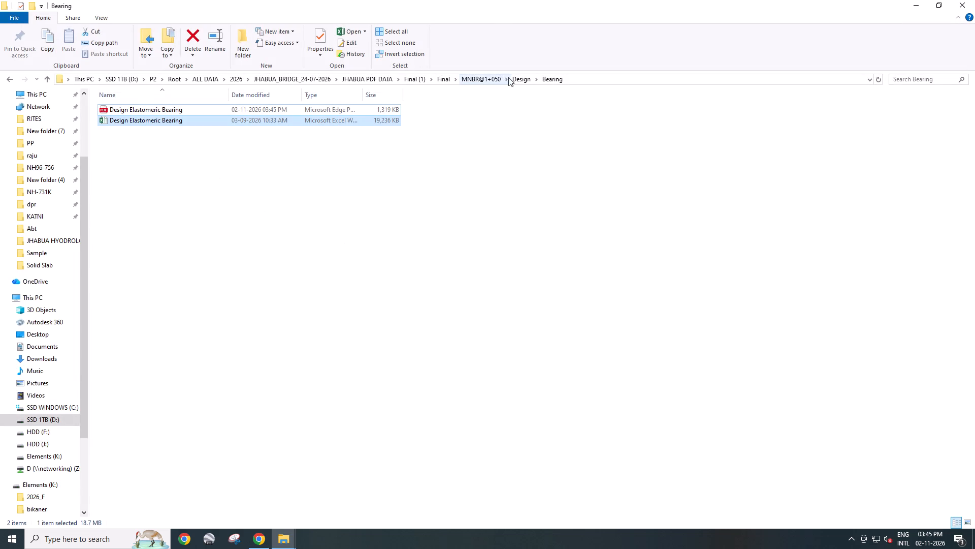
Go to the Pier subfolder of MNBR@1+050's Design folder and select the Design of Pier@ 1+050 workbook for opening.
left_click(514, 79)
double_click(155, 132)
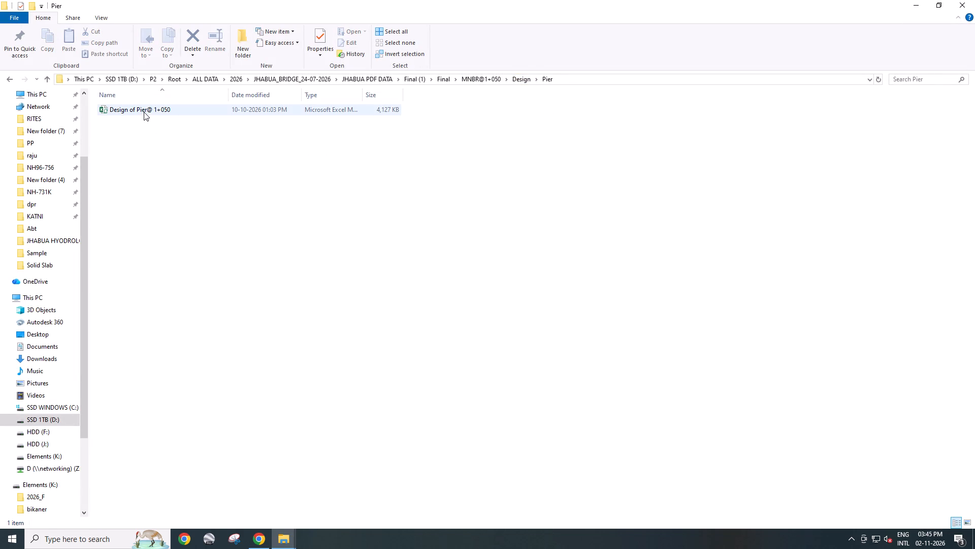
left_click(144, 112)
right_click(144, 112)
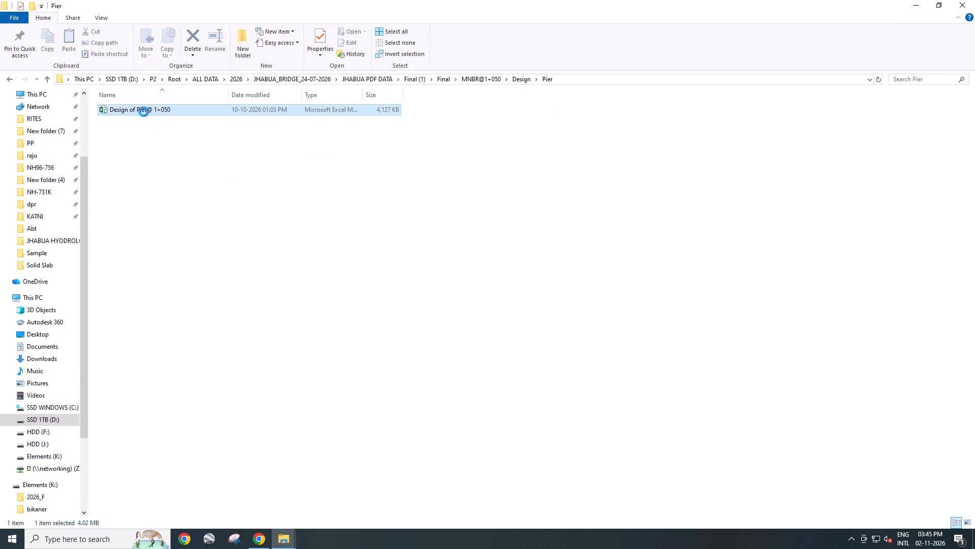
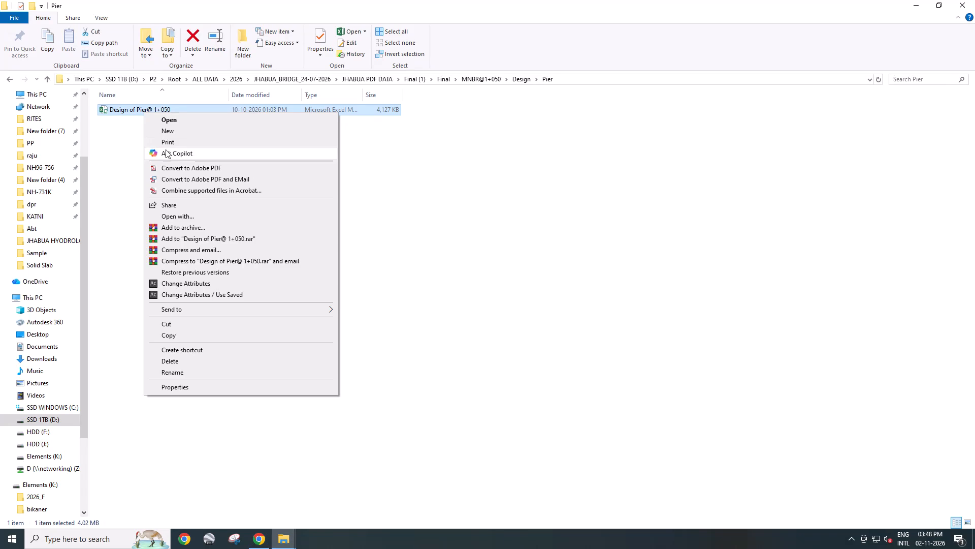
Open the Design of Pier@ 1+050 workbook, enable editing and its content, and dismiss the link update warning.
left_click(105, 178)
double_click(133, 111)
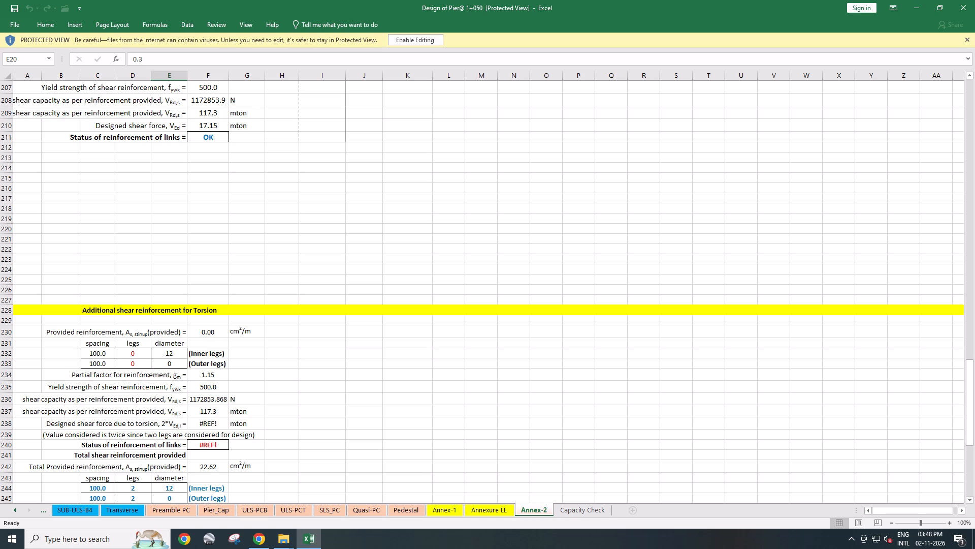
left_click(410, 44)
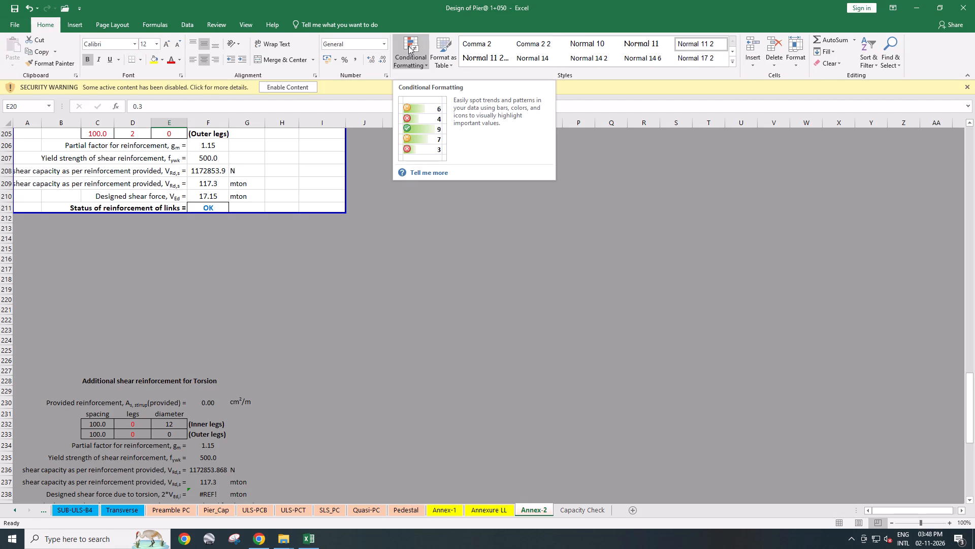
left_click(272, 83)
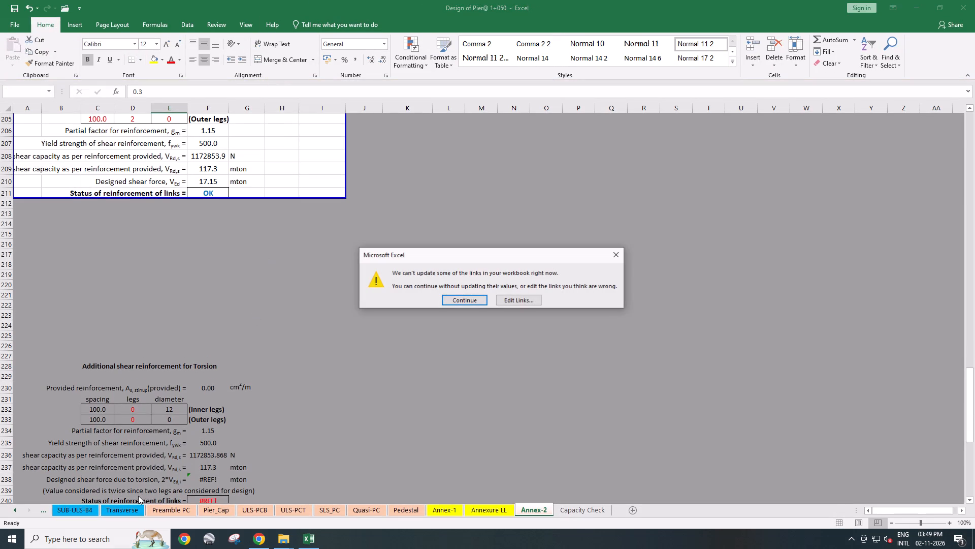
left_click(615, 258)
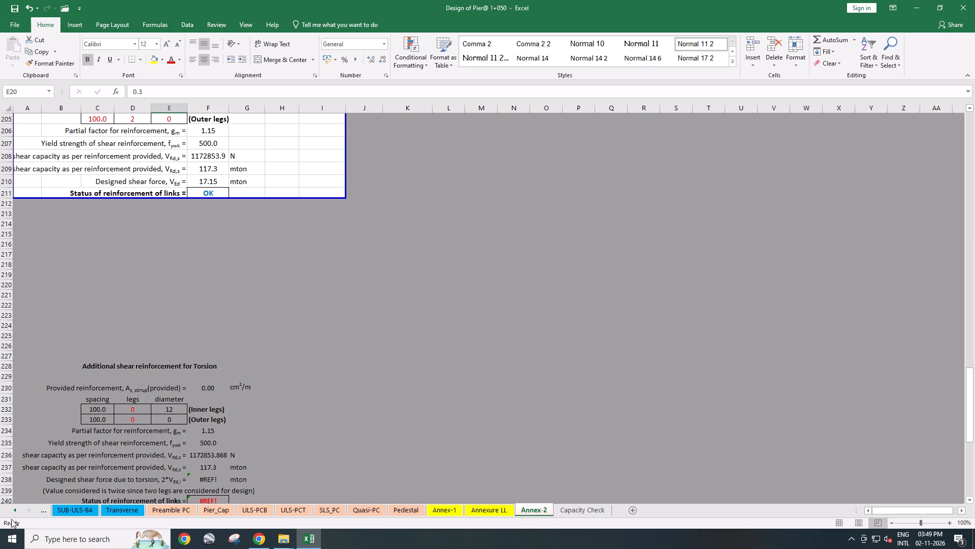
Save all sheets of the pier workbook, starting from CP, as a PDF named Design of Pier@ 1+050 in the Pier folder.
triple_click(15, 511)
triple_click(15, 511)
triple_click(15, 511)
triple_click(15, 511)
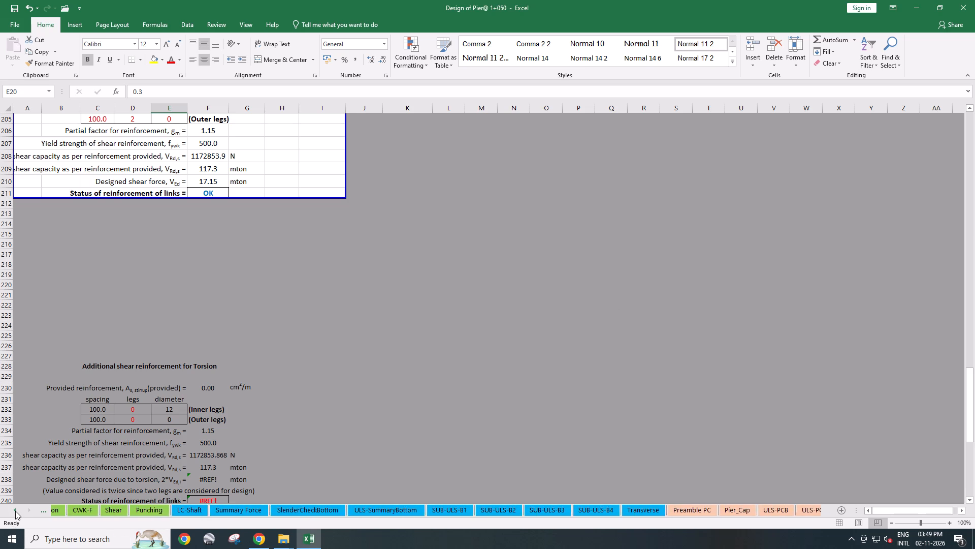
triple_click(15, 511)
triple_click(16, 511)
triple_click(16, 511)
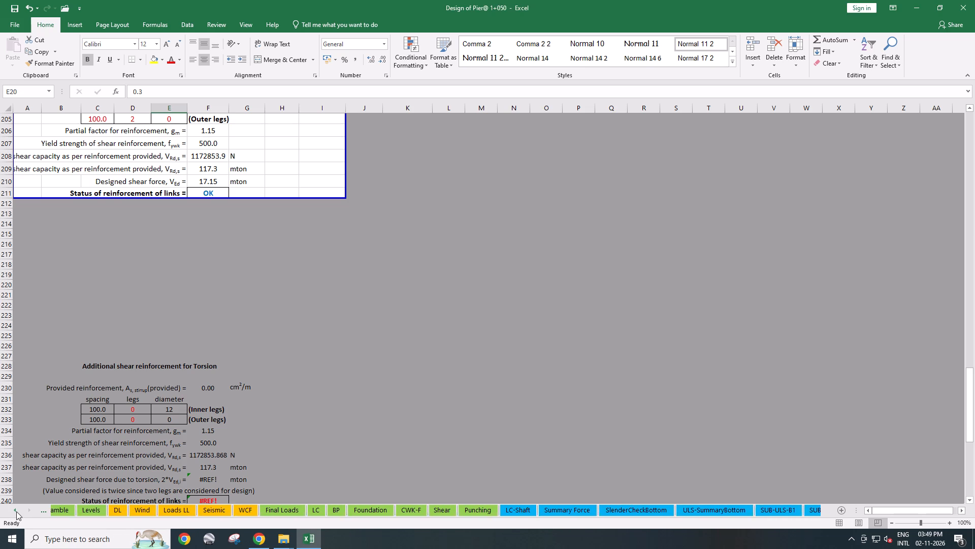
triple_click(16, 511)
double_click(16, 511)
right_click(67, 513)
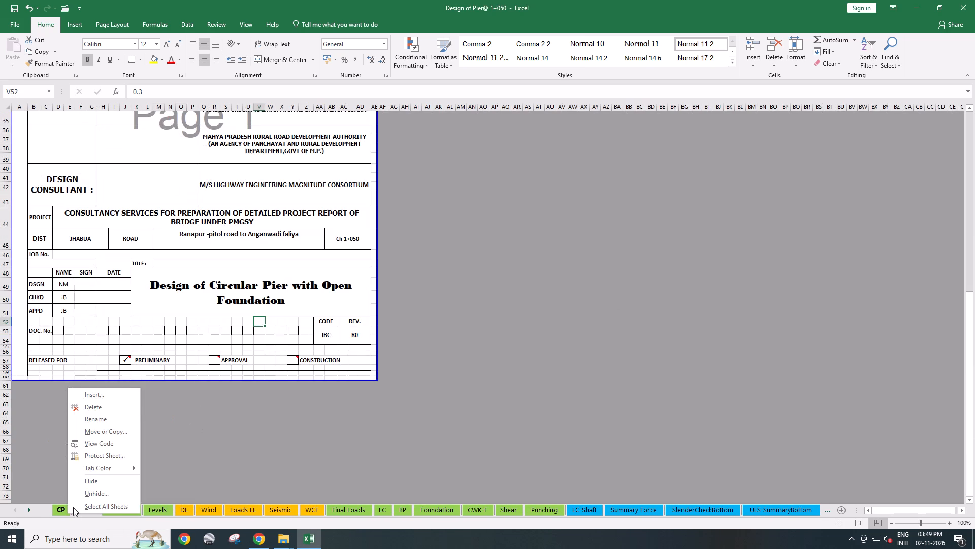
left_click(73, 507)
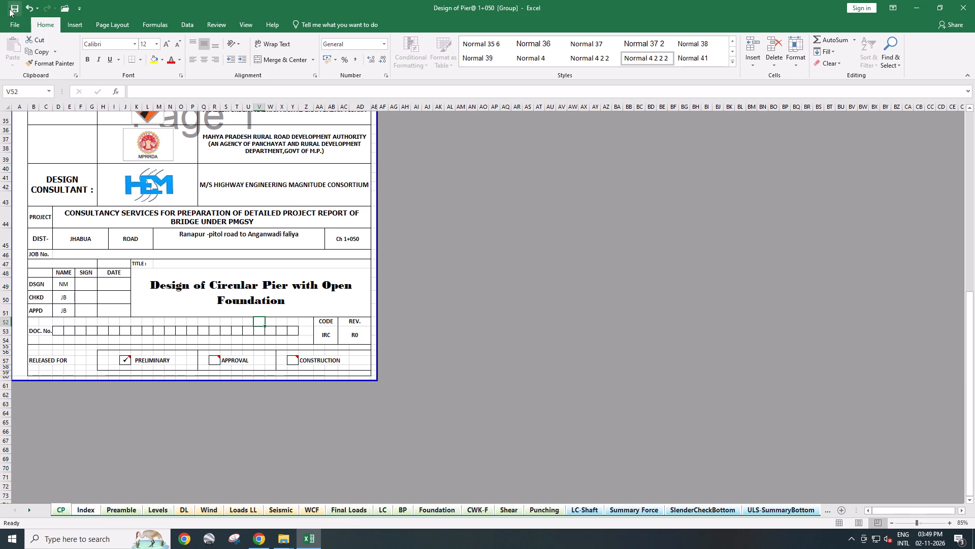
left_click(16, 25)
left_click(43, 123)
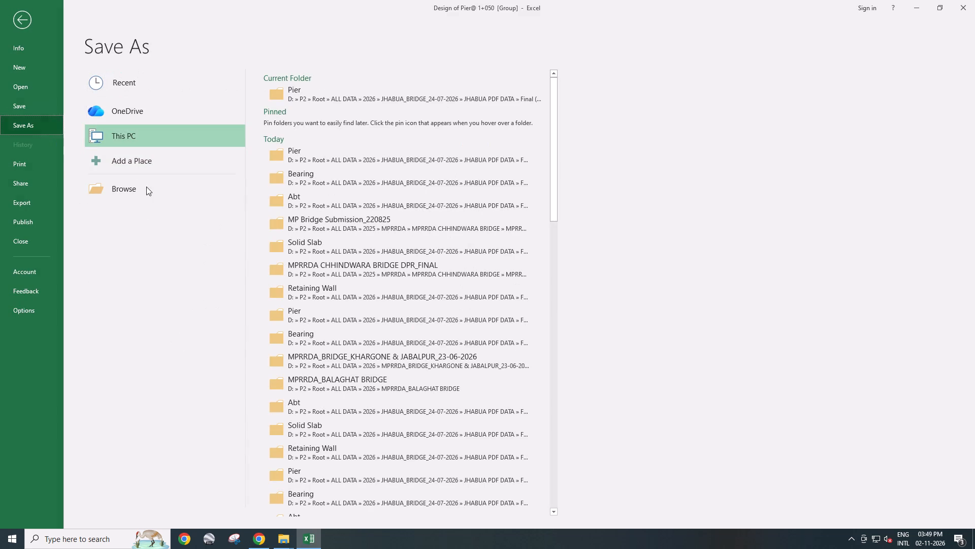
left_click(146, 193)
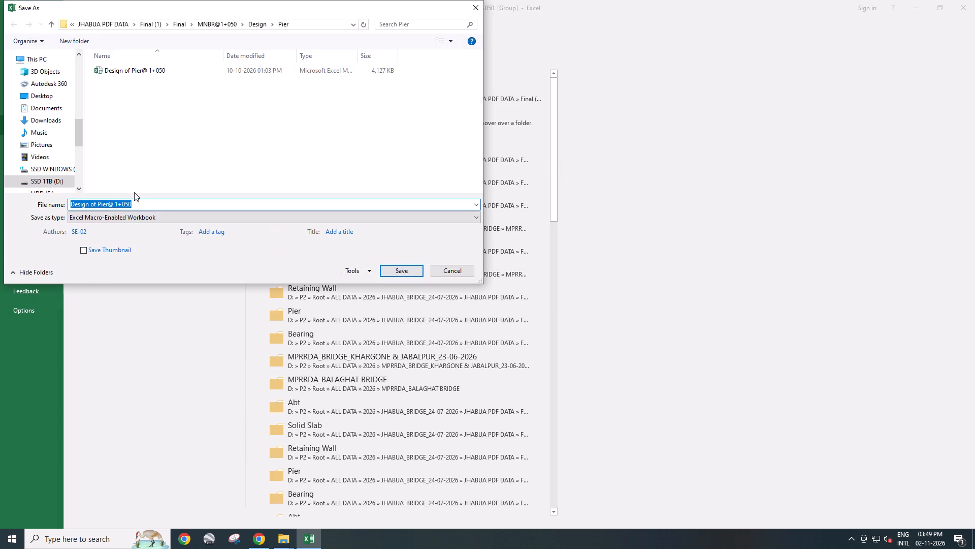
left_click(148, 220)
left_click(82, 418)
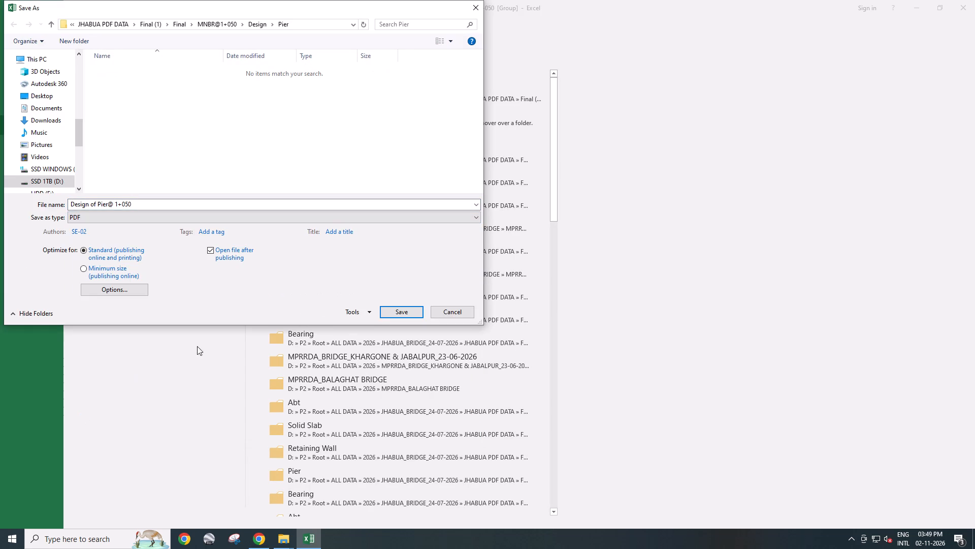
left_click(399, 315)
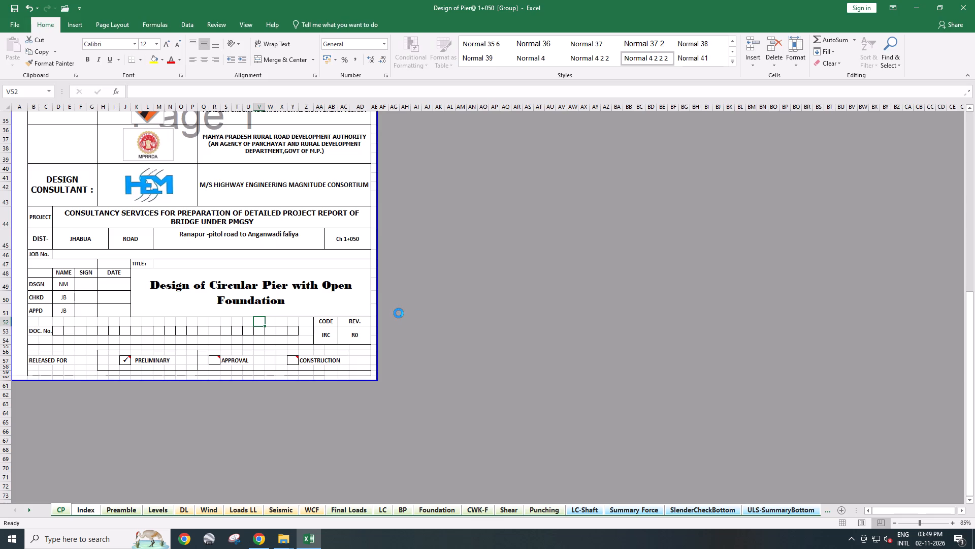
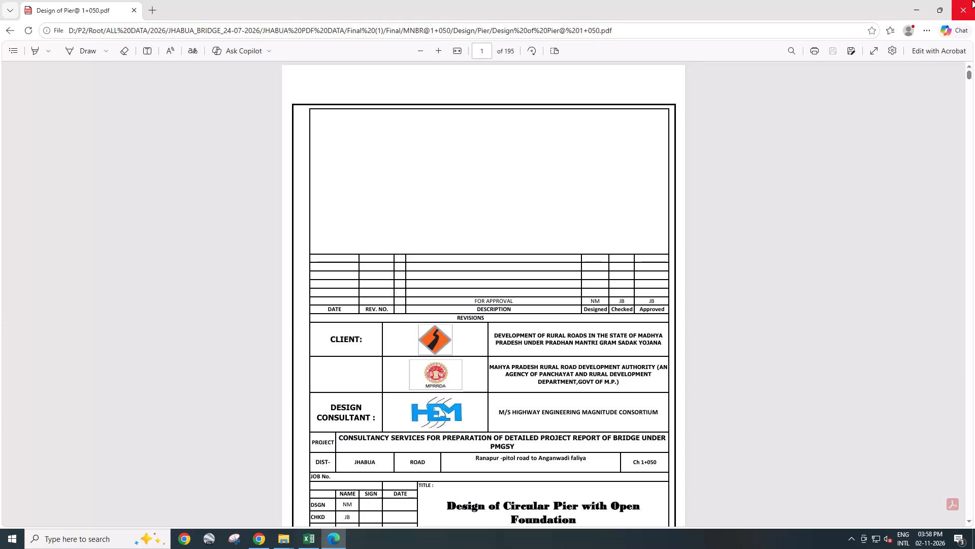
Close the exported pier PDF and the Design of Pier@ 1+050 workbook.
left_click(970, 0)
left_click(974, 0)
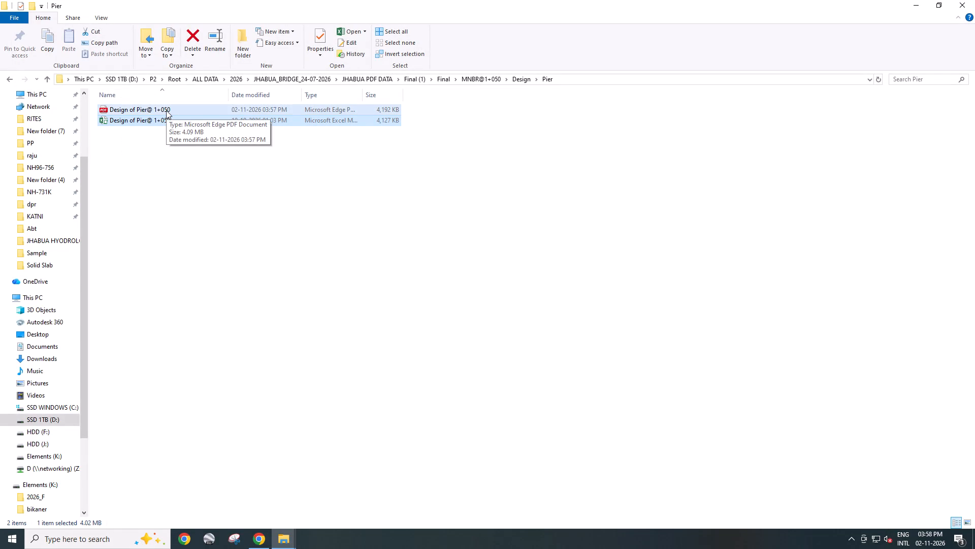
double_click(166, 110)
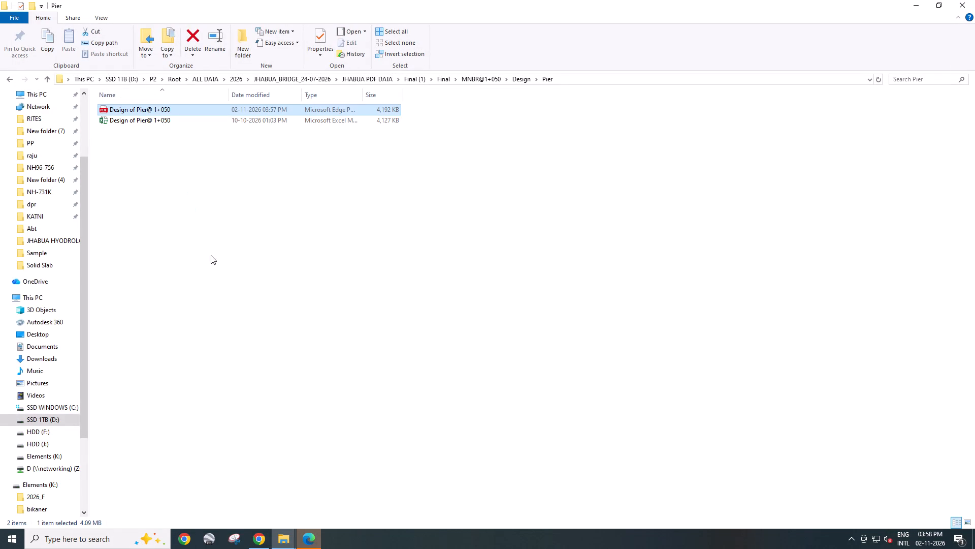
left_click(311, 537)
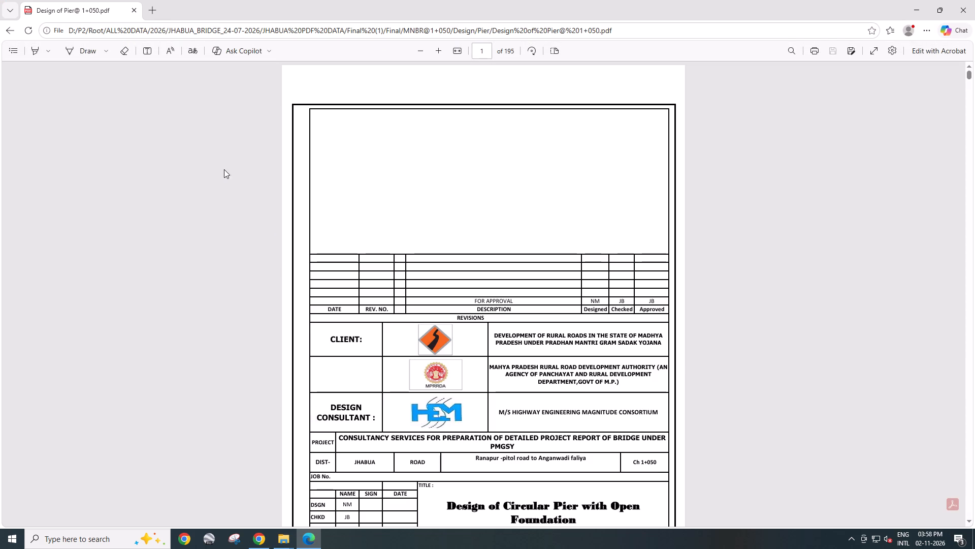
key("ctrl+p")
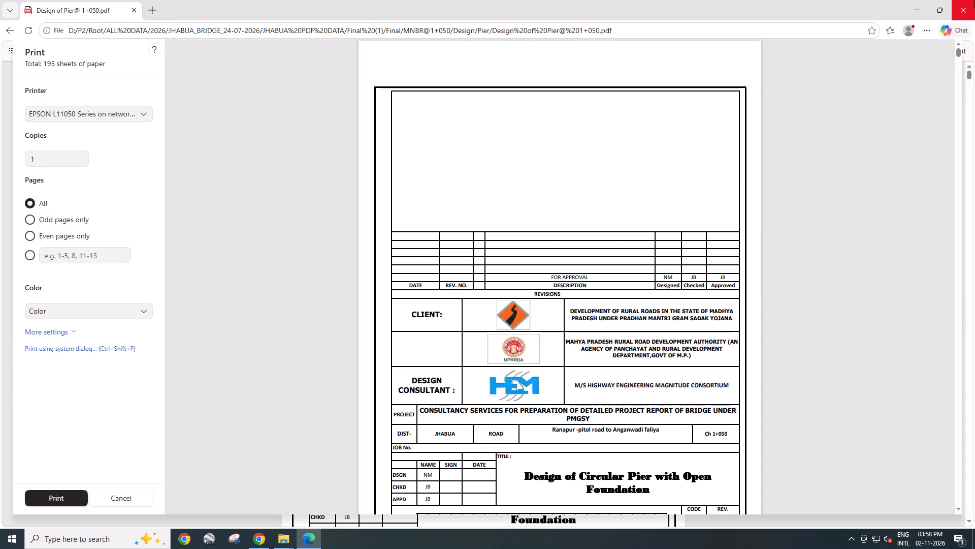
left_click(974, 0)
In Adobe Acrobat 9.0, delete page 195 from the Design of Pier@ 1+050 PDF and save the change while closing it.
right_click(163, 113)
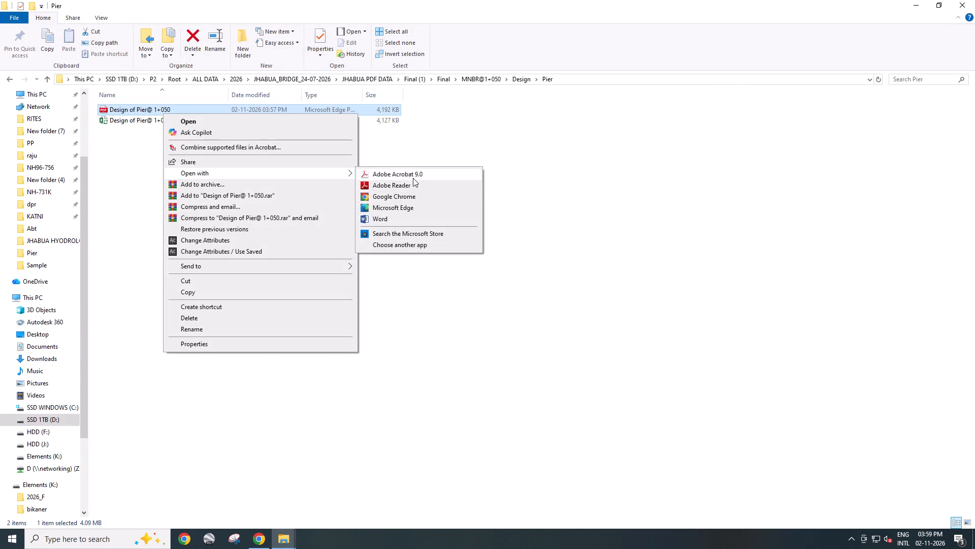
left_click(409, 176)
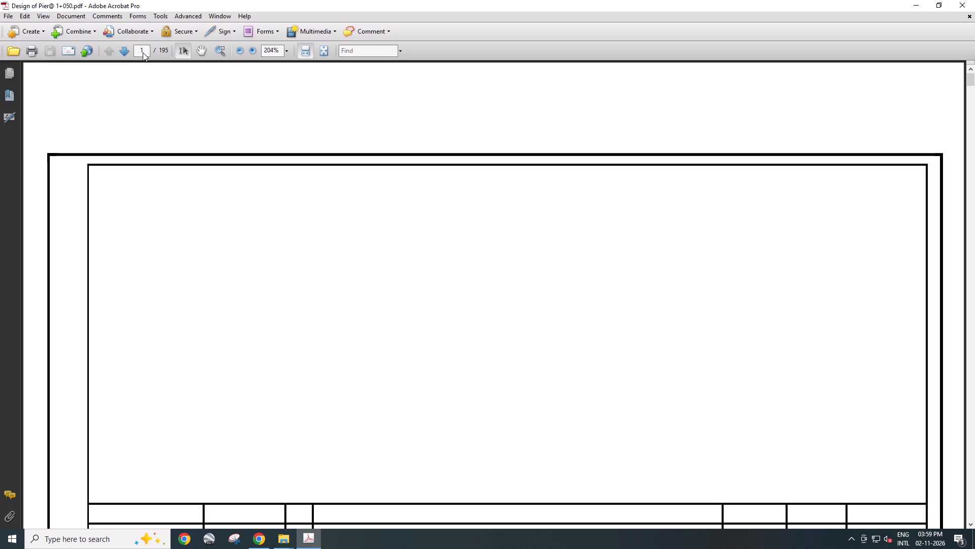
left_click(146, 52)
type("195")
key("Return")
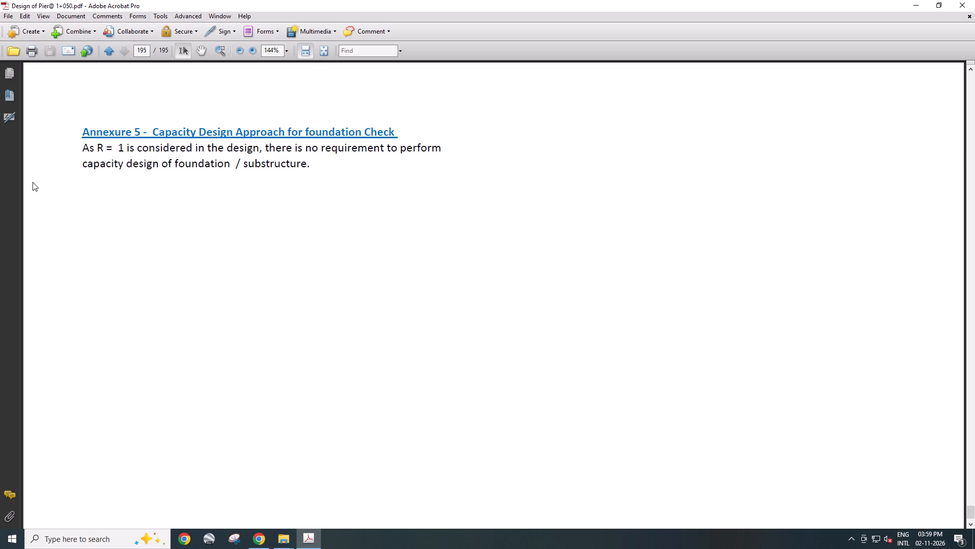
key("ctrl+shift+d")
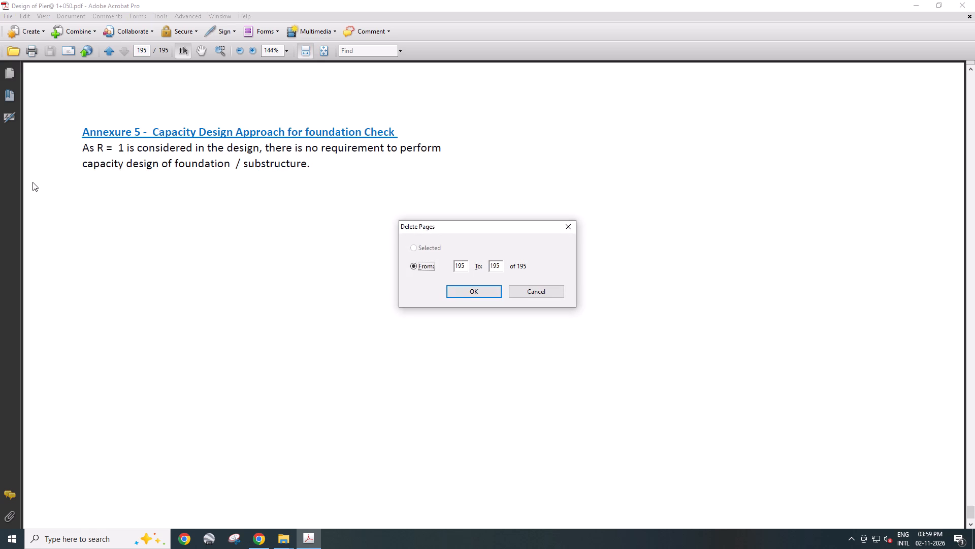
key("Return")
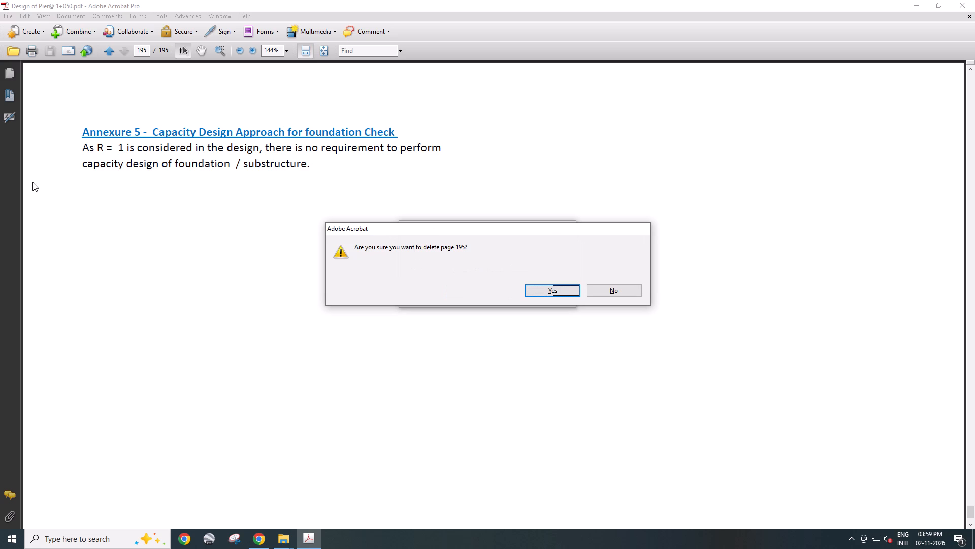
key("Return")
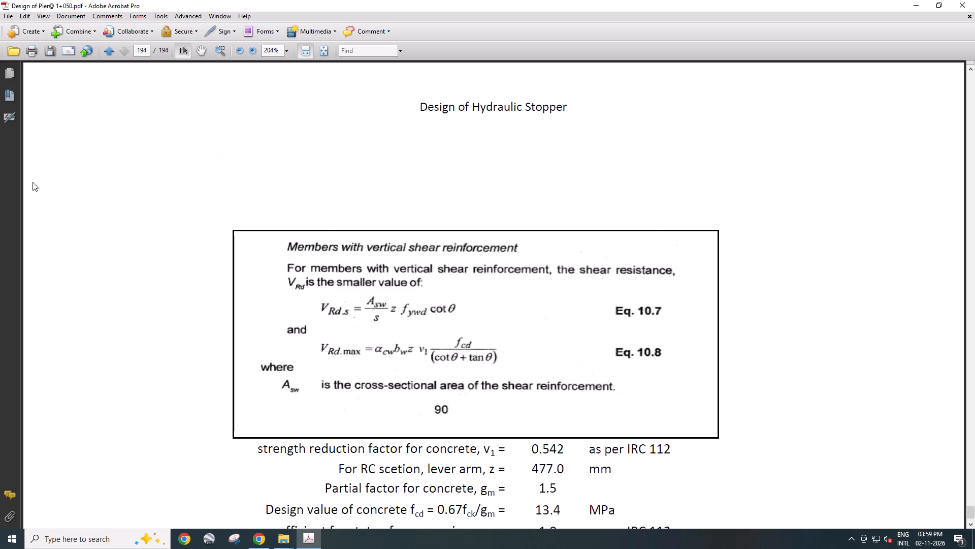
left_click(971, 0)
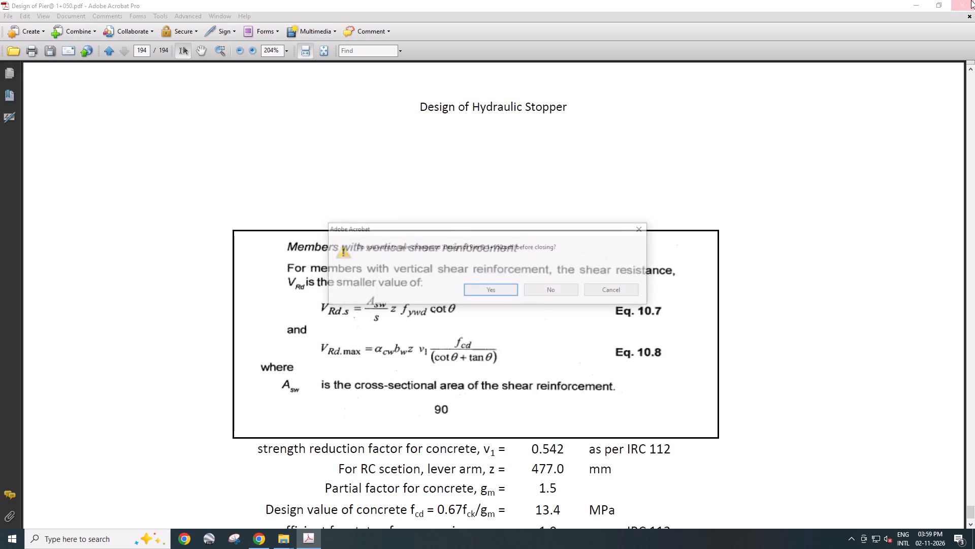
left_click(482, 294)
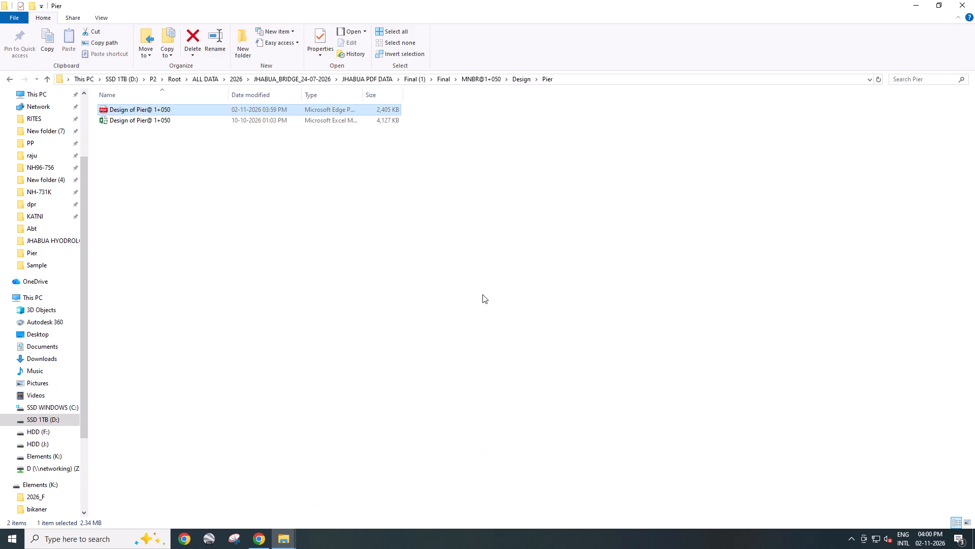
Open the RCC Retainin Wall 1+050 workbook from the bridge's Retaining Wall design folder and enable editing.
left_click(519, 82)
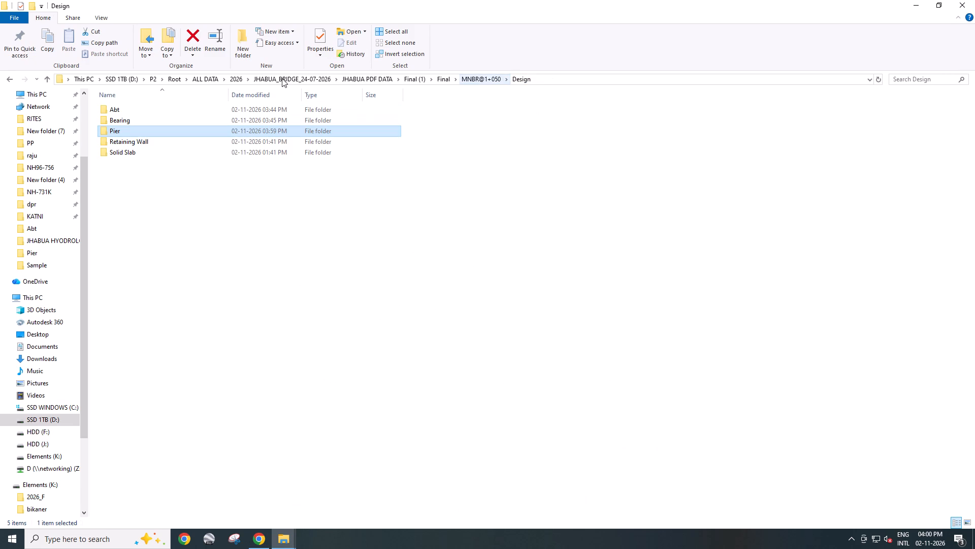
double_click(147, 144)
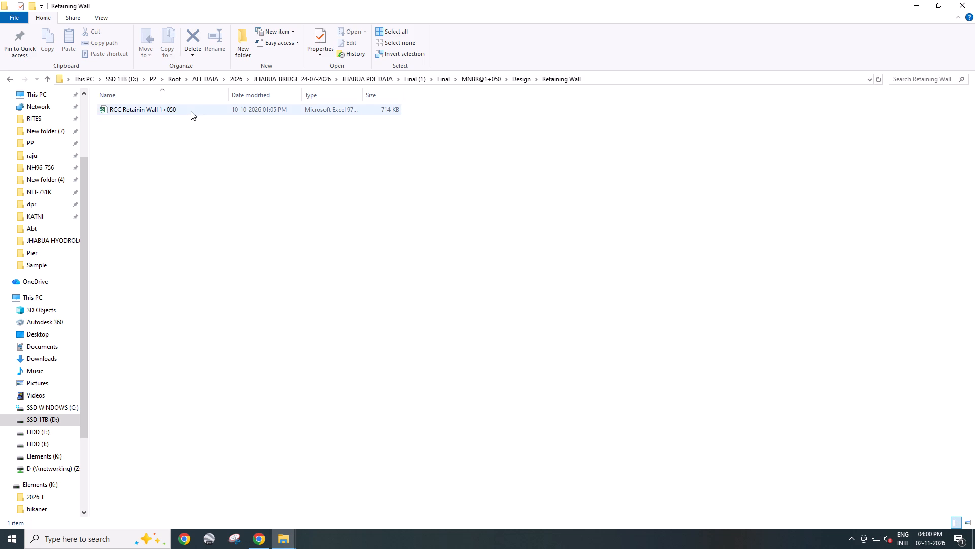
double_click(195, 110)
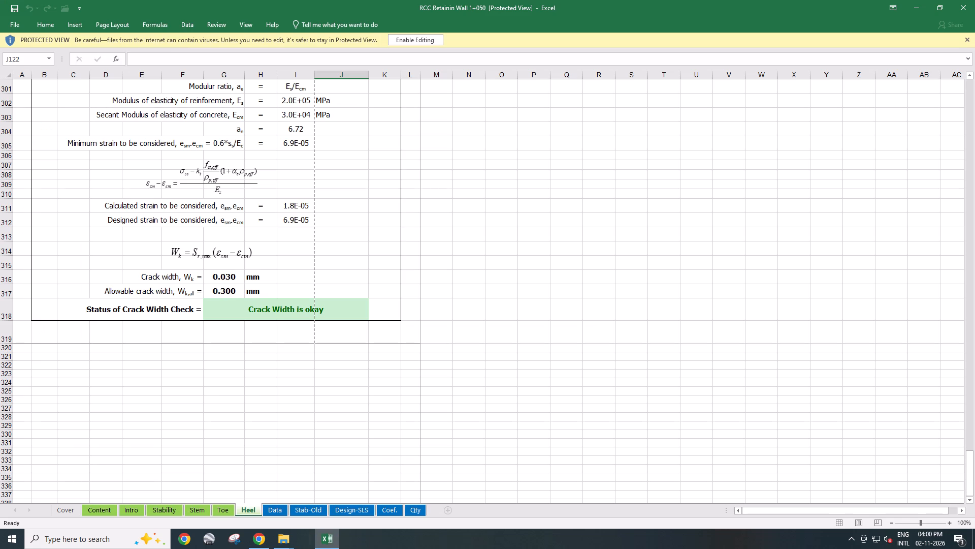
left_click(428, 41)
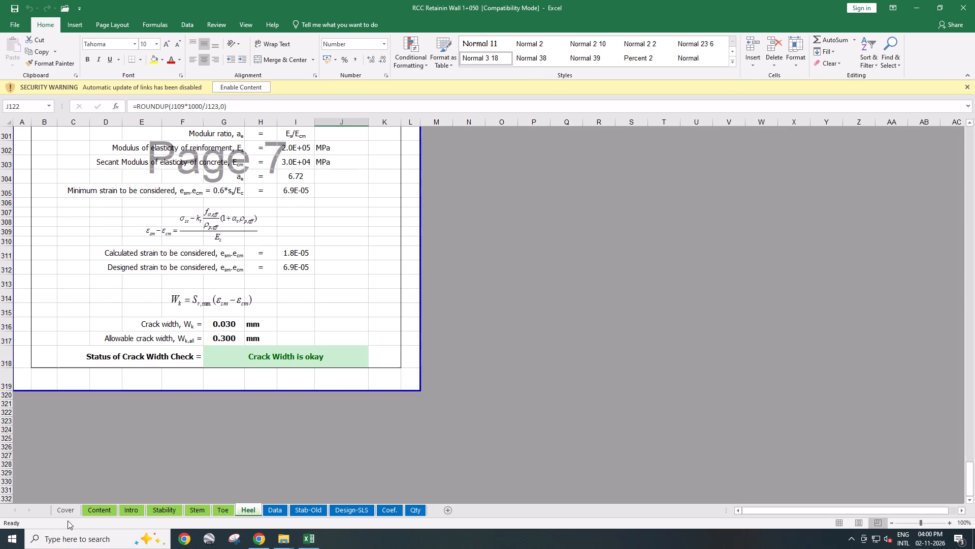
Select all sheets starting from Cover, enable the workbook's content, and save them as a PDF named RCC Retainin Wall 1+050 in the Retaining Wall folder.
right_click(71, 515)
left_click(91, 510)
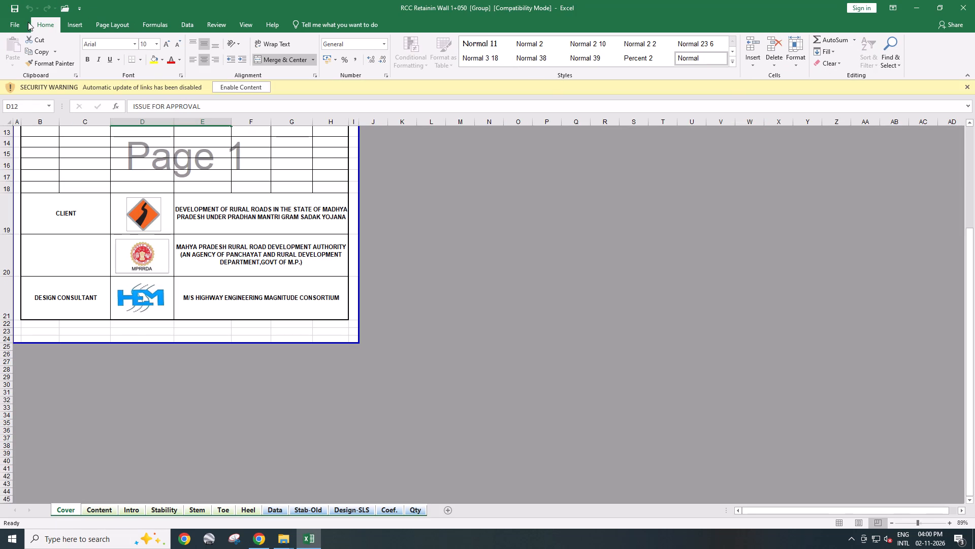
left_click(219, 91)
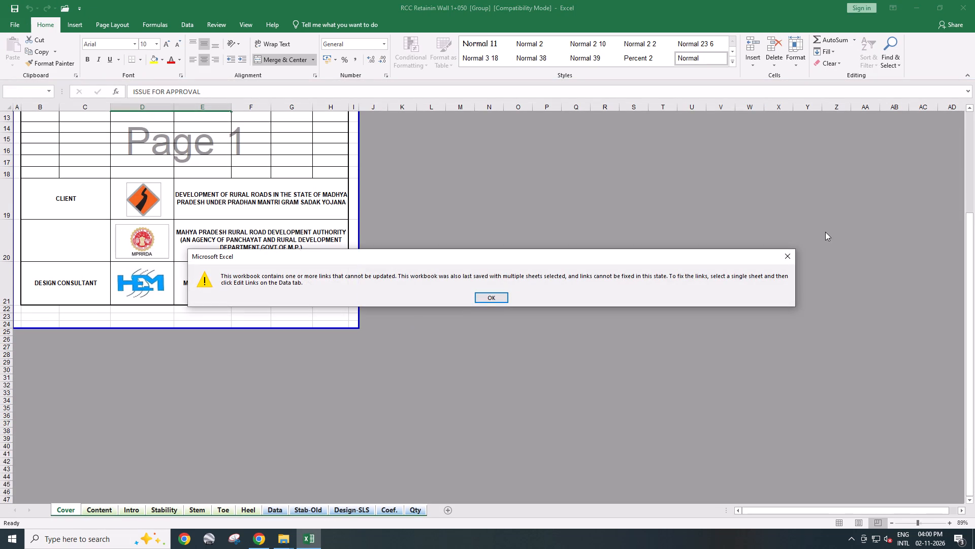
left_click(791, 256)
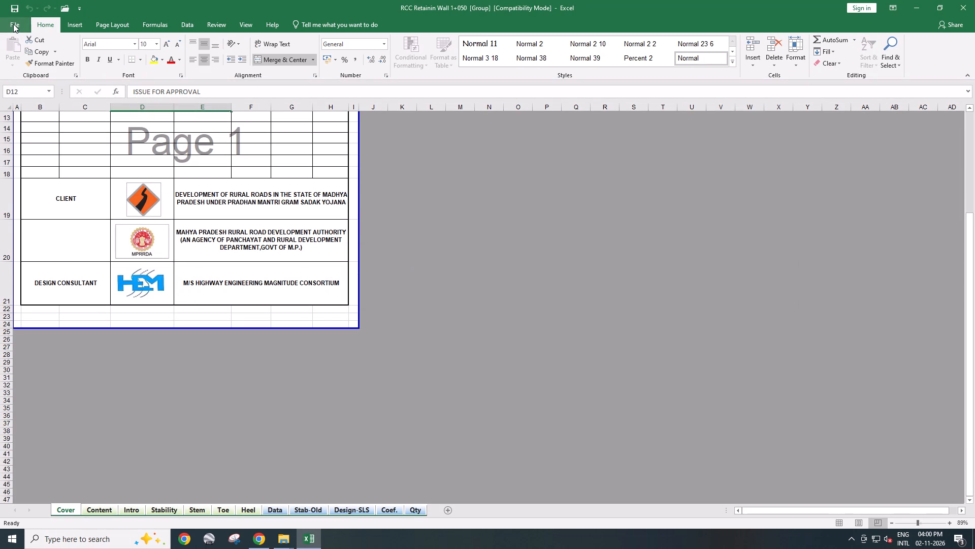
left_click(13, 24)
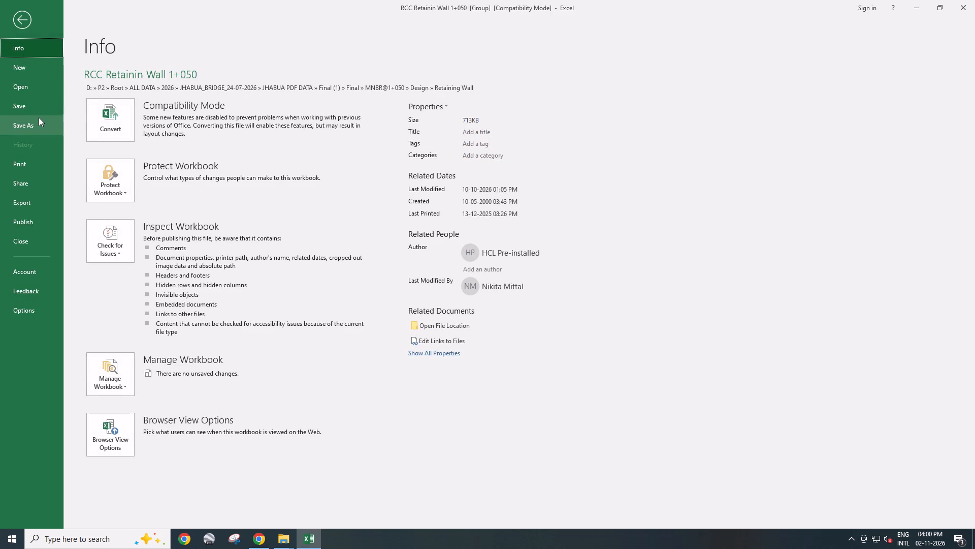
left_click(39, 117)
left_click(116, 185)
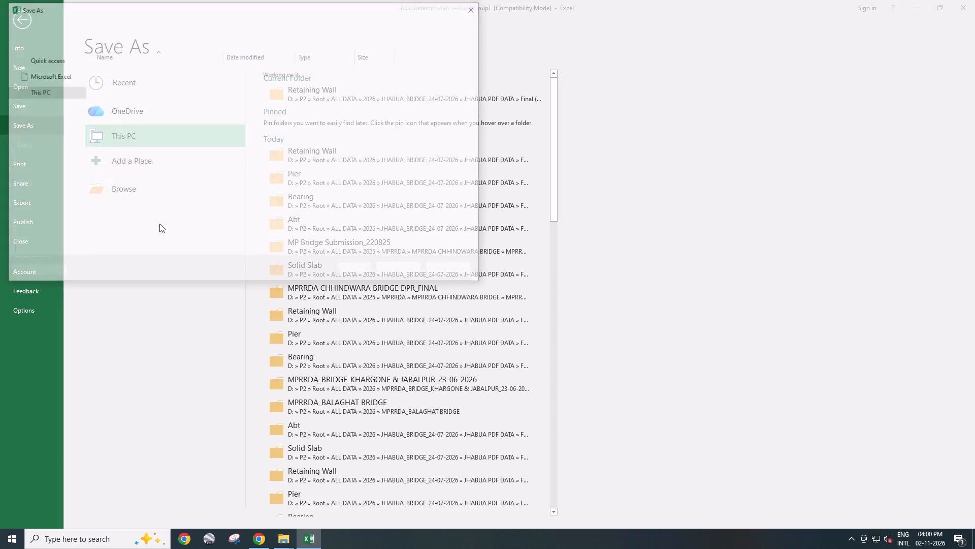
left_click(146, 219)
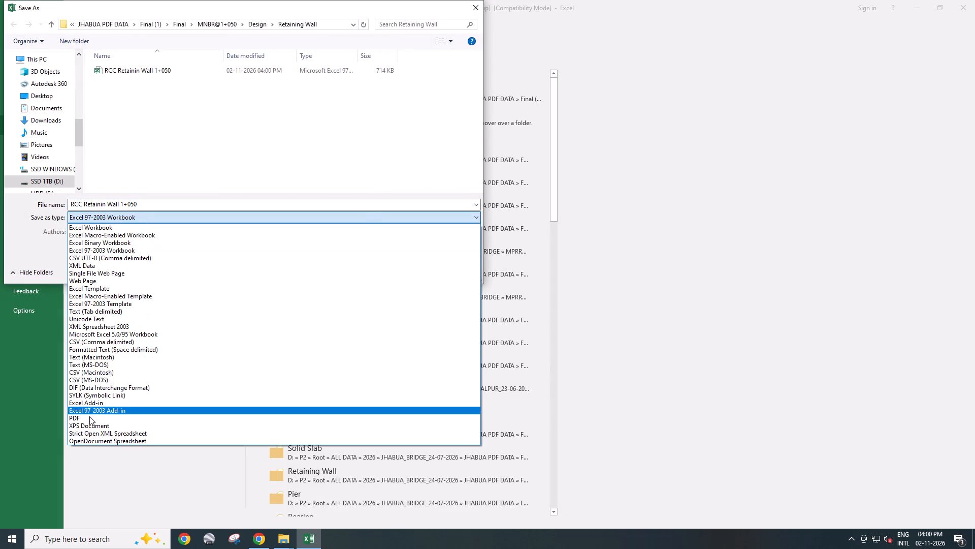
left_click(89, 416)
left_click(399, 314)
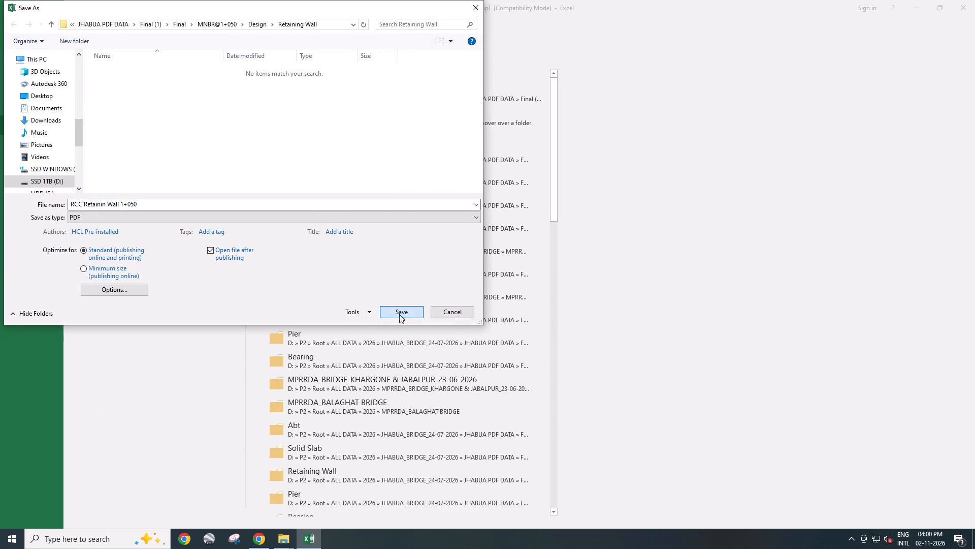
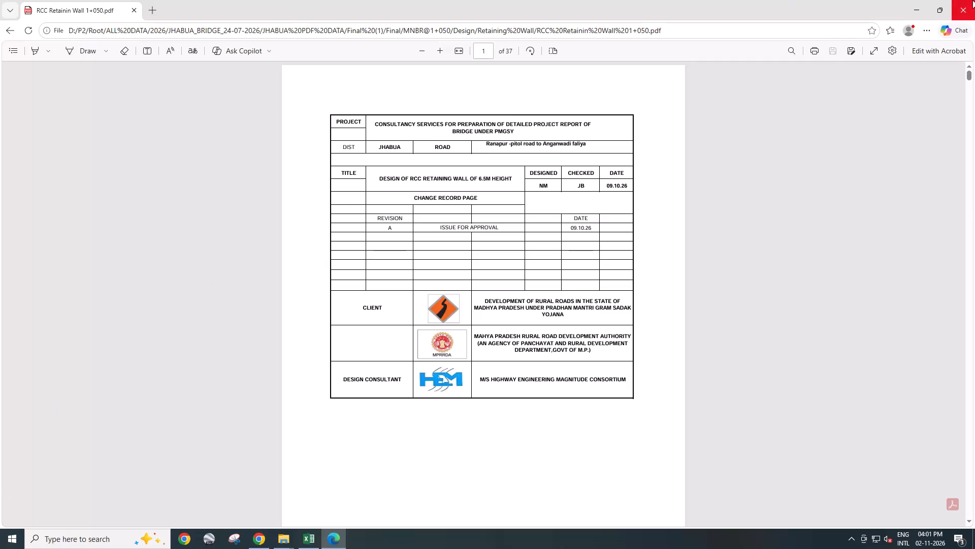
Close the exported retaining wall PDF and the RCC Retainin Wall 1+050 workbook.
left_click(972, 0)
left_click(974, 0)
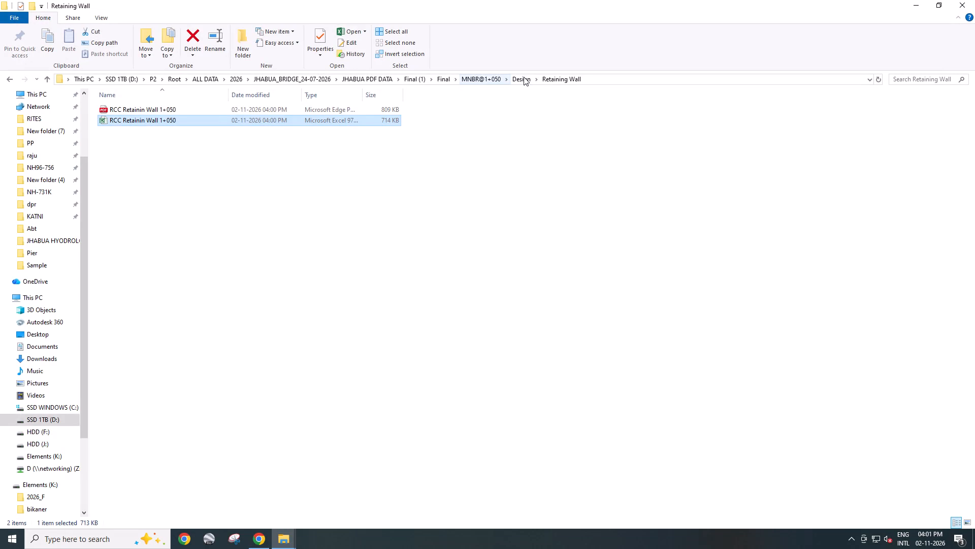
Open the Index solid slab workbook from the bridge's Solid Slab design folder and enable editing.
left_click(525, 76)
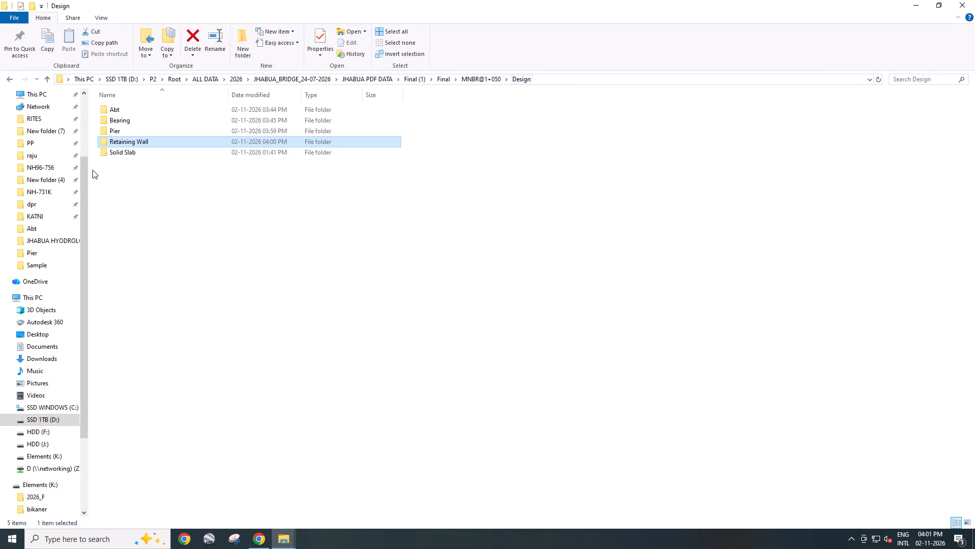
double_click(155, 152)
double_click(159, 112)
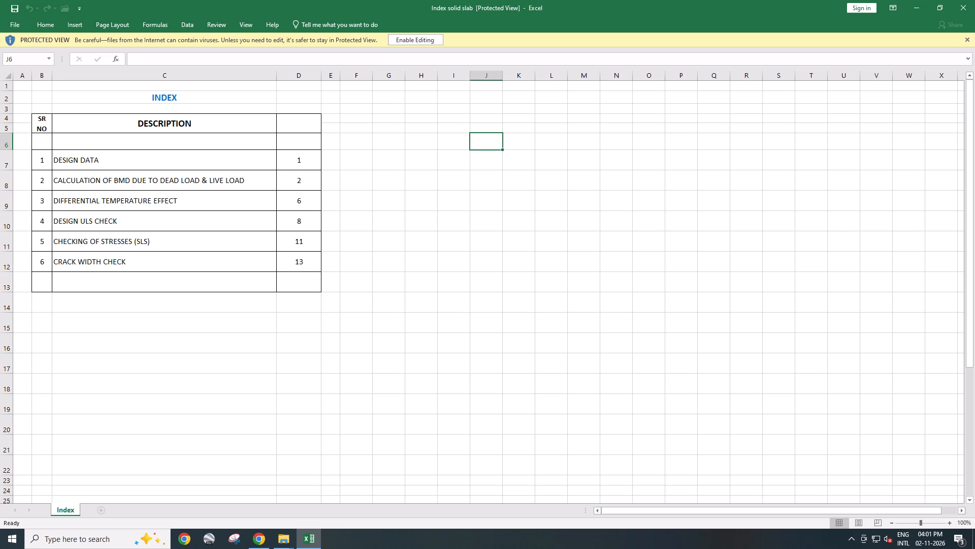
left_click(427, 41)
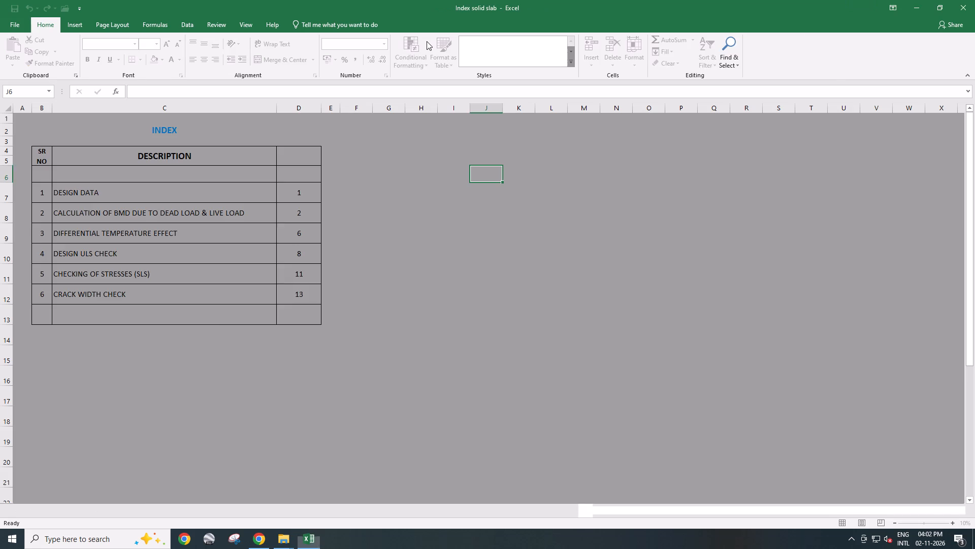
Save the index sheet as a PDF named Index solid slab in the Solid Slab folder, closing the PDF and workbook.
key("ctrl+p")
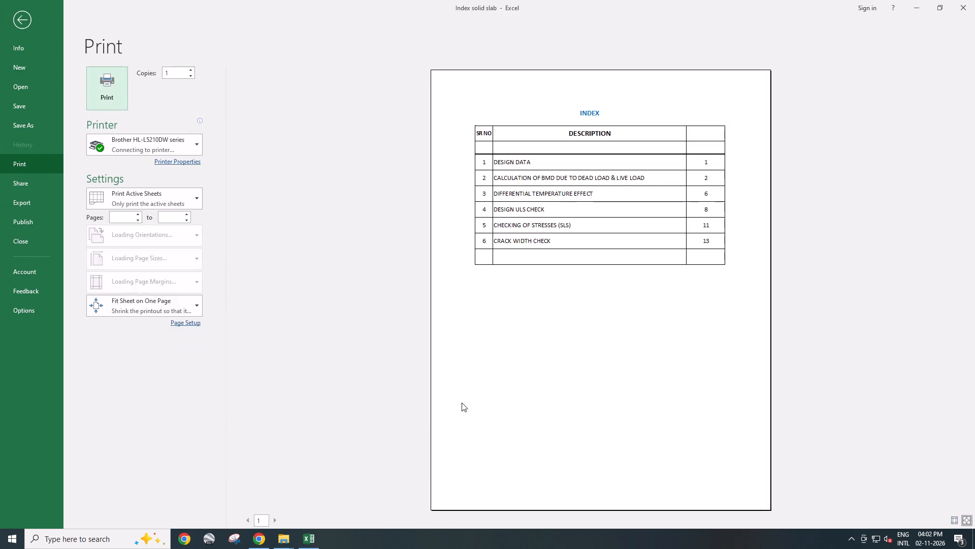
left_click(36, 119)
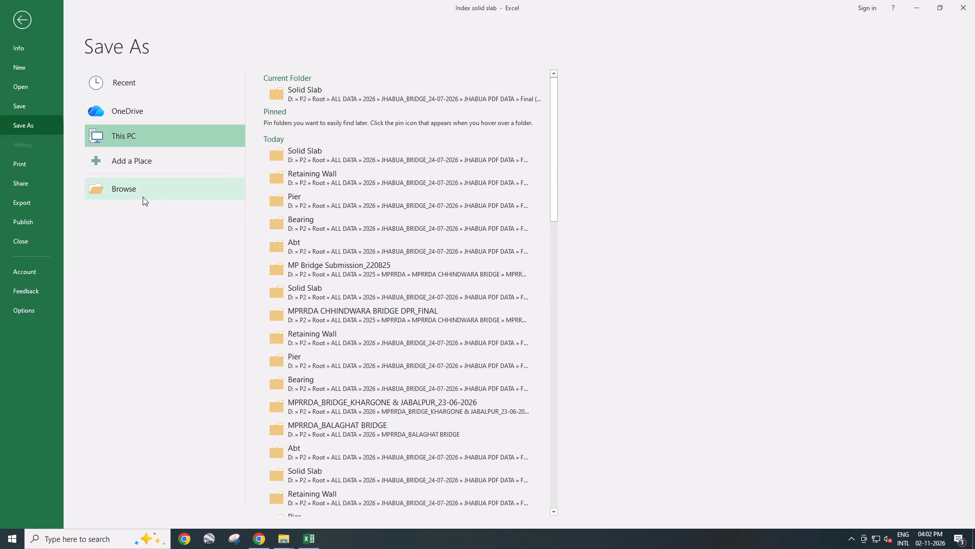
left_click(143, 197)
left_click(140, 224)
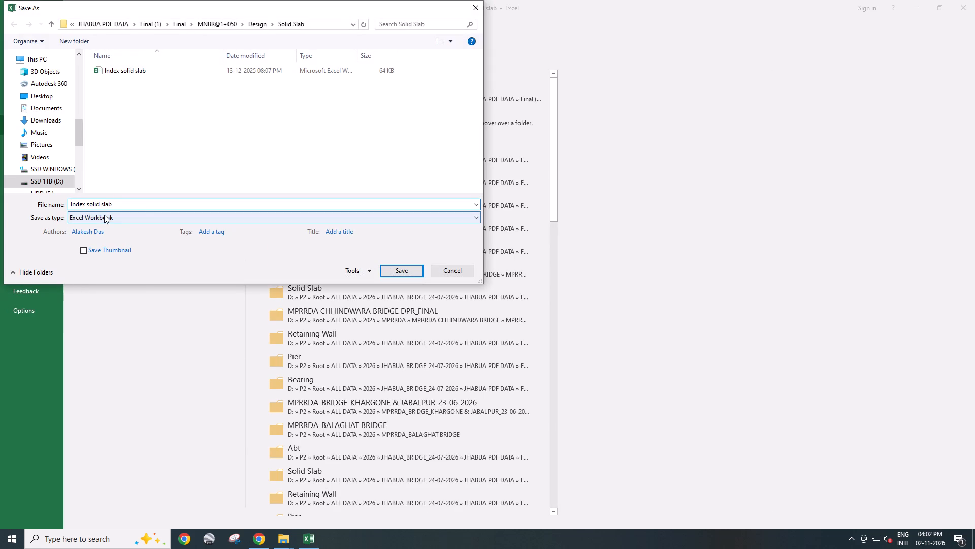
left_click(104, 215)
left_click(88, 416)
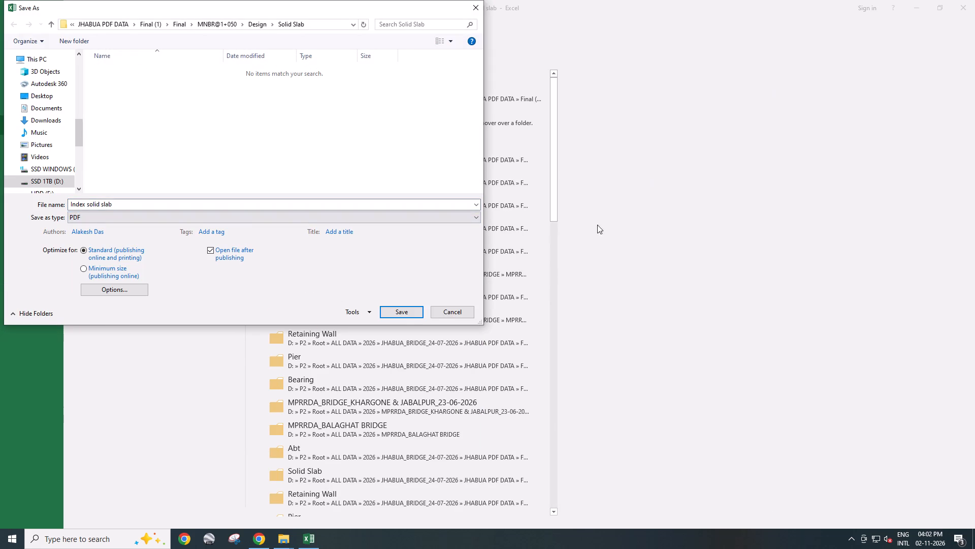
left_click(404, 312)
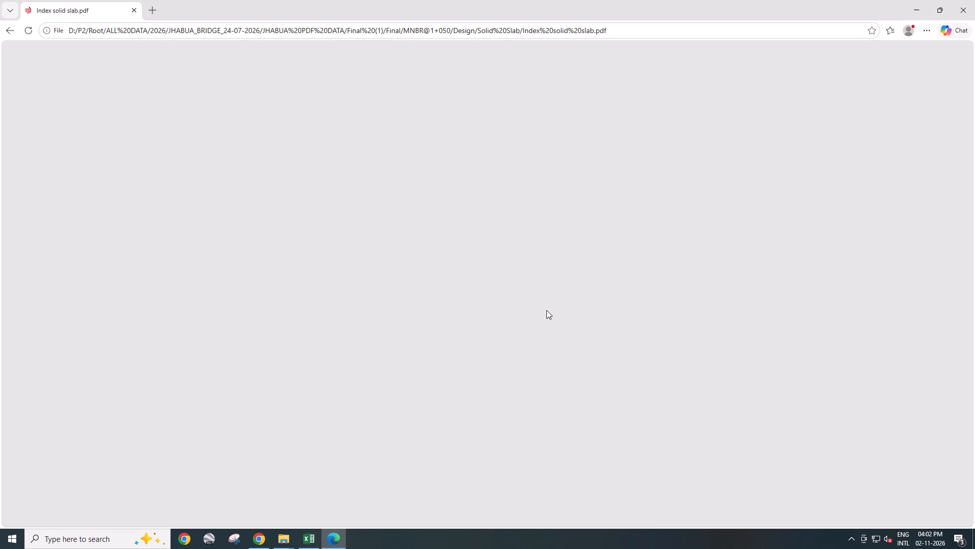
left_click(974, 0)
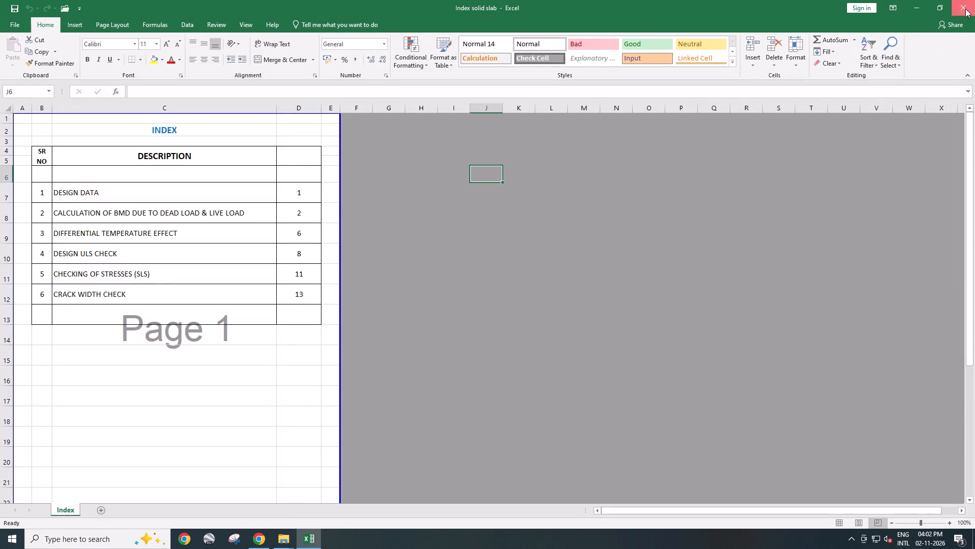
left_click(965, 9)
Open the Solid Slab 15m Bridge C12 STA workbook from the Solid Slab folder and enable its editing and content.
double_click(265, 132)
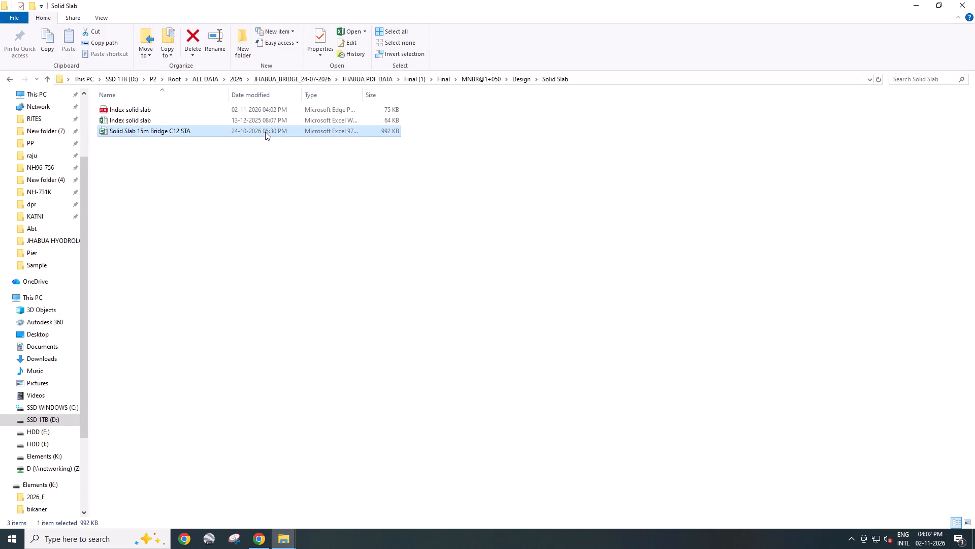
double_click(201, 132)
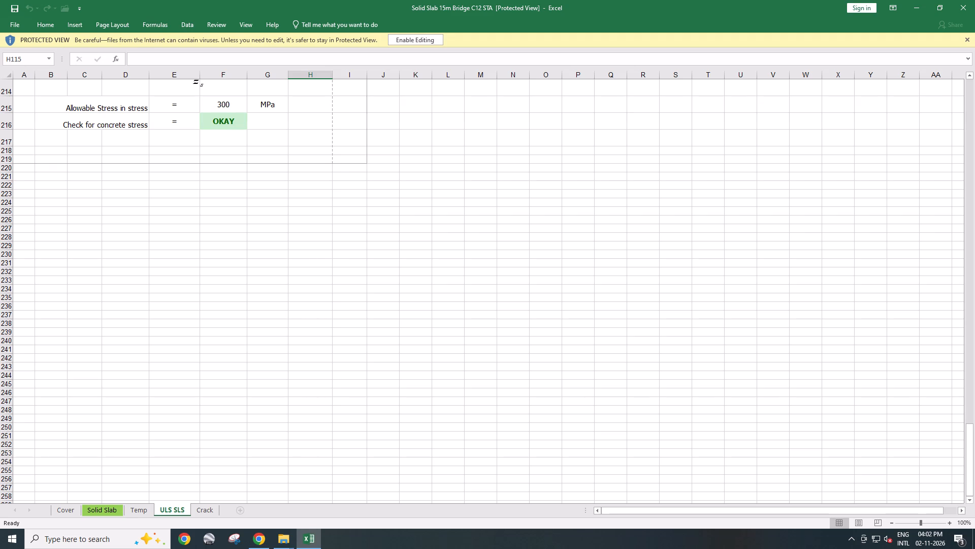
left_click(403, 43)
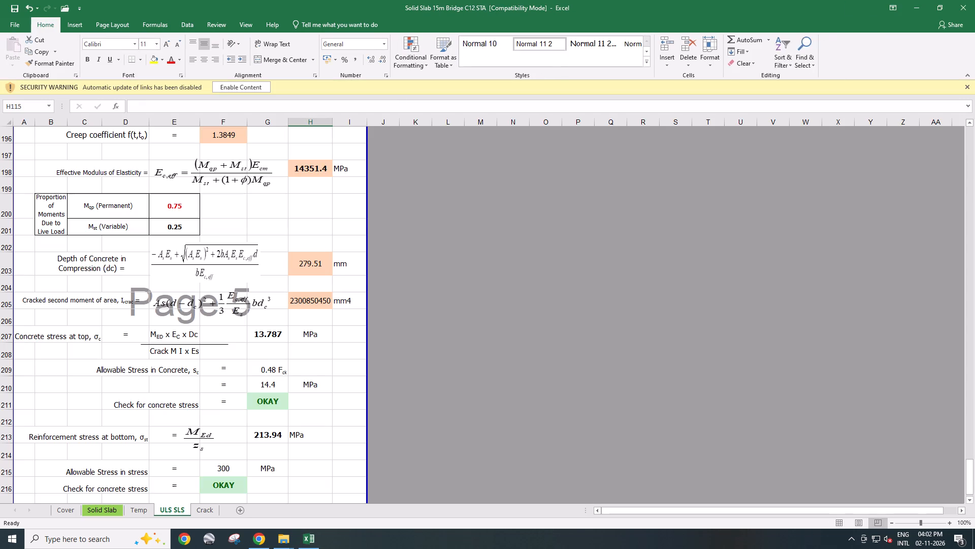
left_click(255, 92)
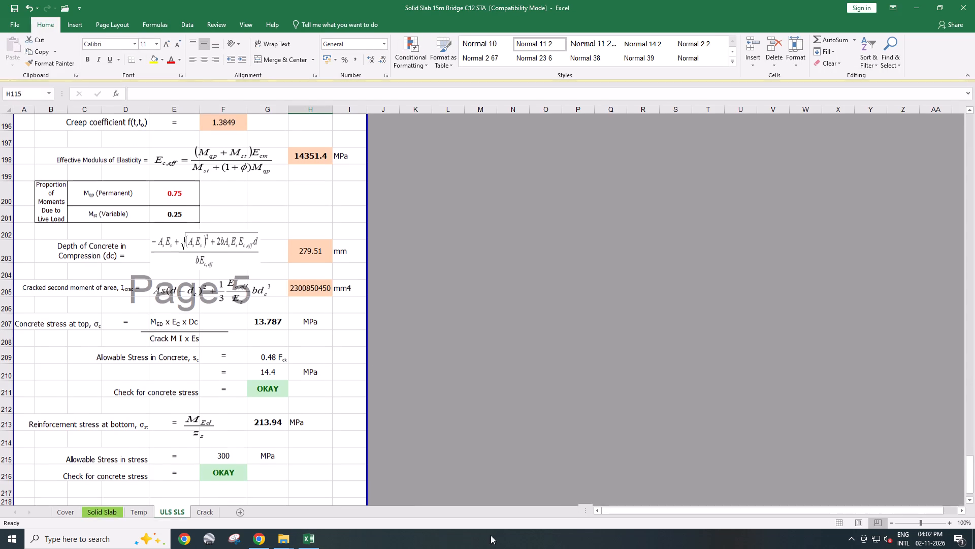
left_click(620, 251)
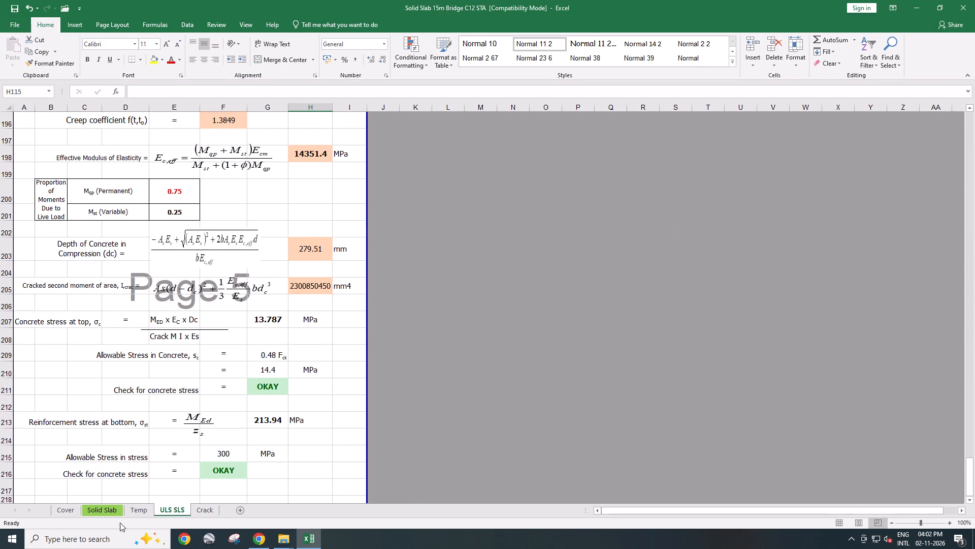
Save all sheets as a PDF named Solid Slab 15m Bridge C12 STA in the Solid Slab folder, closing the PDF and workbook.
right_click(65, 509)
left_click(94, 506)
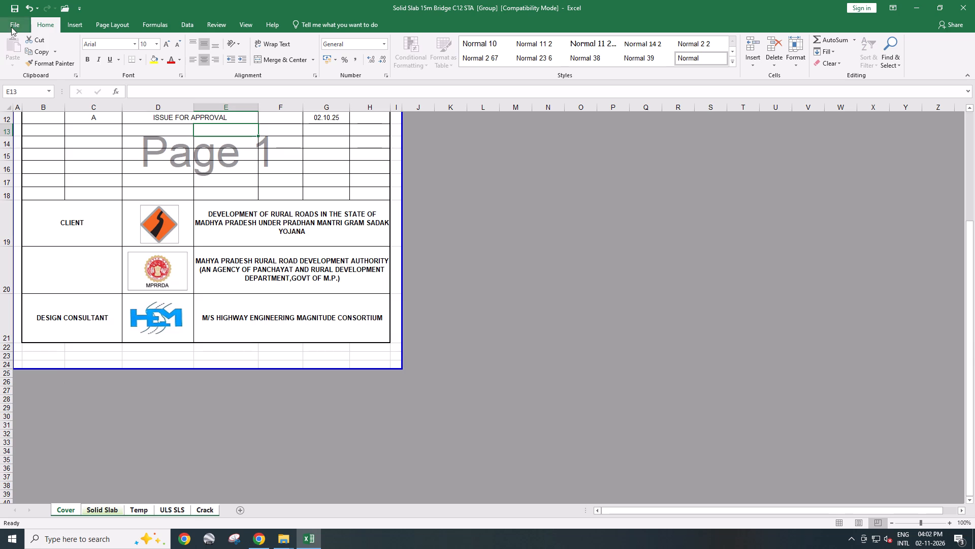
left_click(11, 24)
left_click(46, 130)
left_click(114, 180)
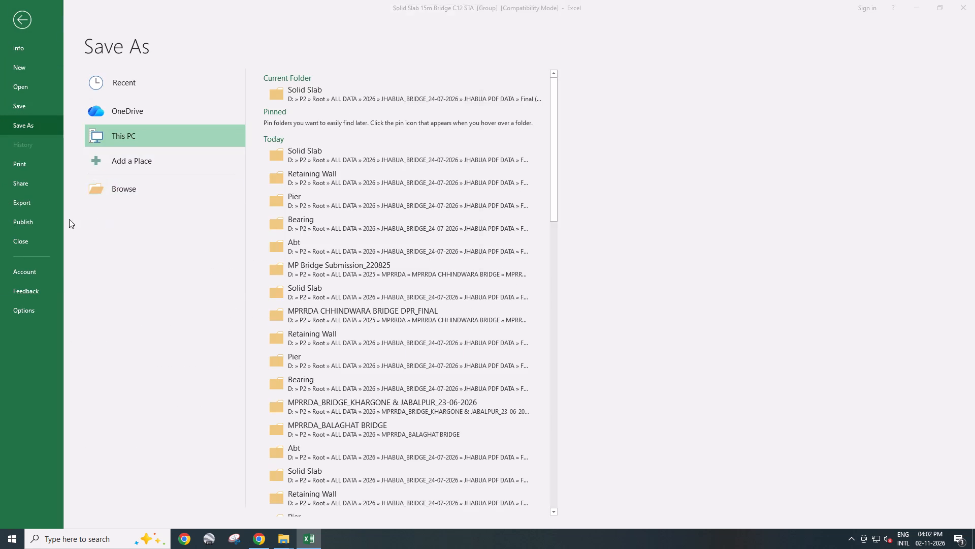
left_click(91, 222)
left_click(77, 415)
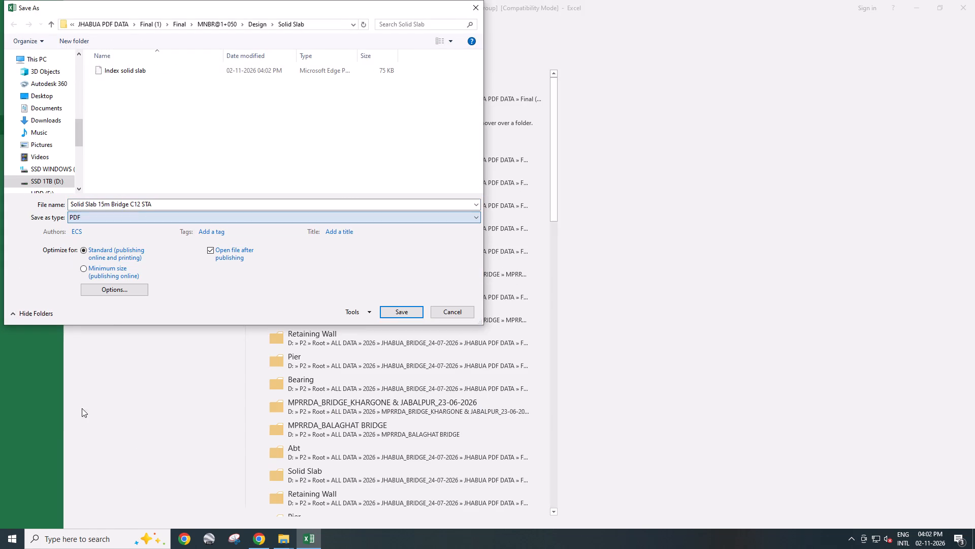
left_click(397, 310)
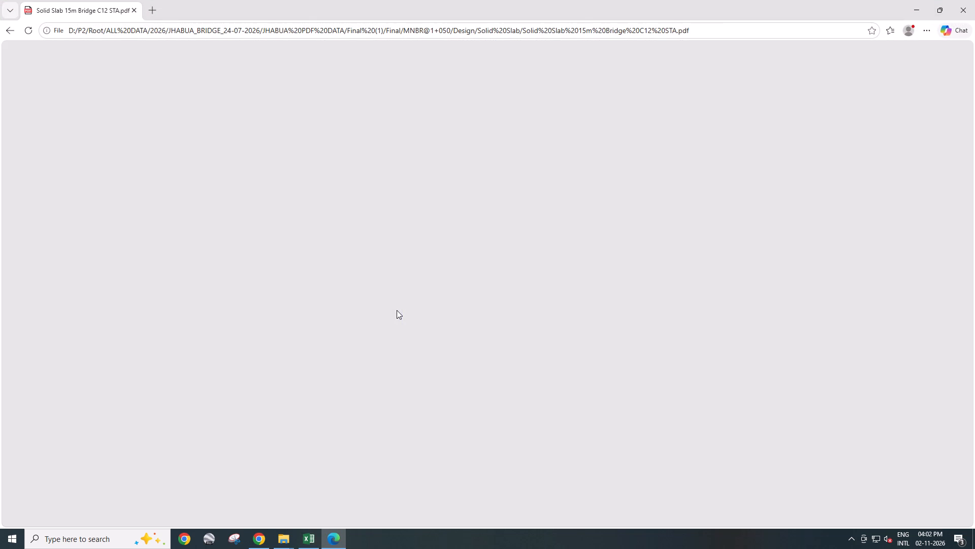
left_click(972, 1)
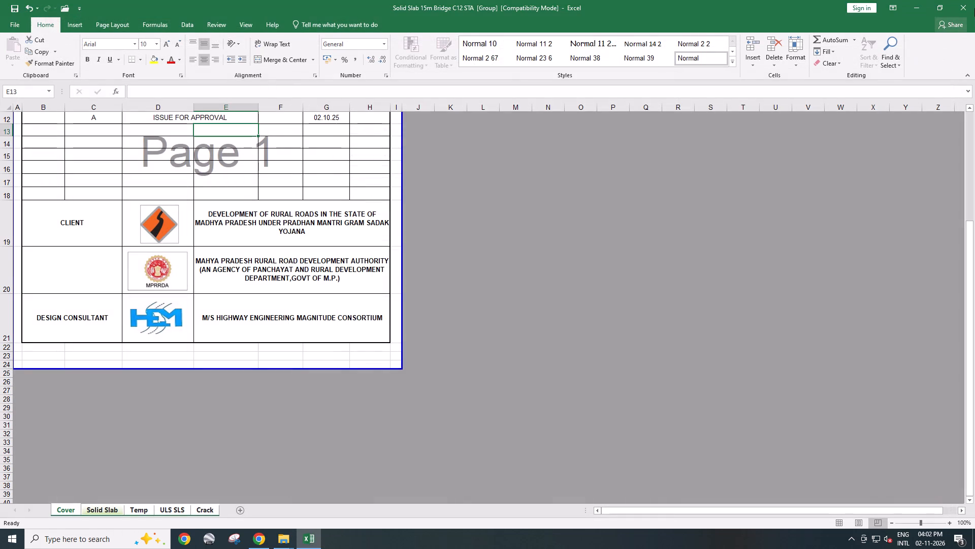
left_click(974, 4)
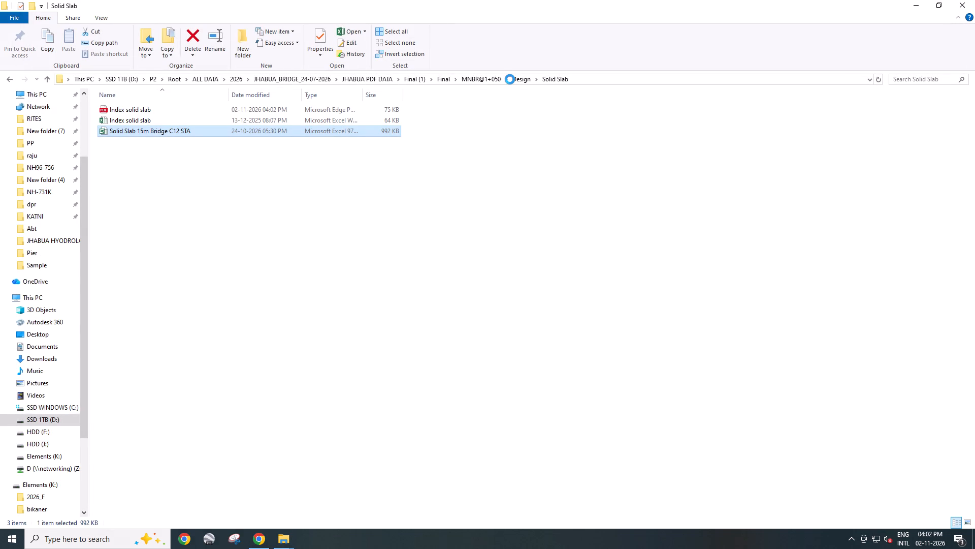
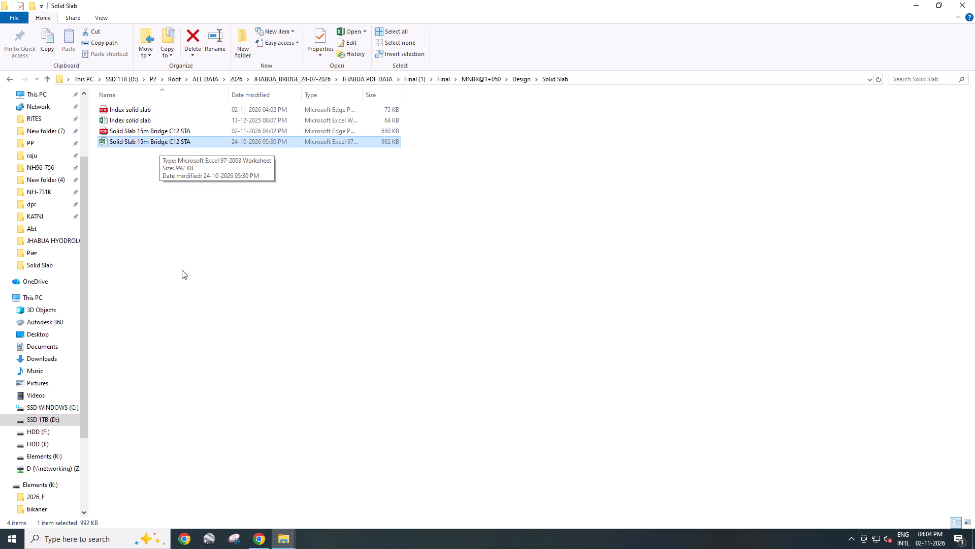
Reopen the Solid Slab 15m Bridge C12 STA workbook for a brief check and close it.
double_click(152, 146)
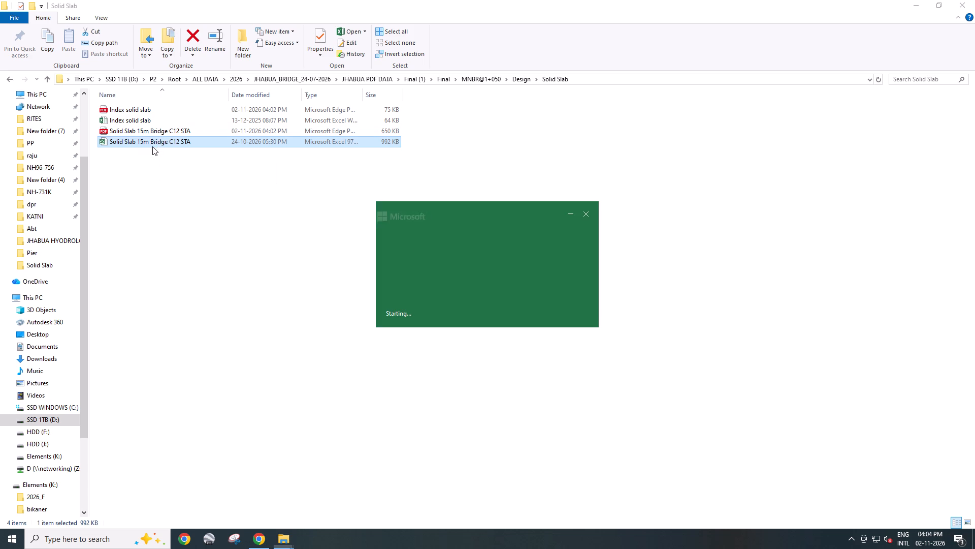
left_click(649, 258)
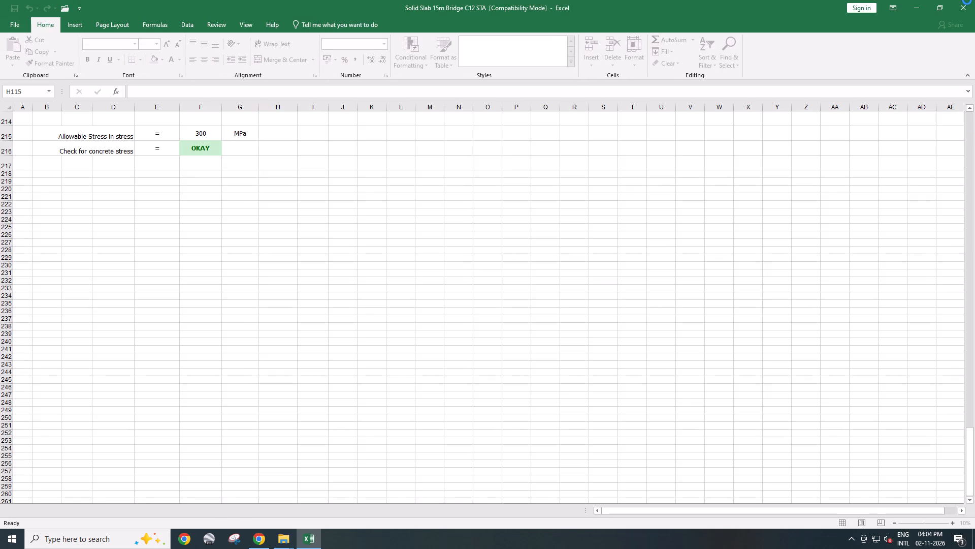
left_click(966, 3)
left_click(971, 1)
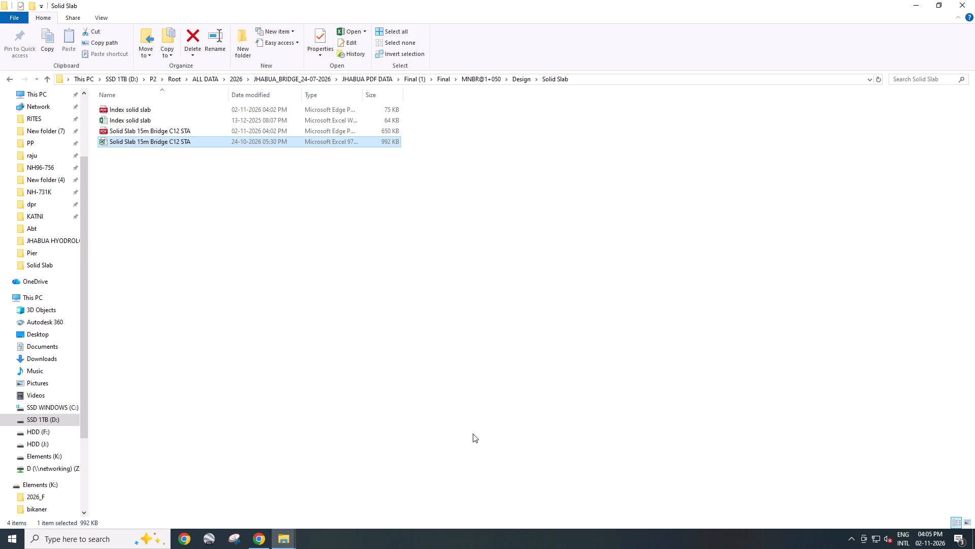
Open the Design of Abutment- 1+141 workbook from the Abt design folder of bridge MNBR@1+141.
left_click(519, 79)
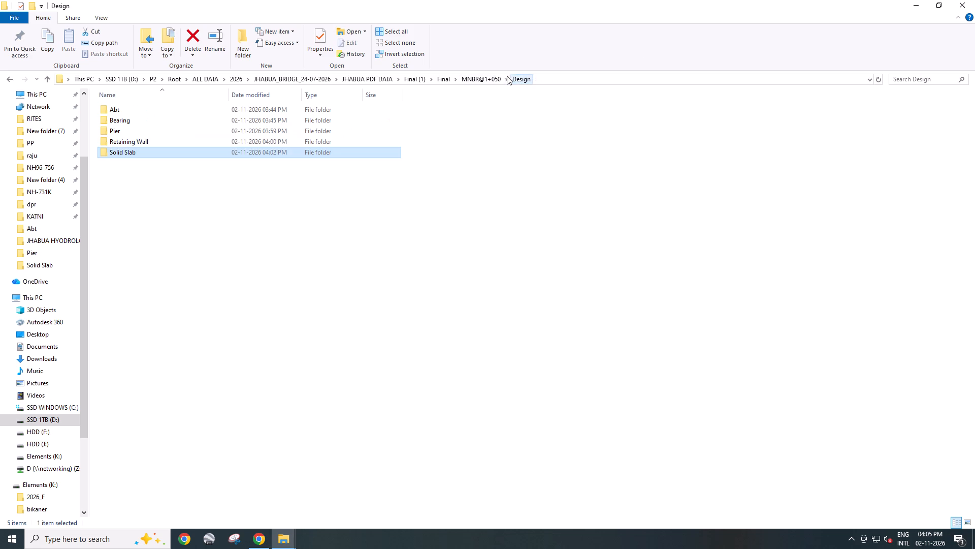
left_click(495, 78)
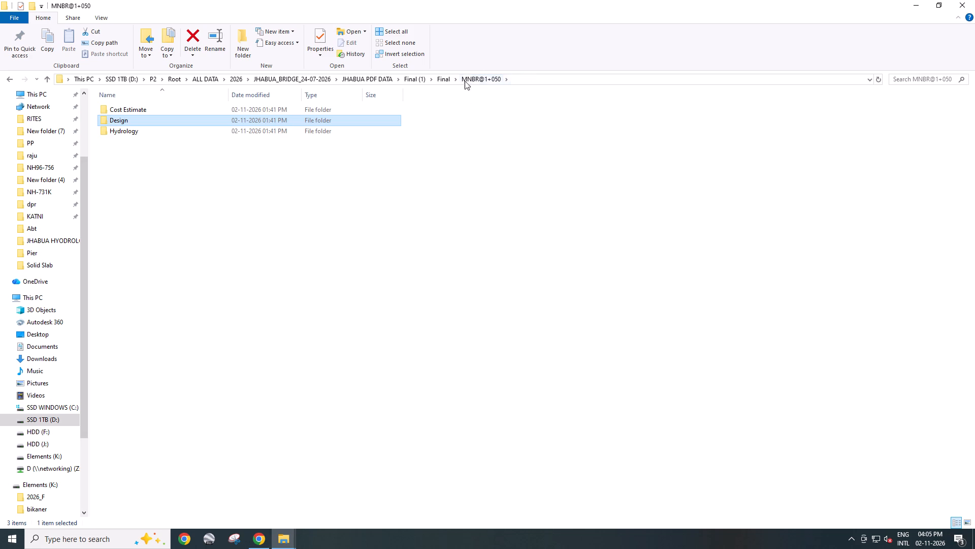
left_click(447, 80)
double_click(149, 153)
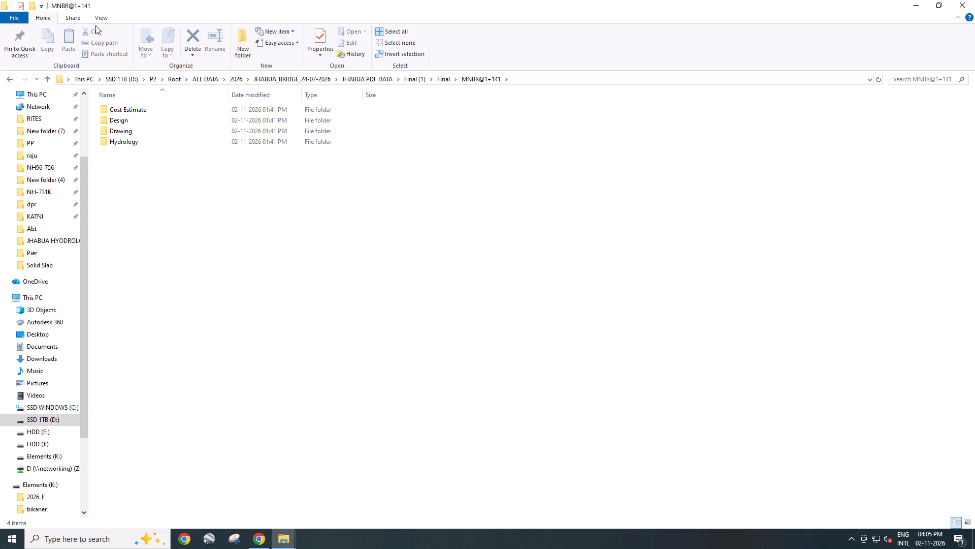
left_click(443, 83)
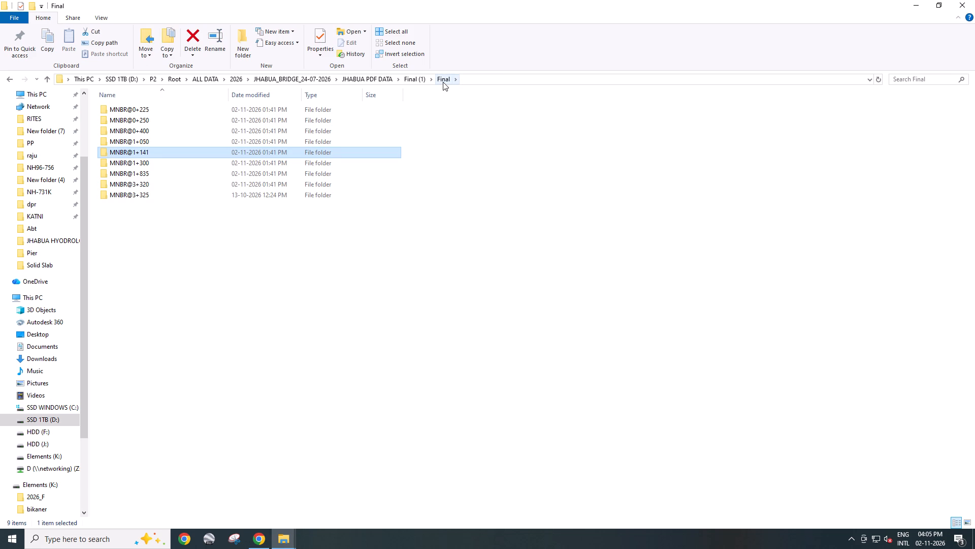
double_click(167, 152)
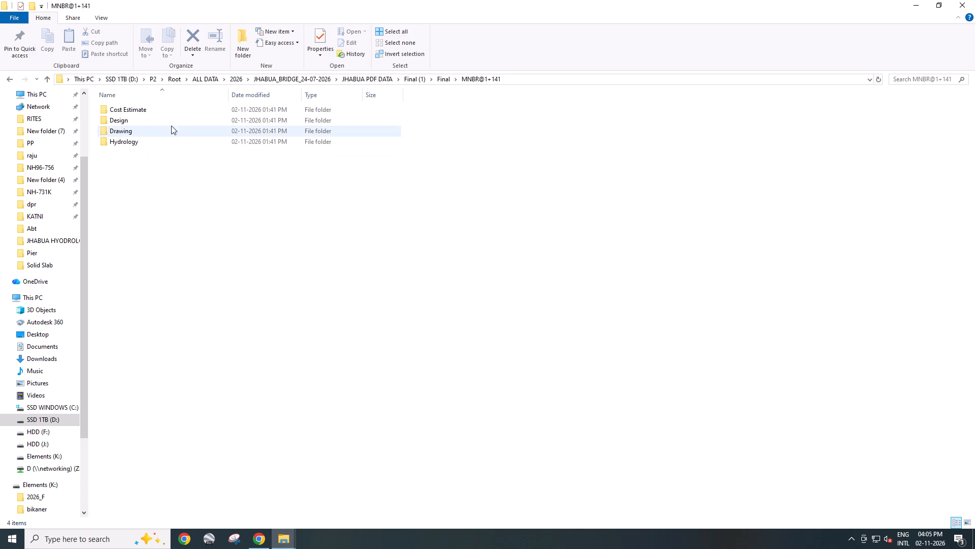
double_click(150, 129)
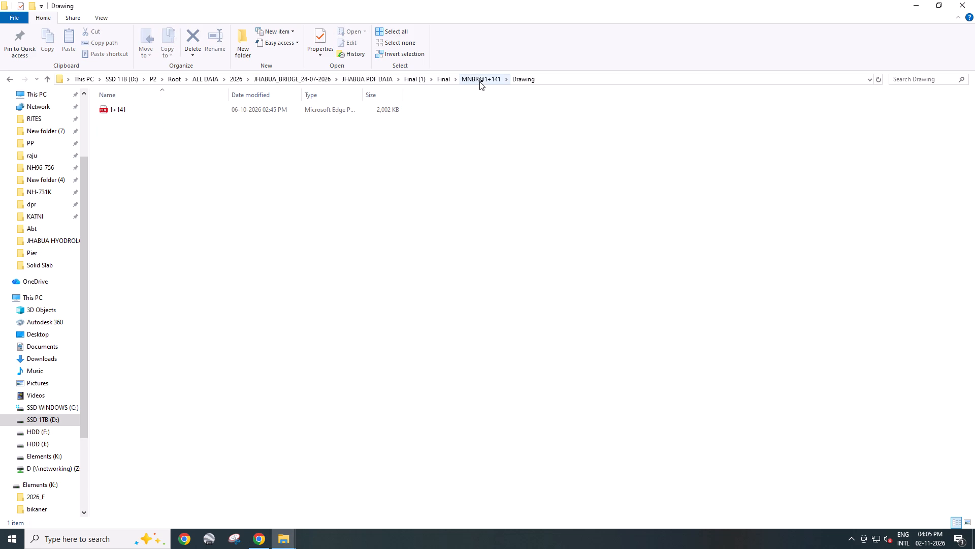
left_click(479, 81)
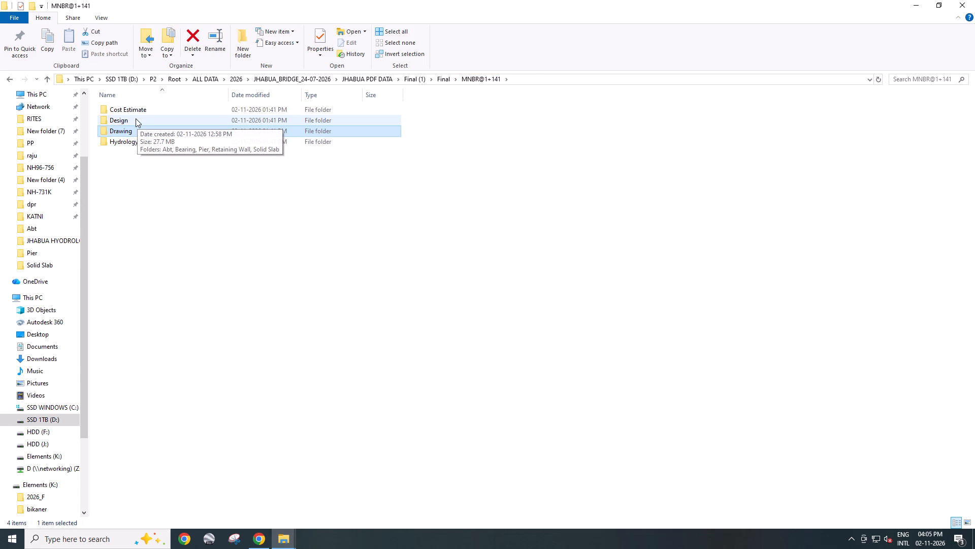
double_click(136, 118)
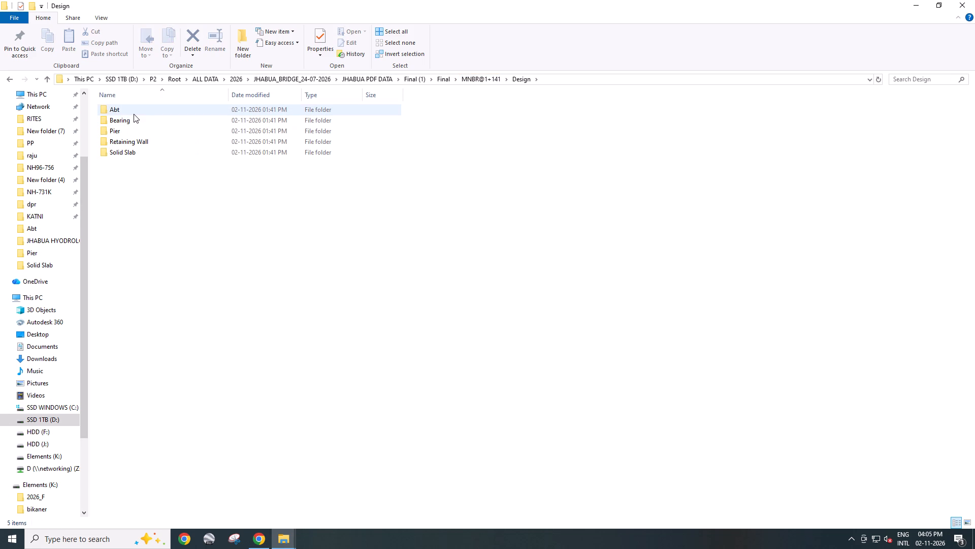
double_click(133, 113)
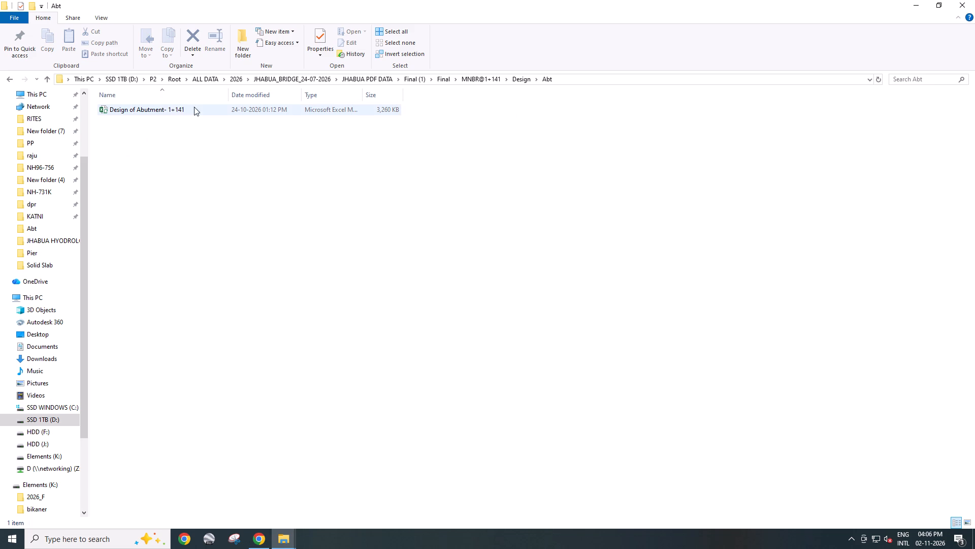
double_click(177, 109)
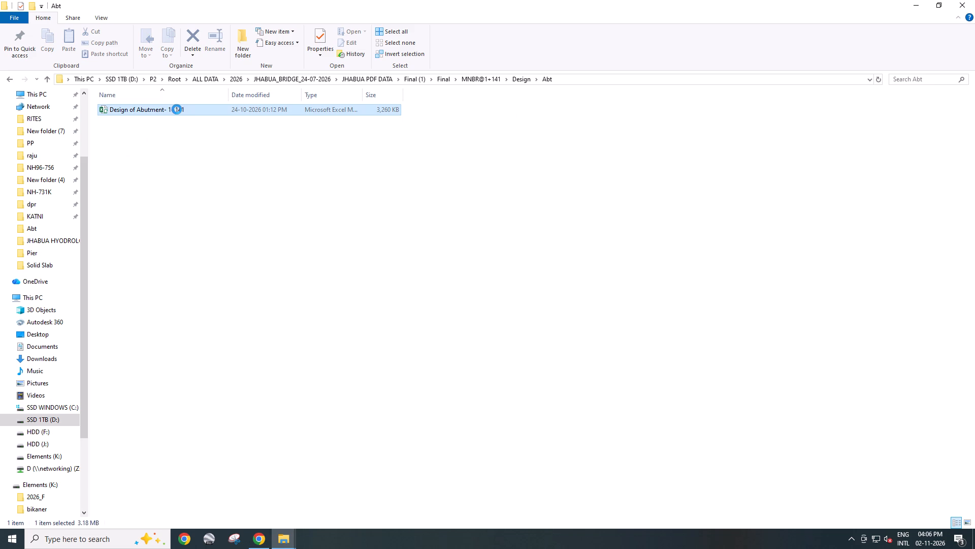
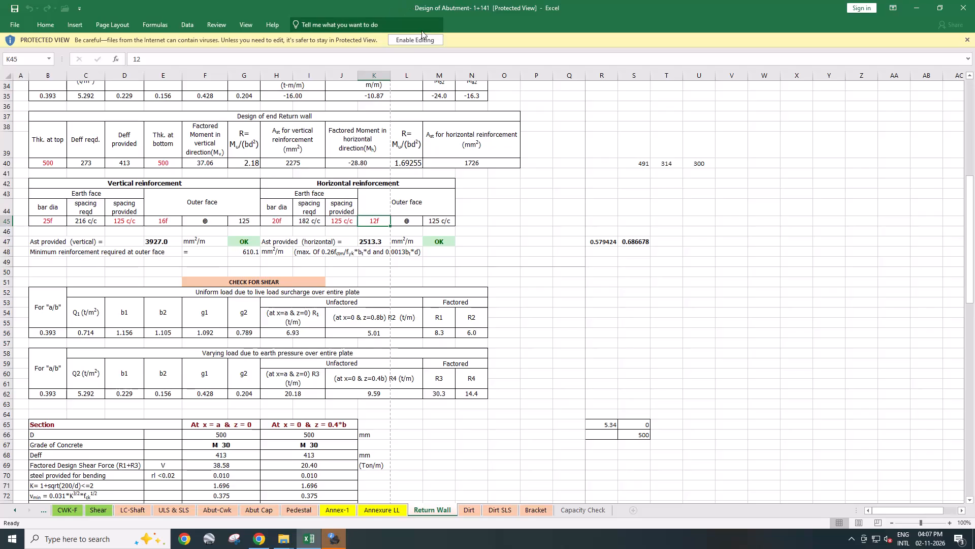
Enable editing and the disabled active content in the 1+141 abutment workbook, dismissing the link update without editing links.
left_click(420, 37)
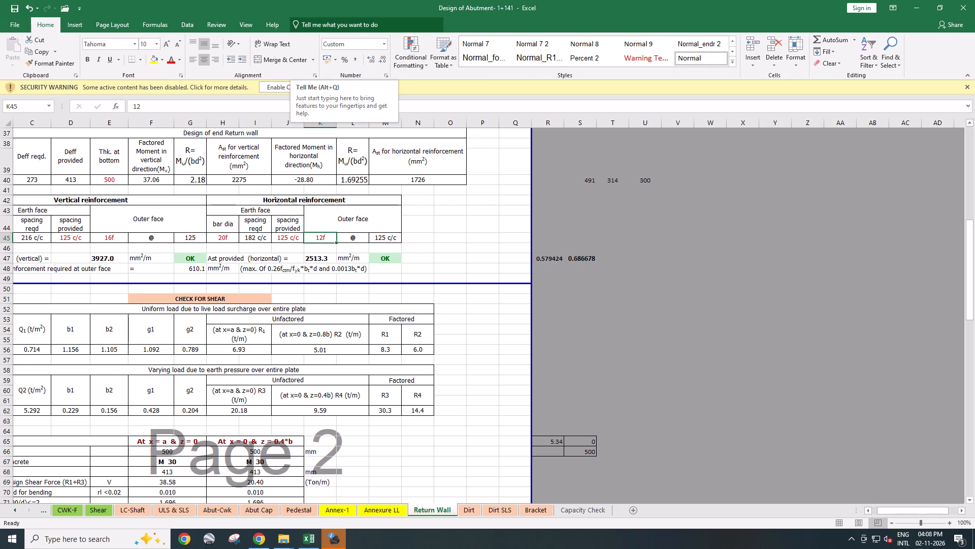
left_click(273, 87)
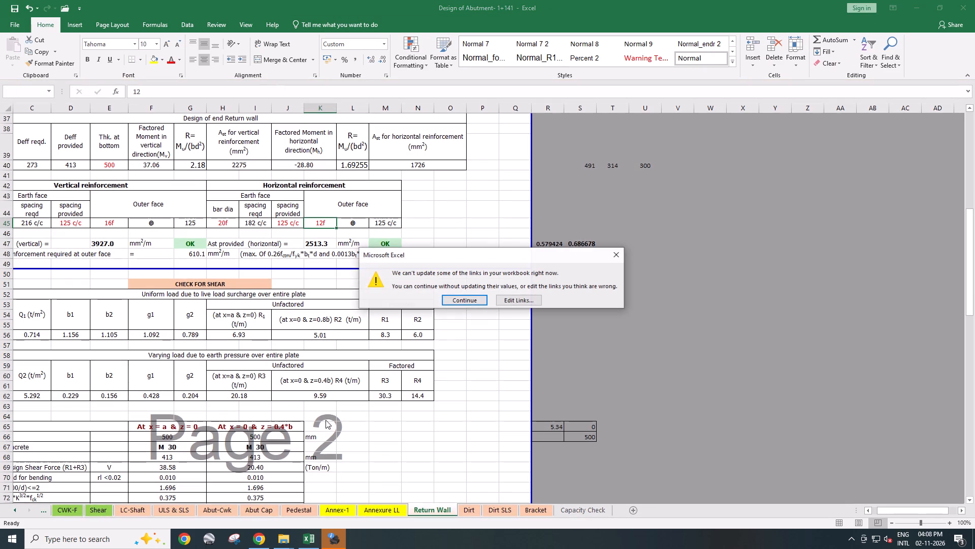
left_click(617, 254)
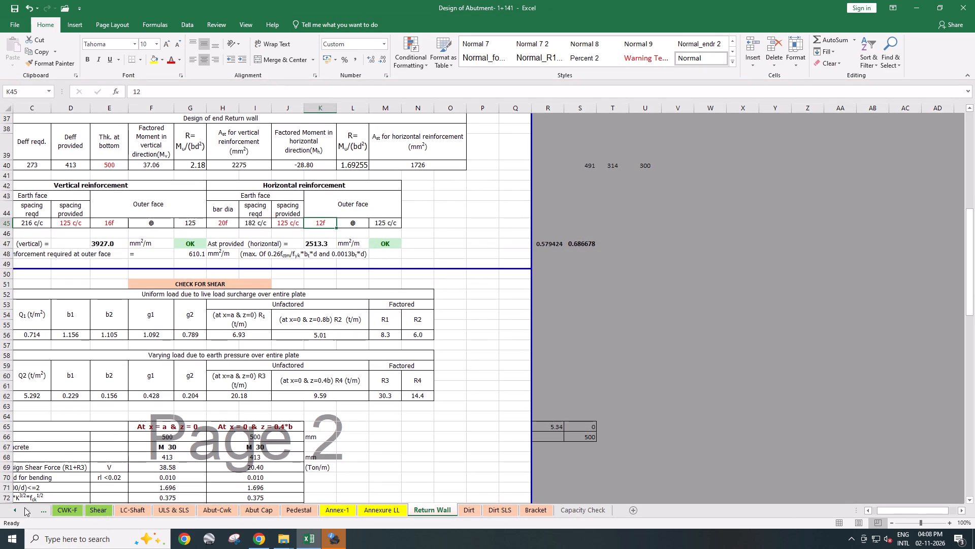
Export all sheets of the workbook, from CP onward, as a PDF named Design of Abutment- 1+141 in MNBR@1+141's Abt design folder.
triple_click(19, 510)
triple_click(19, 510)
triple_click(19, 510)
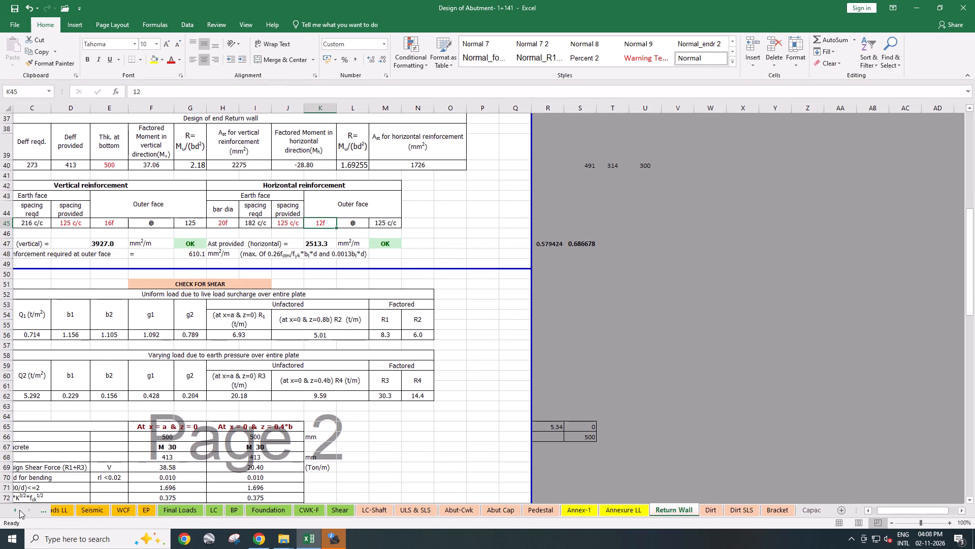
triple_click(19, 510)
triple_click(19, 510)
double_click(19, 510)
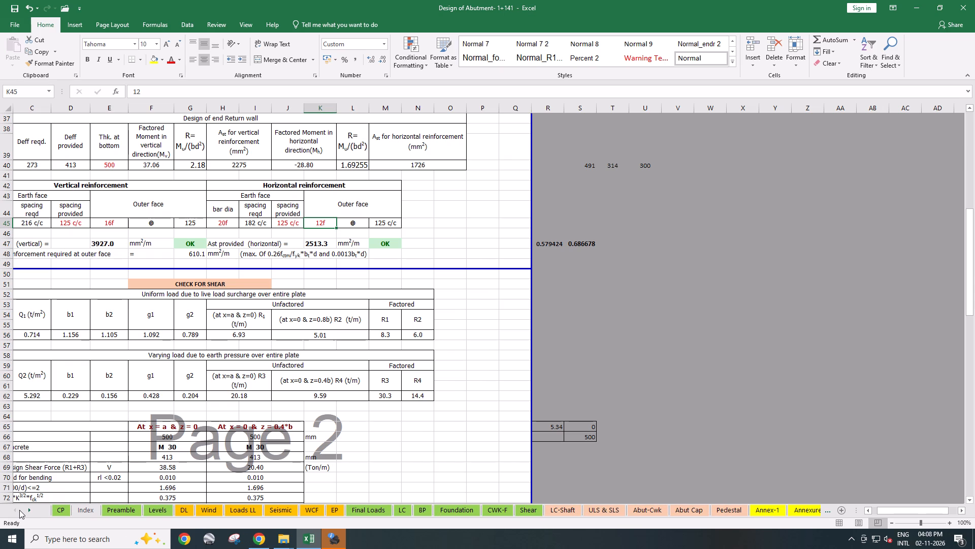
right_click(58, 514)
left_click(75, 507)
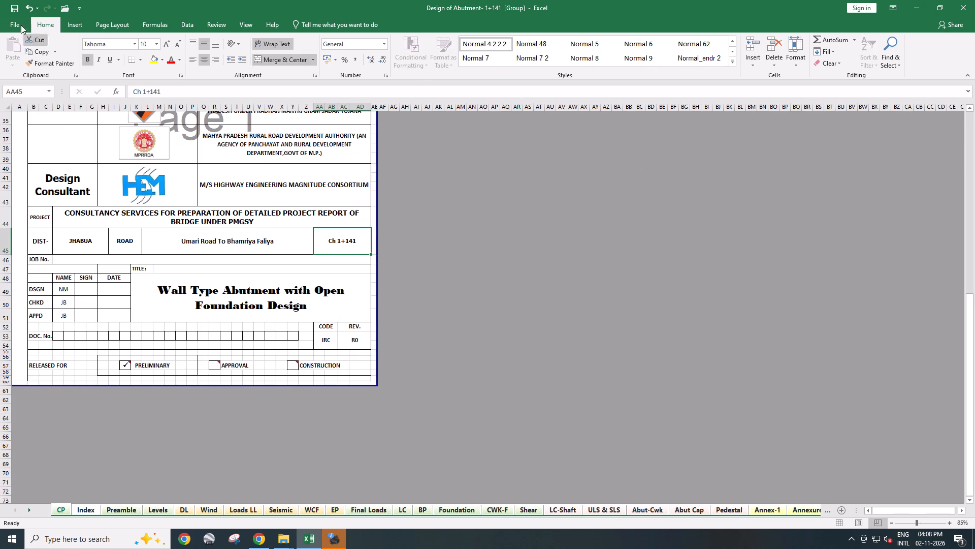
left_click(17, 29)
left_click(36, 126)
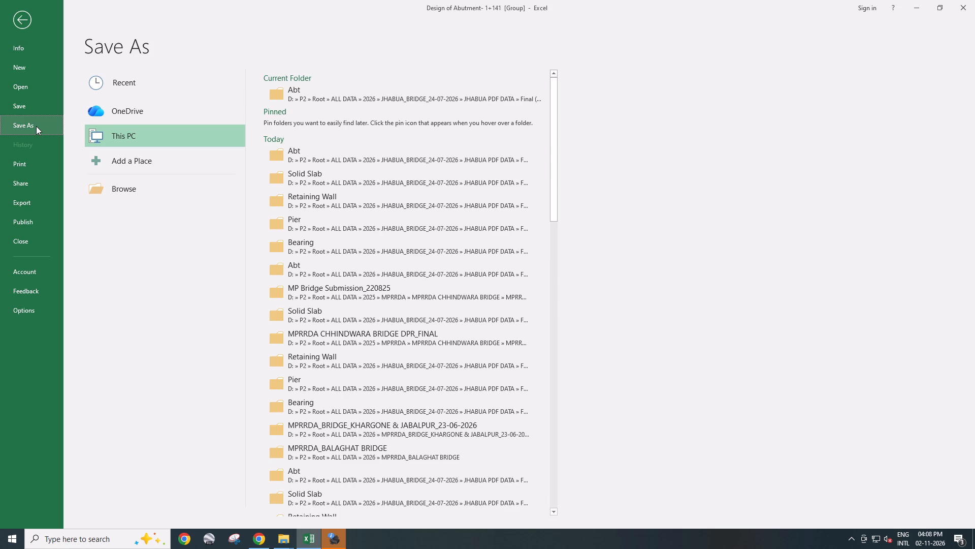
left_click(158, 186)
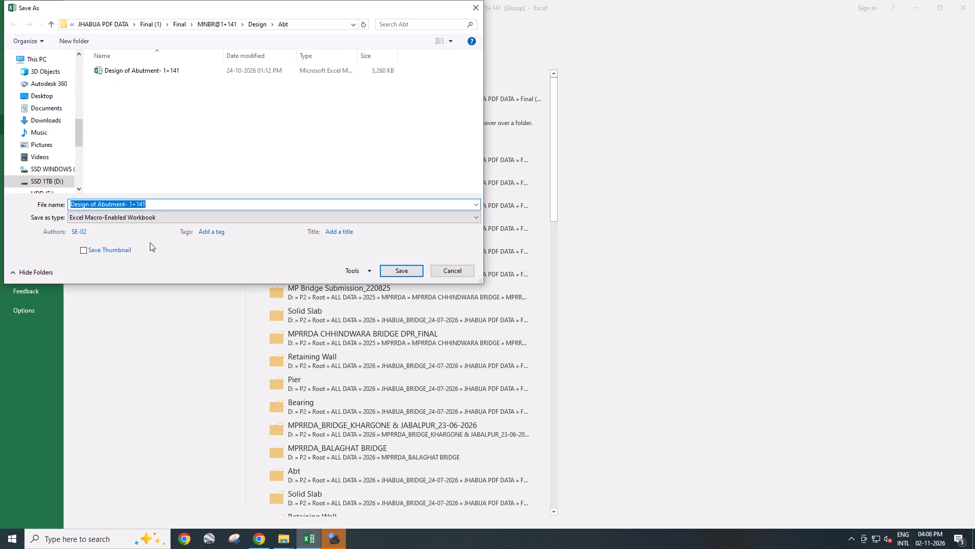
left_click(137, 216)
left_click(74, 421)
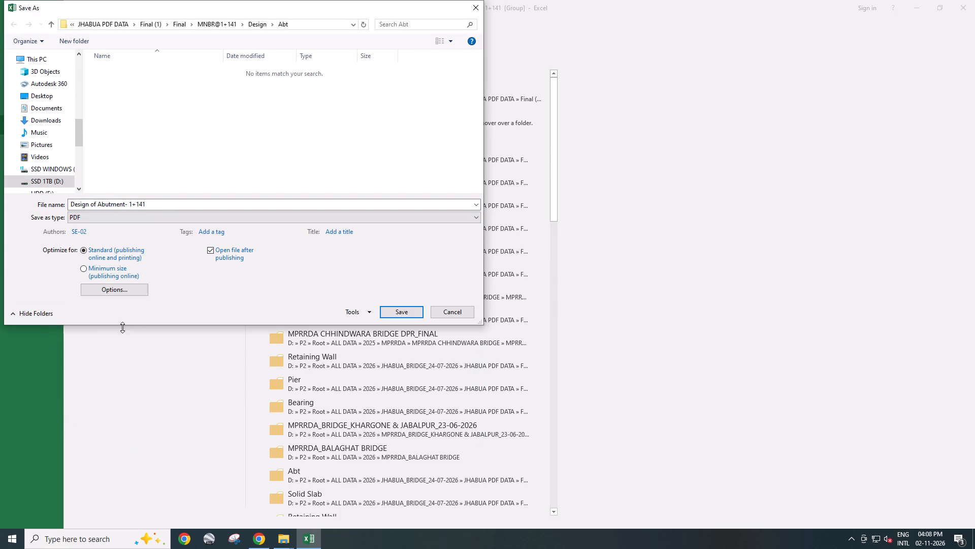
left_click(413, 311)
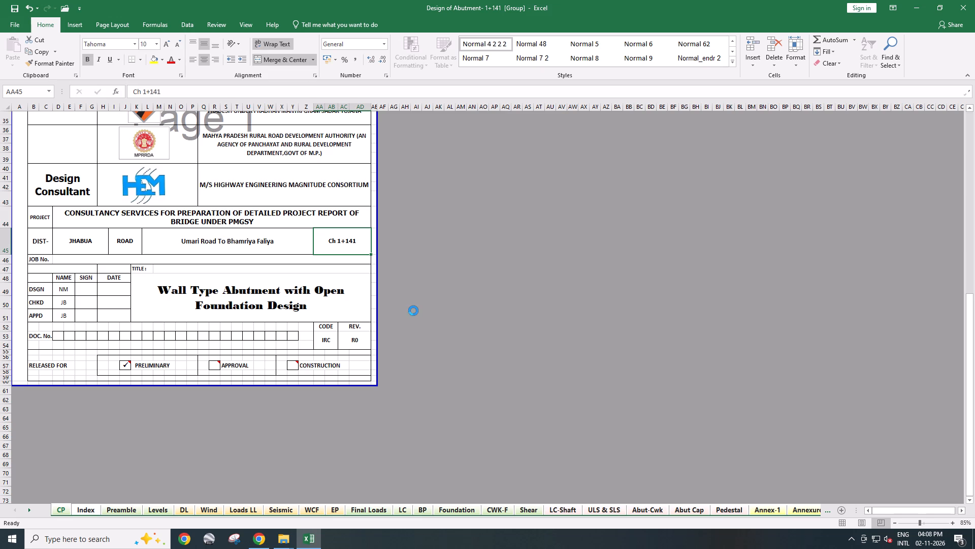
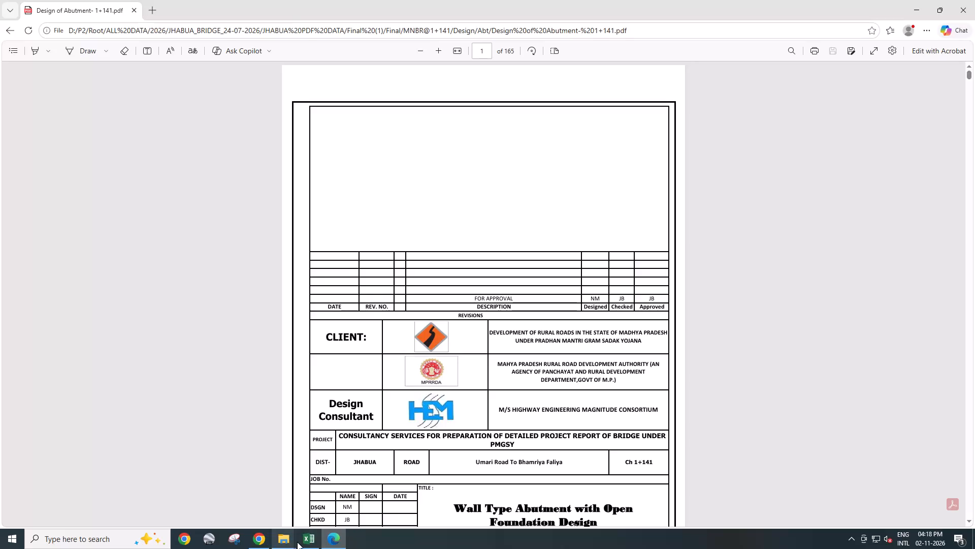
Open the PARASWADA & BIRSA NEW ROAD LIST workbook from the MPRRDA folder under ALL DATA's 2025 folder.
left_click(296, 541)
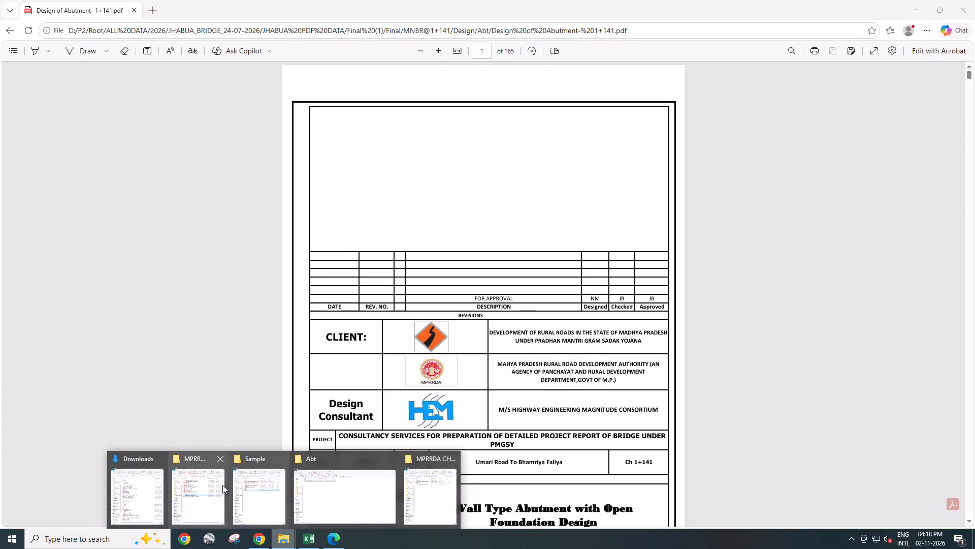
left_click(214, 488)
left_click(660, 83)
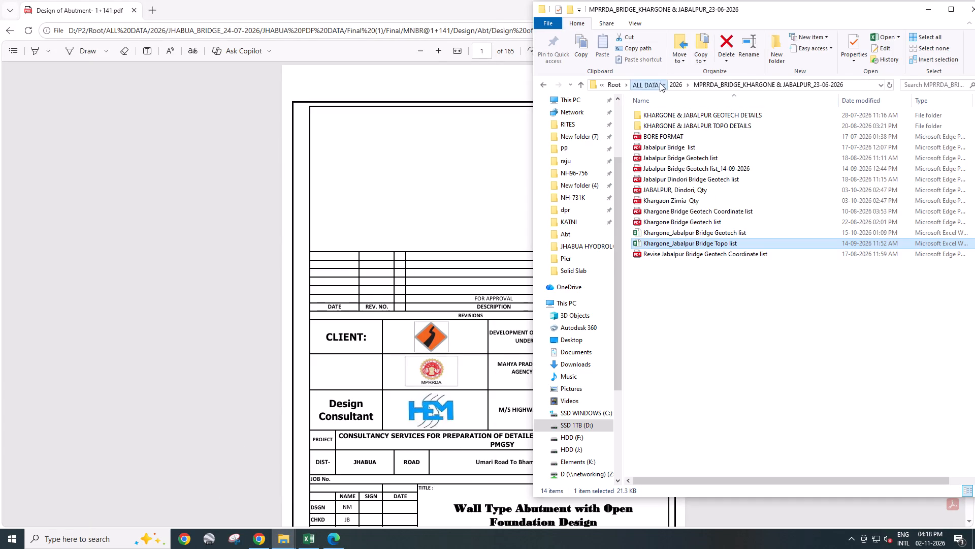
double_click(679, 177)
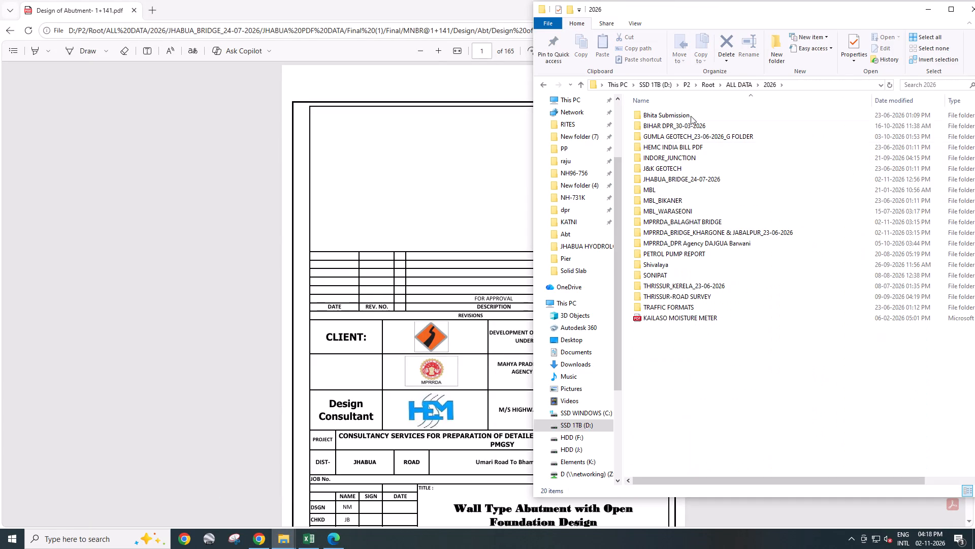
left_click(736, 81)
double_click(674, 171)
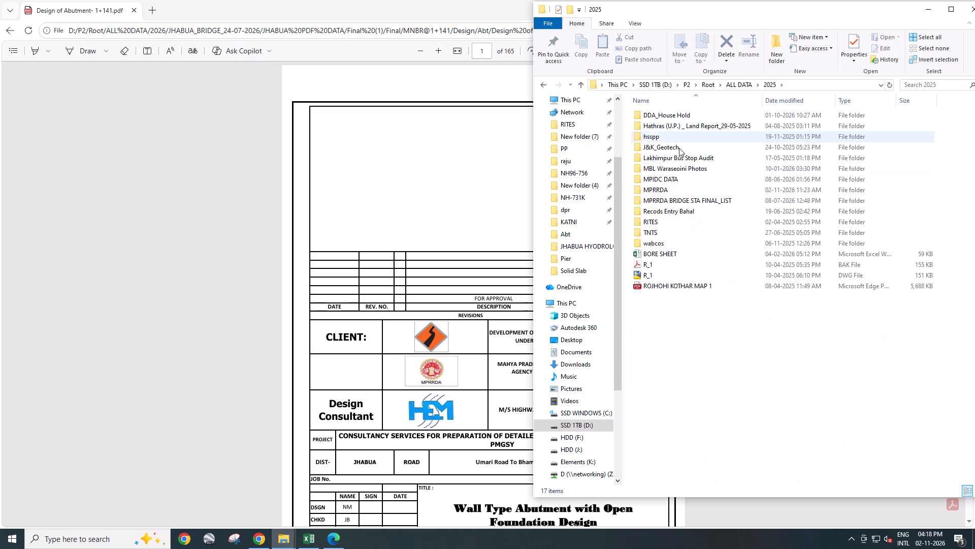
double_click(681, 187)
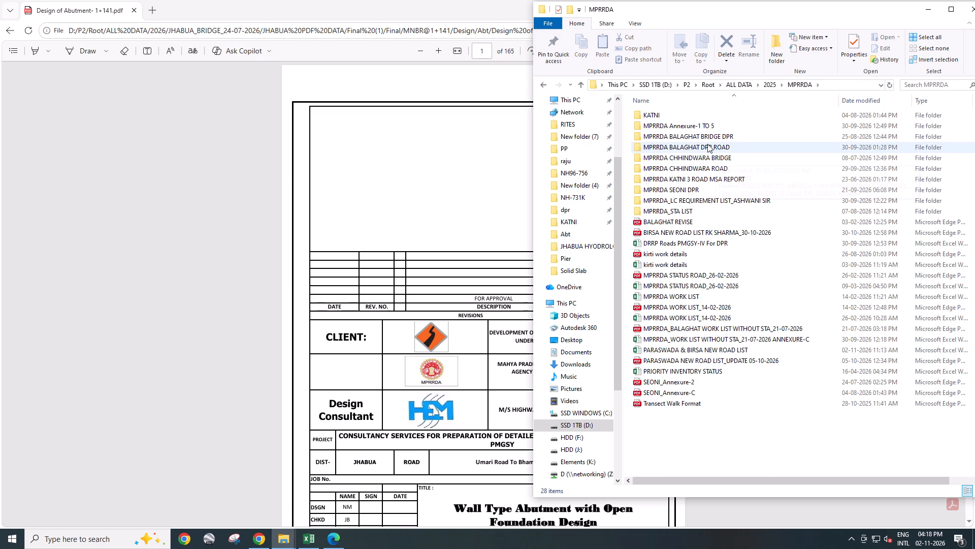
double_click(708, 351)
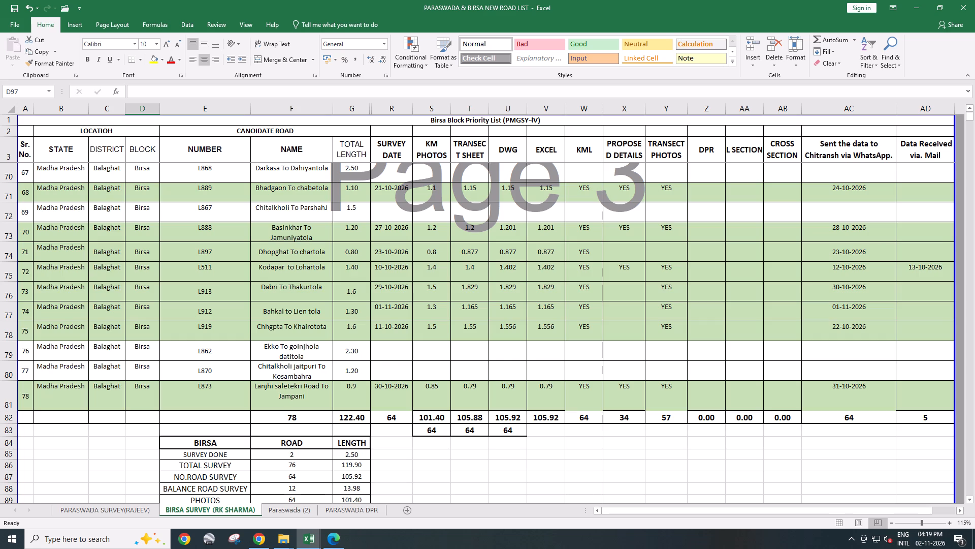
Check the print preview pages of the Birsa survey sheet and the rows below its summary table.
key("ctrl+p")
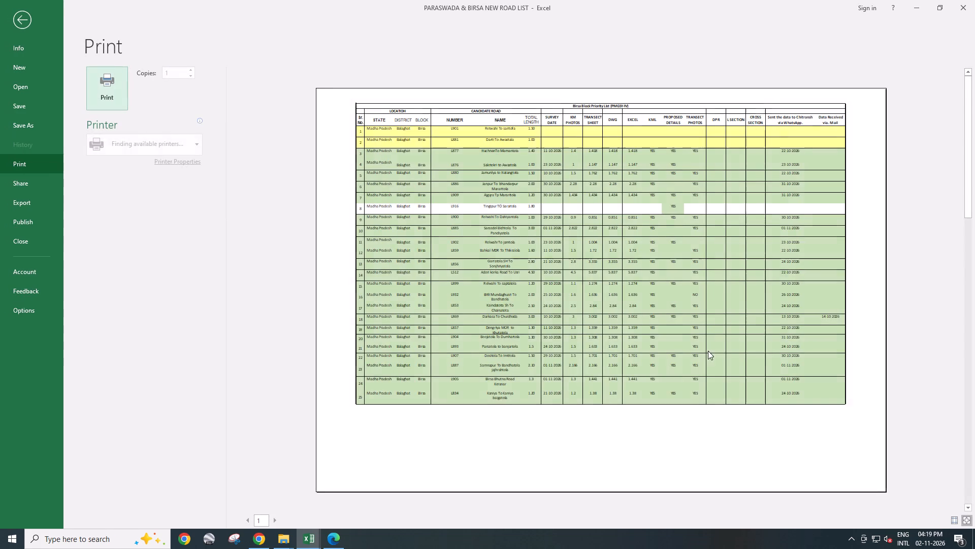
scroll(635, 367, "down", 14)
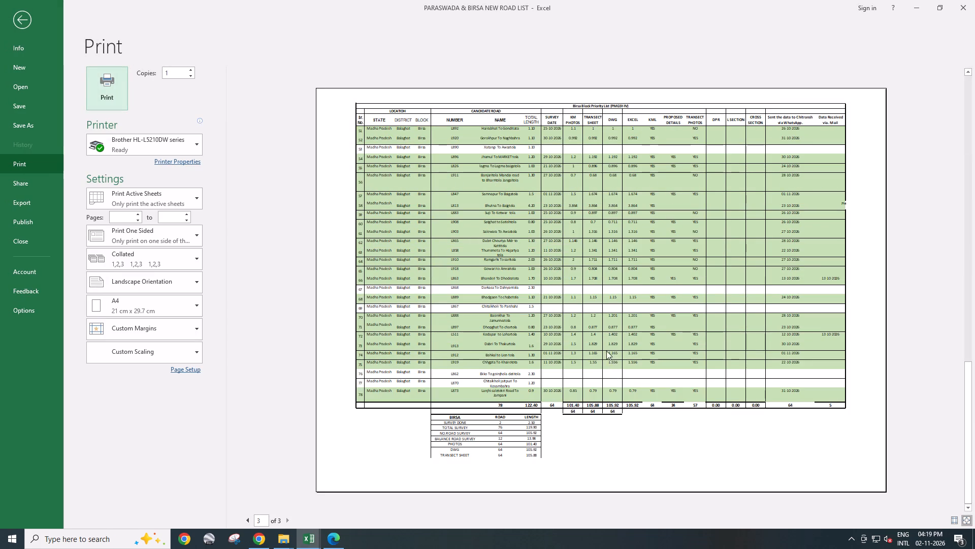
scroll(614, 377, "down", 3)
key("Escape")
scroll(507, 384, "down", 7)
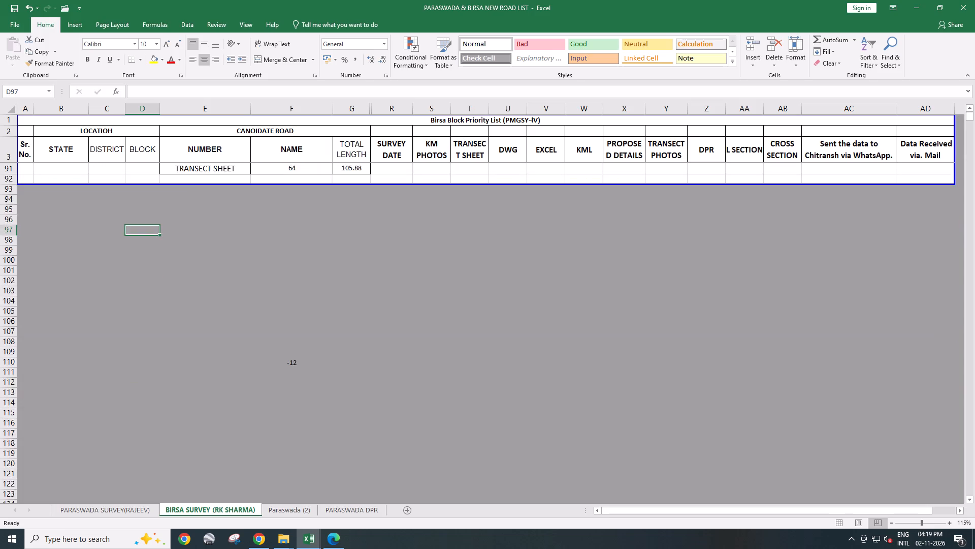
scroll(506, 384, "up", 3)
Export the Birsa survey sheet as a PDF in the MPRRDA folder, reusing the existing Birsa road list PDF's name with date 02-10-2026.
key("ctrl+p")
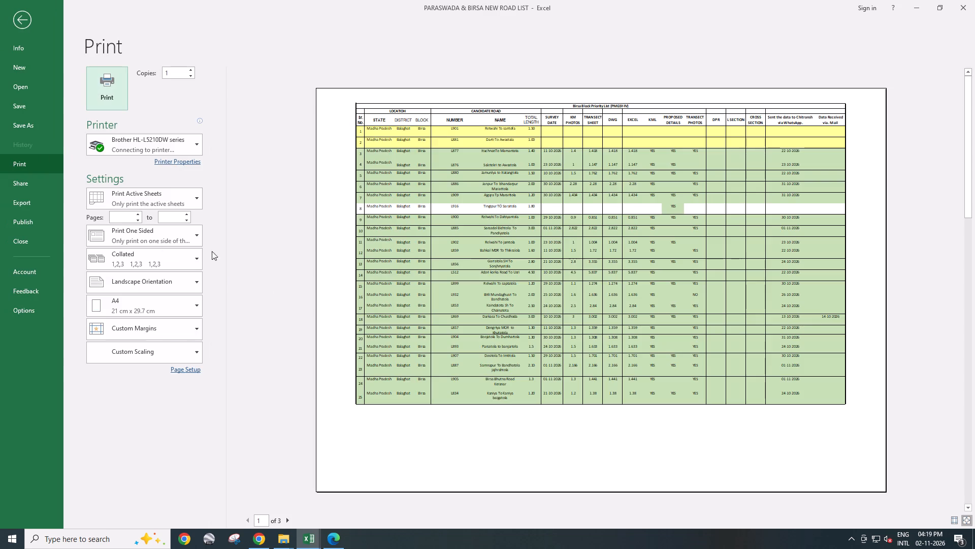
left_click(34, 120)
left_click(113, 186)
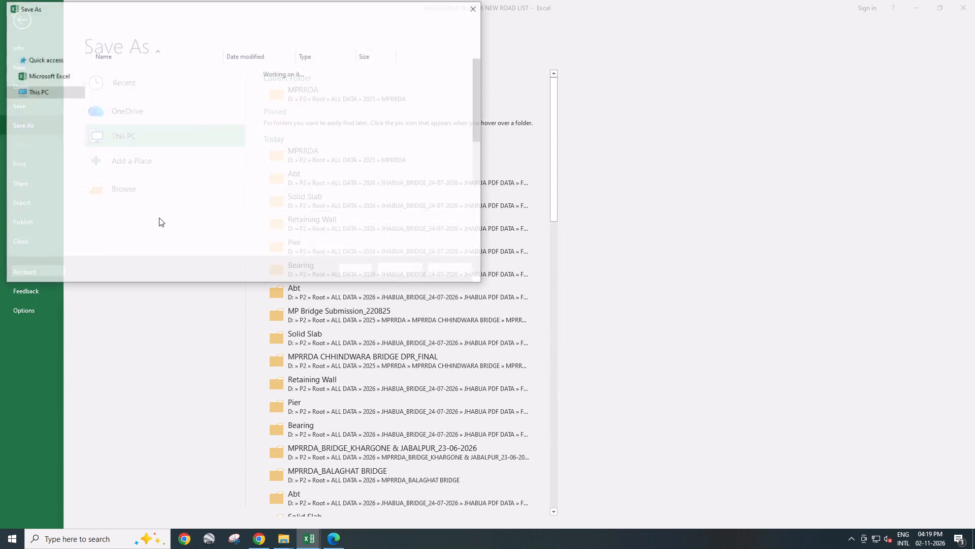
left_click(160, 217)
left_click(86, 415)
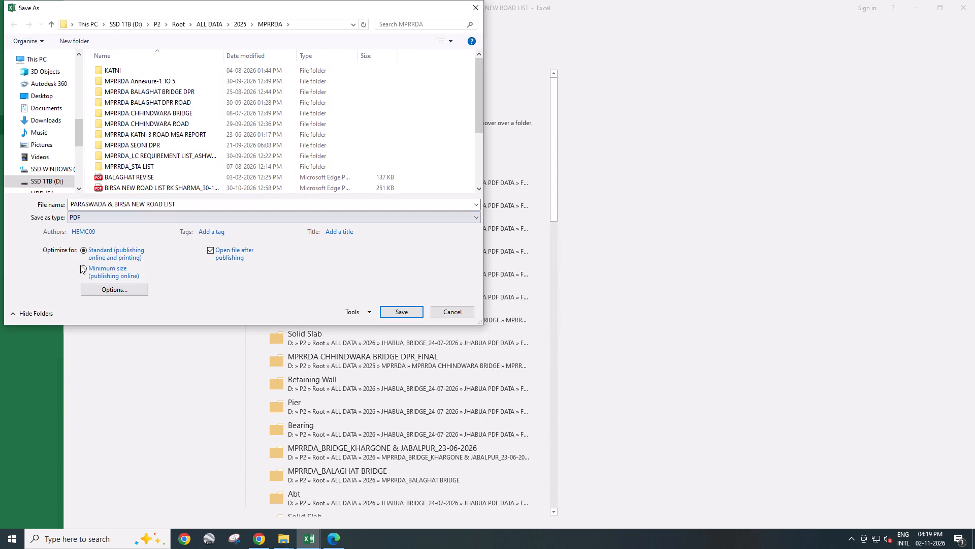
left_click_drag(111, 203, 39, 194)
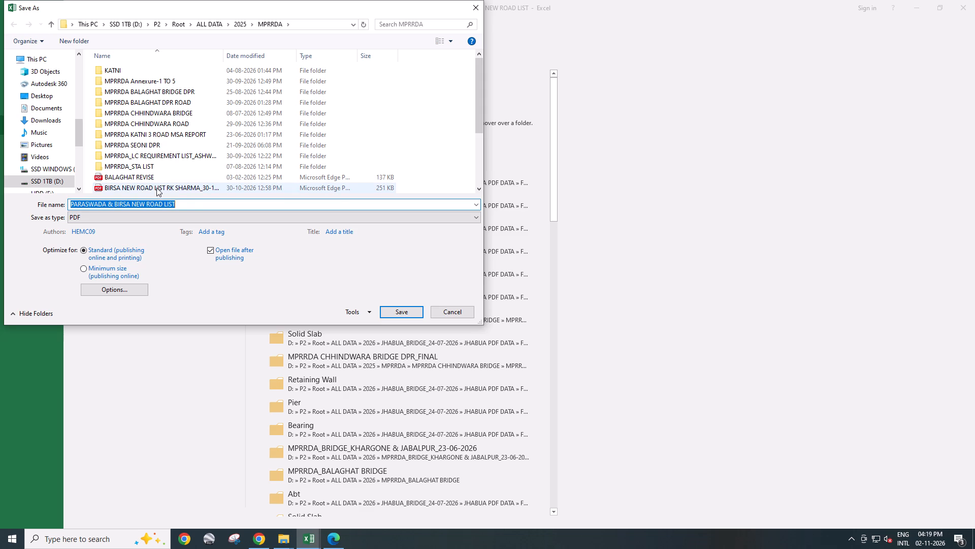
left_click(161, 186)
left_click(172, 205)
left_click(175, 206)
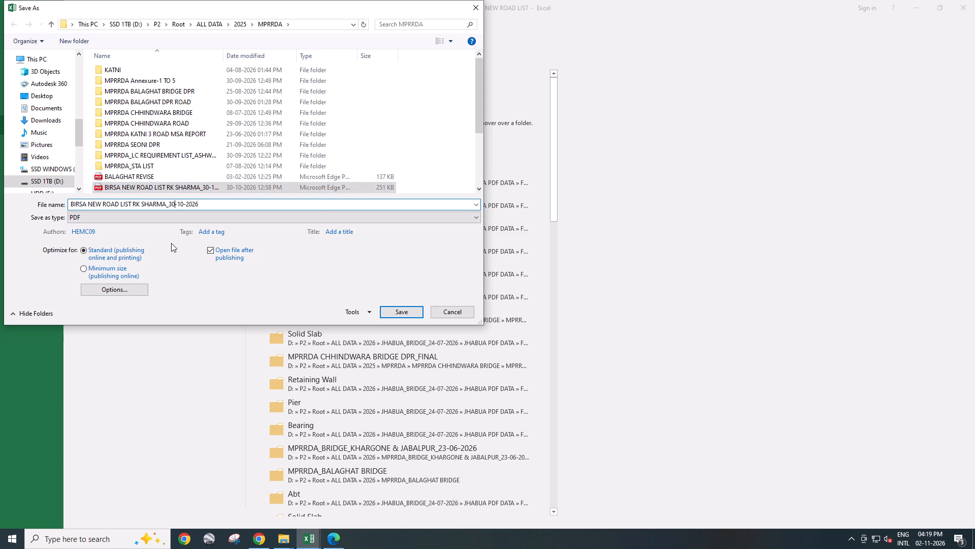
key("BackSpace")
key("BackSpace")
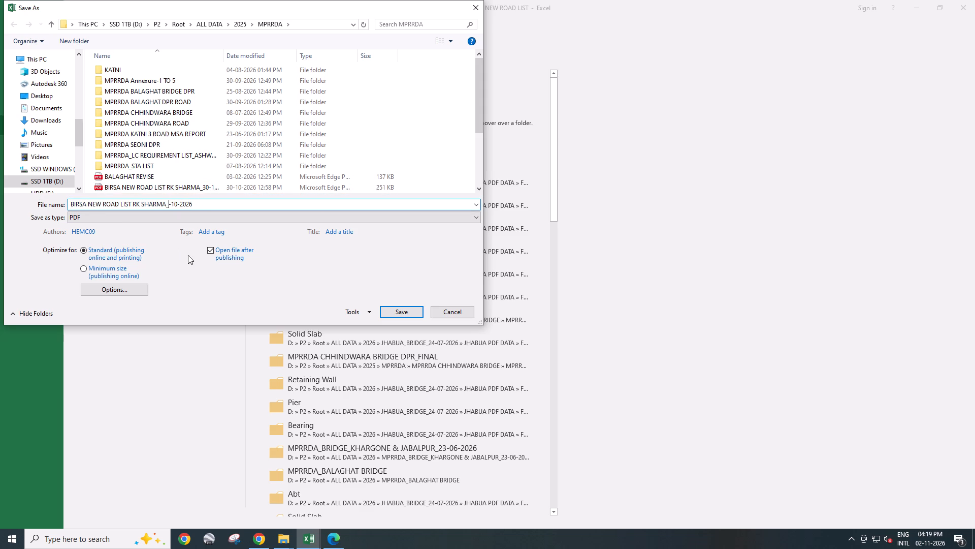
type("02")
key("Return")
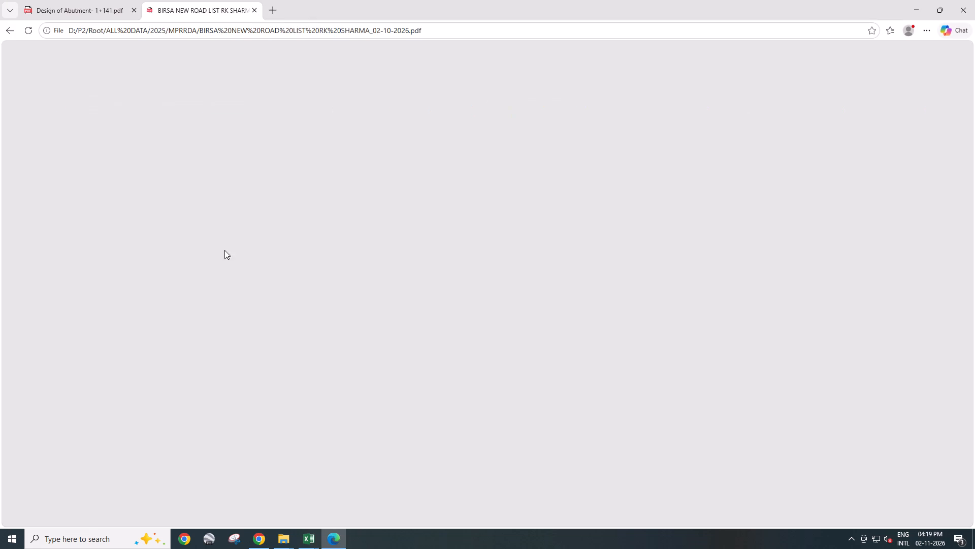
Close the PDF viewer and the road list workbook, and return to the MPRRDA folder.
left_click(968, 0)
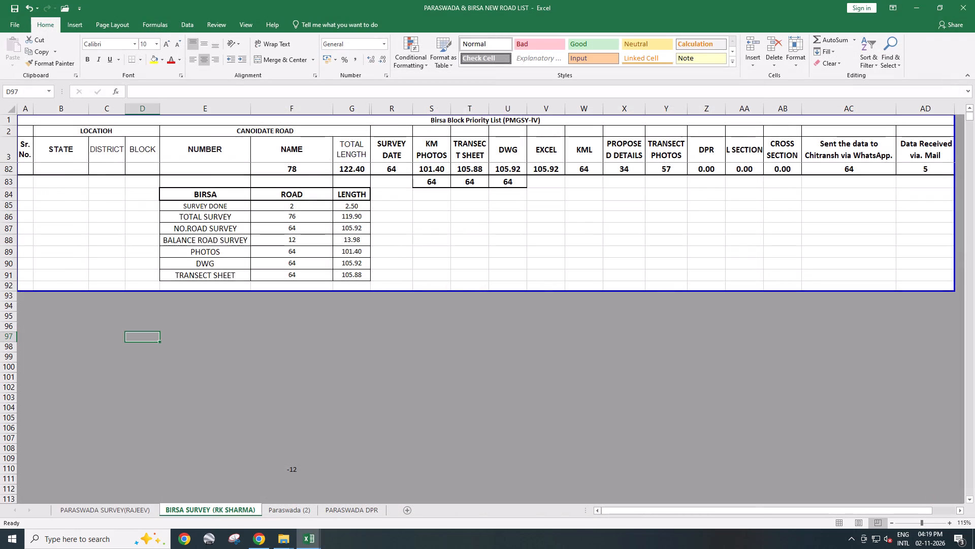
left_click(962, 1)
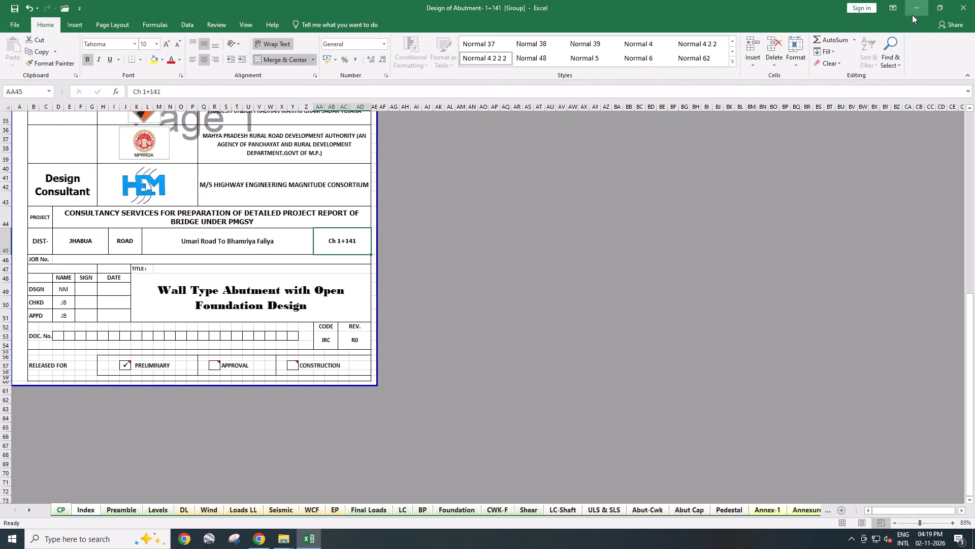
left_click(914, 9)
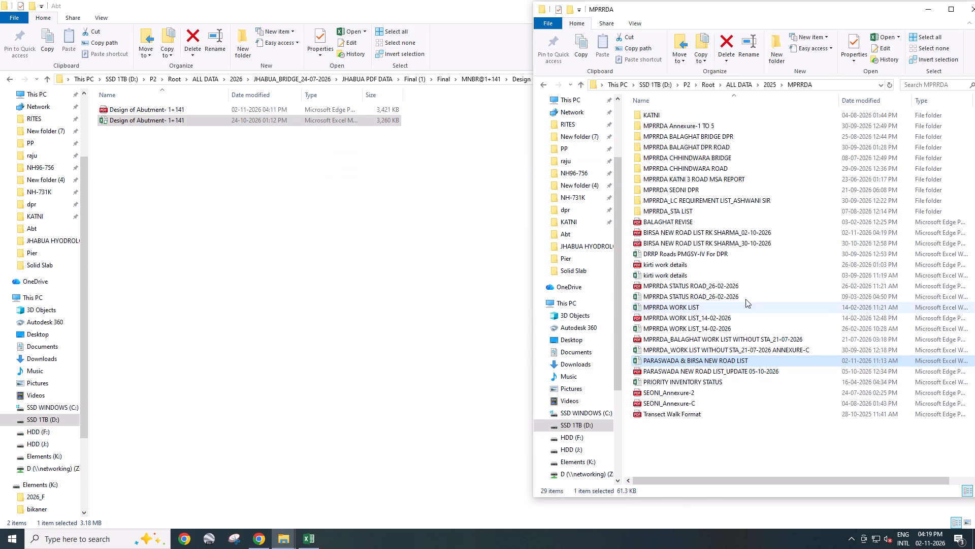
Rename the newly exported Birsa road list PDF so its date reads 02-11-2026.
left_click(753, 234)
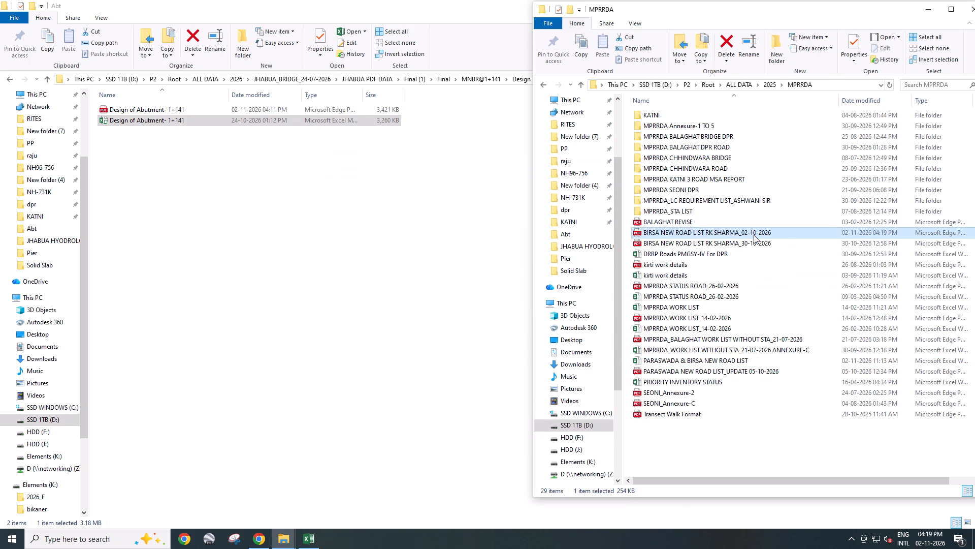
key("F2")
left_click(754, 235)
key("Delete")
key("1")
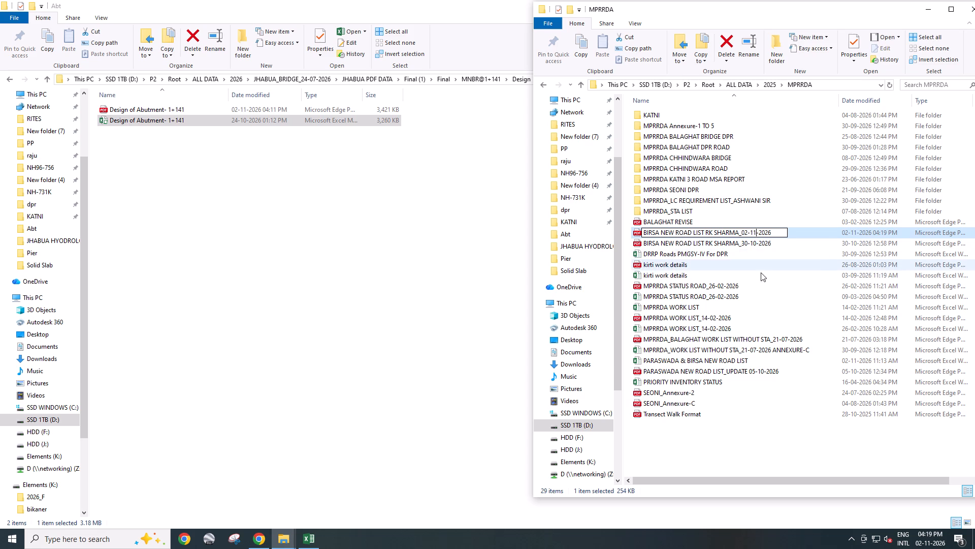
left_click(761, 272)
Cut the Birsa road list PDF dated 02-11-2026 from the MPRRDA folder.
left_click(765, 234)
key("ctrl+x")
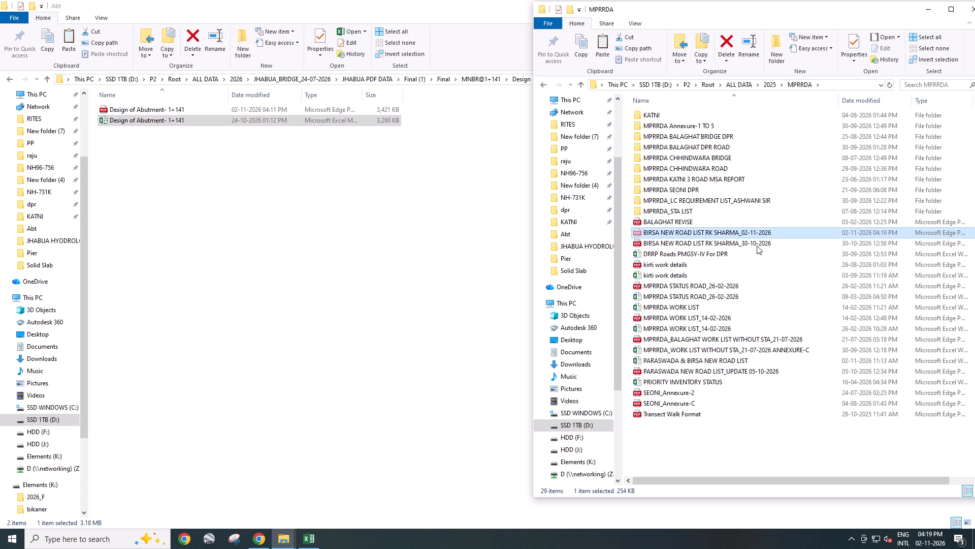
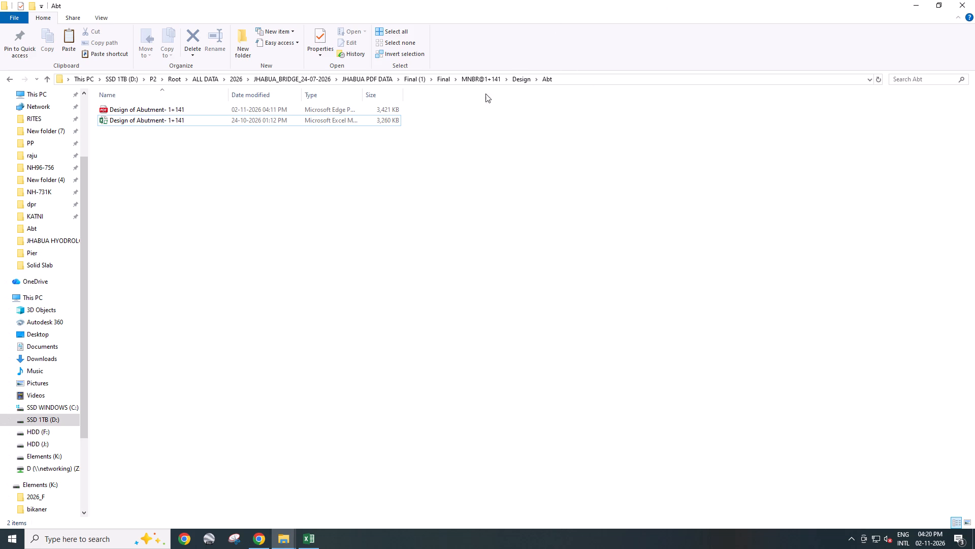
Open the Design Elastomeric Bearing workbook from the Bearing subfolder of the MNBR@1+141 Design folder.
left_click(512, 82)
double_click(143, 123)
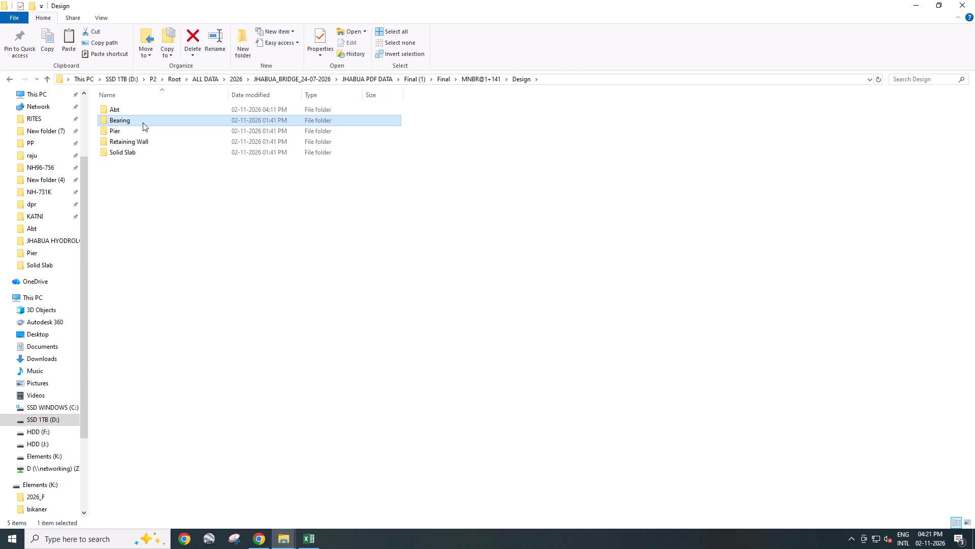
double_click(145, 111)
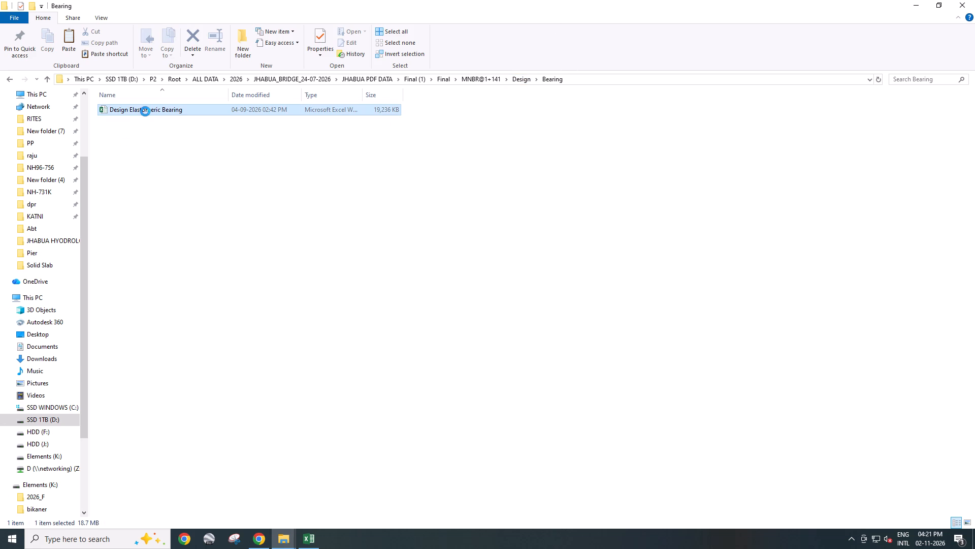
scroll(145, 111, "up", 1)
Switch to Excel and close the Design of Abutment- 1+141 workbook.
left_click(307, 541)
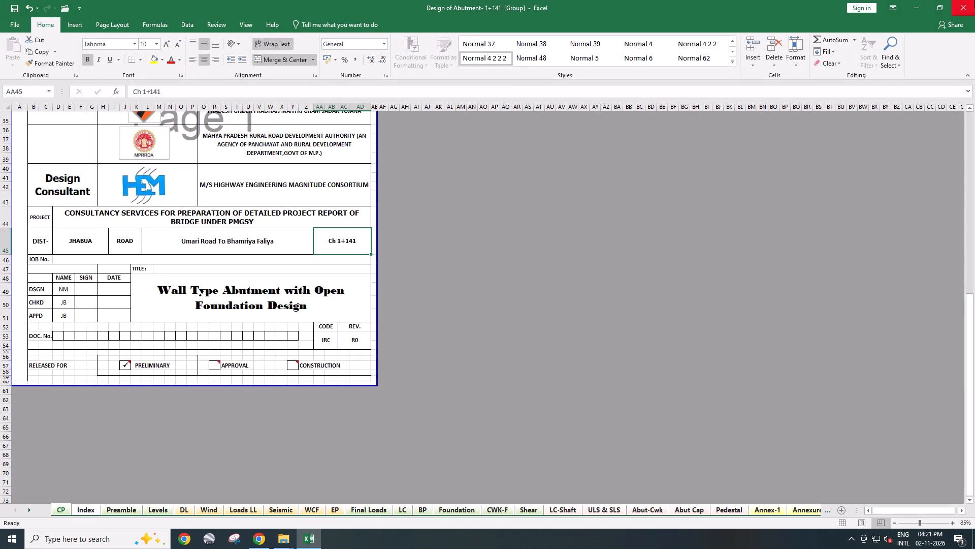
left_click(957, 0)
left_click(479, 292)
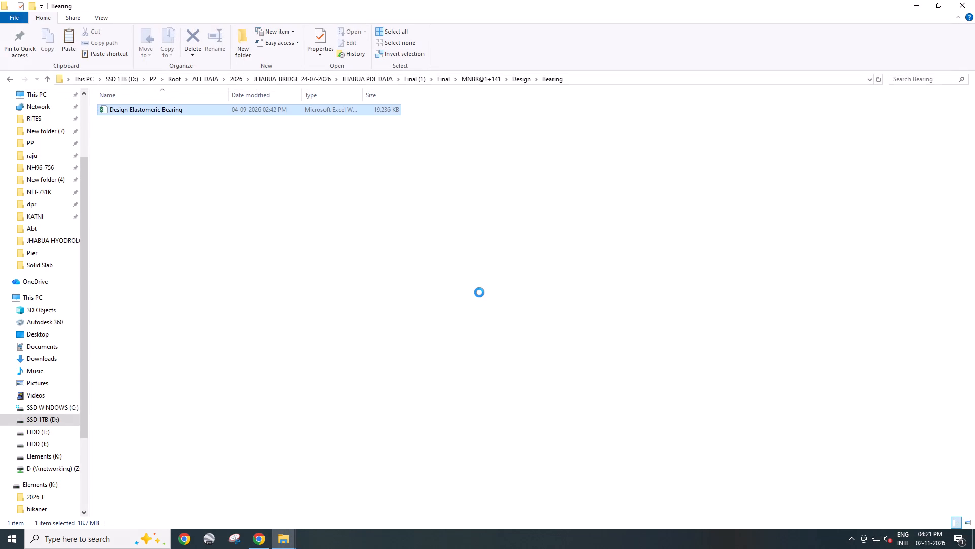
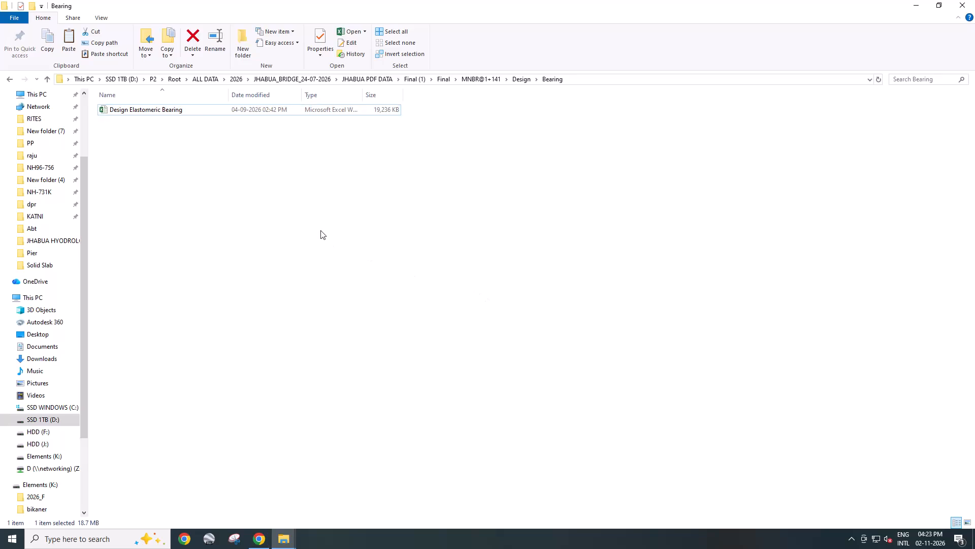
Open the Design Elastomeric Bearing workbook from the Bearing folder with editing enabled, in a maximized window.
double_click(188, 109)
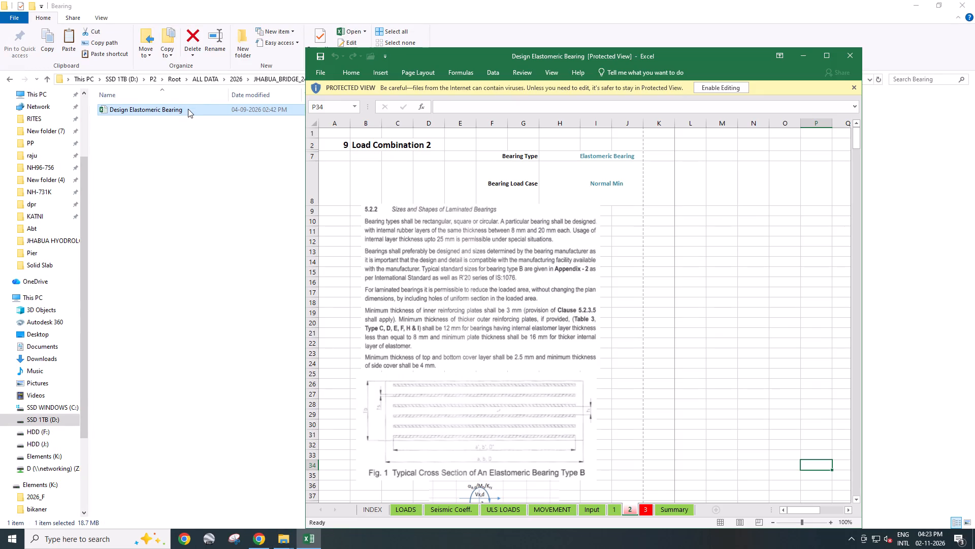
left_click(719, 90)
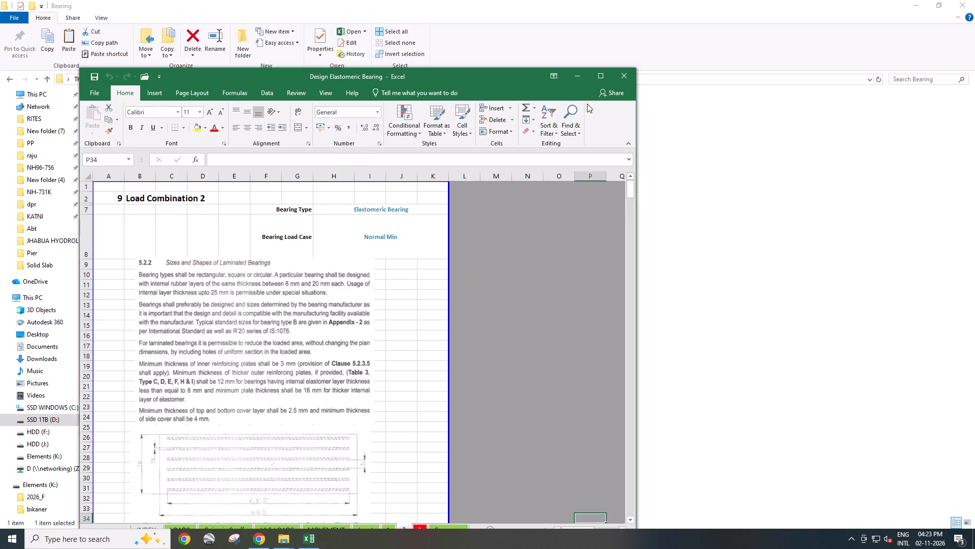
left_click(603, 82)
Group all sheets from INDEX to Summary and save them as the PDF Design Elastomeric Bearing in the Bearing folder.
right_click(54, 508)
left_click(87, 508)
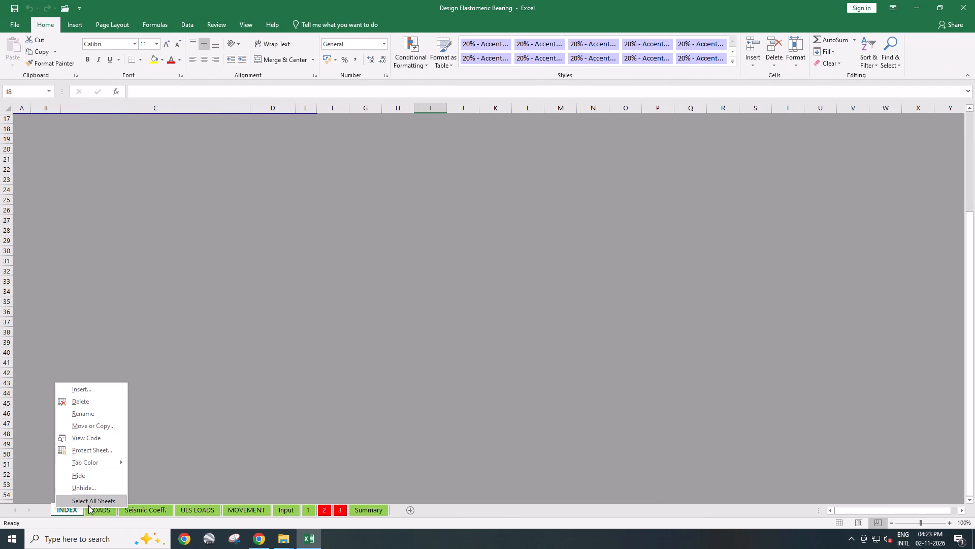
left_click(89, 505)
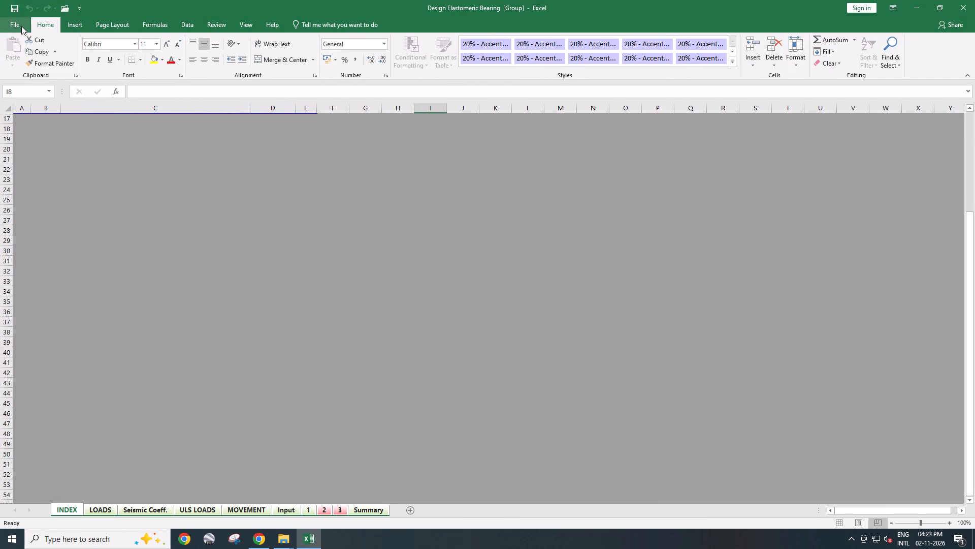
left_click(21, 26)
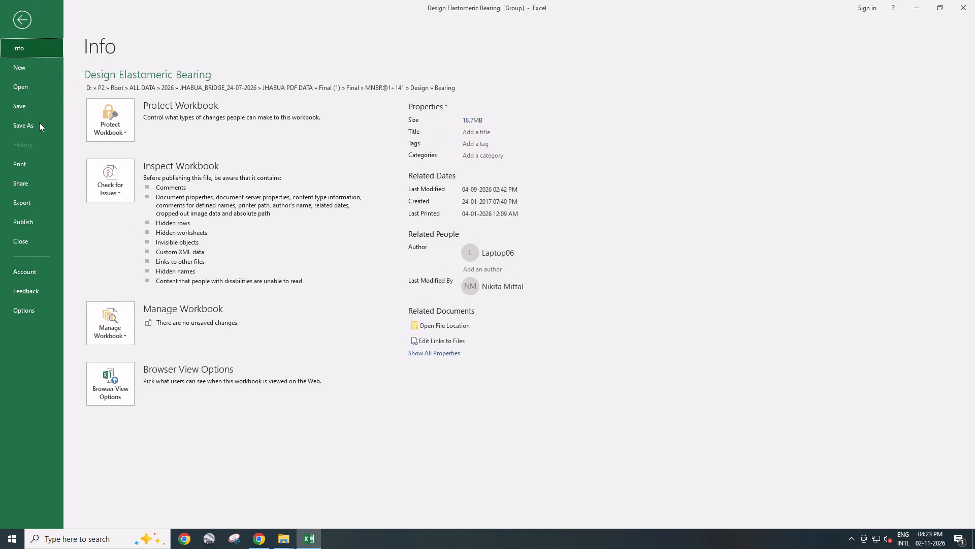
left_click(39, 123)
left_click(111, 186)
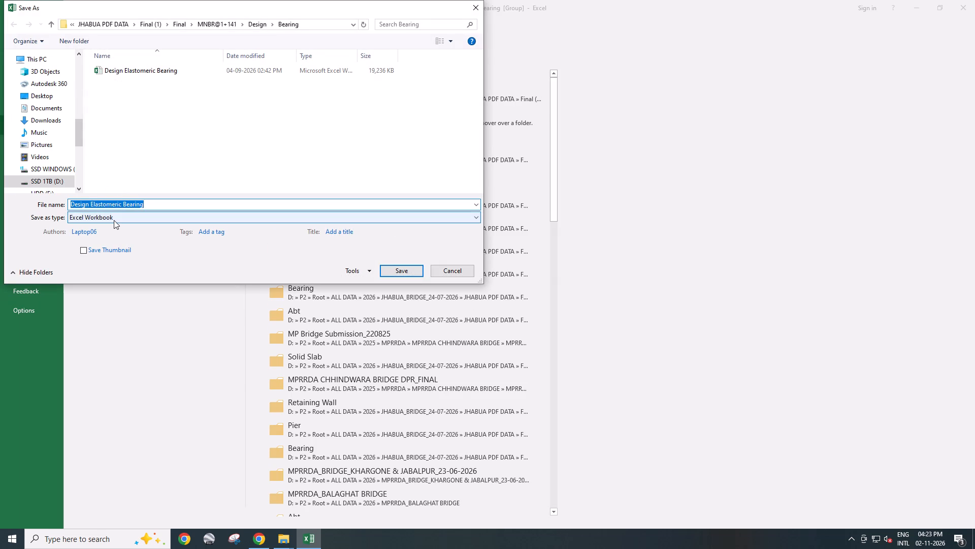
left_click(114, 220)
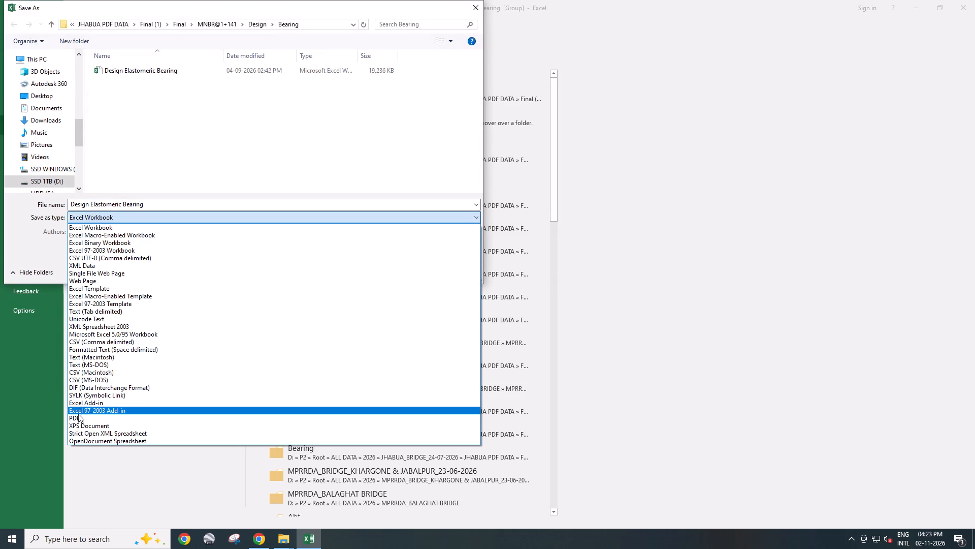
left_click(78, 415)
left_click(412, 315)
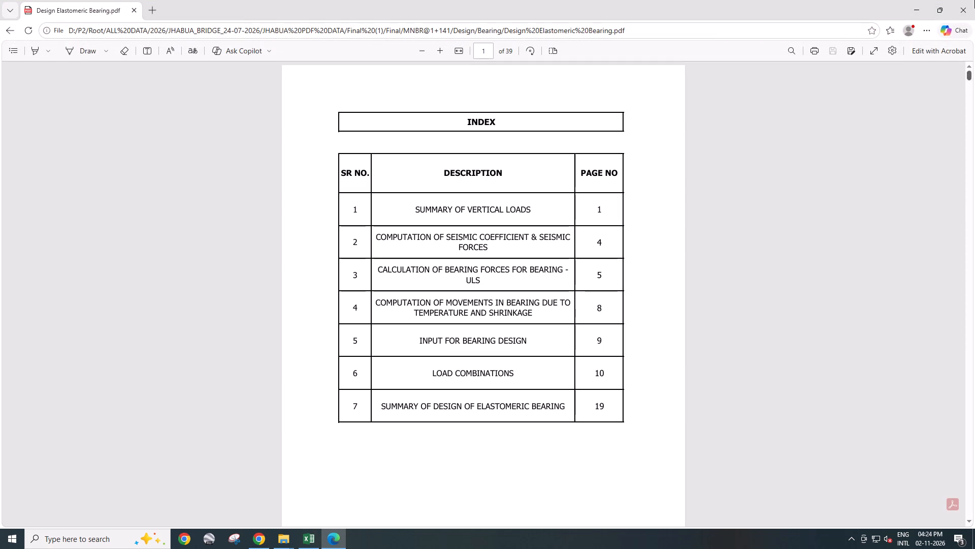
Close the exported bearing PDF and the Design Elastomeric Bearing workbook.
left_click(969, 0)
left_click(967, 2)
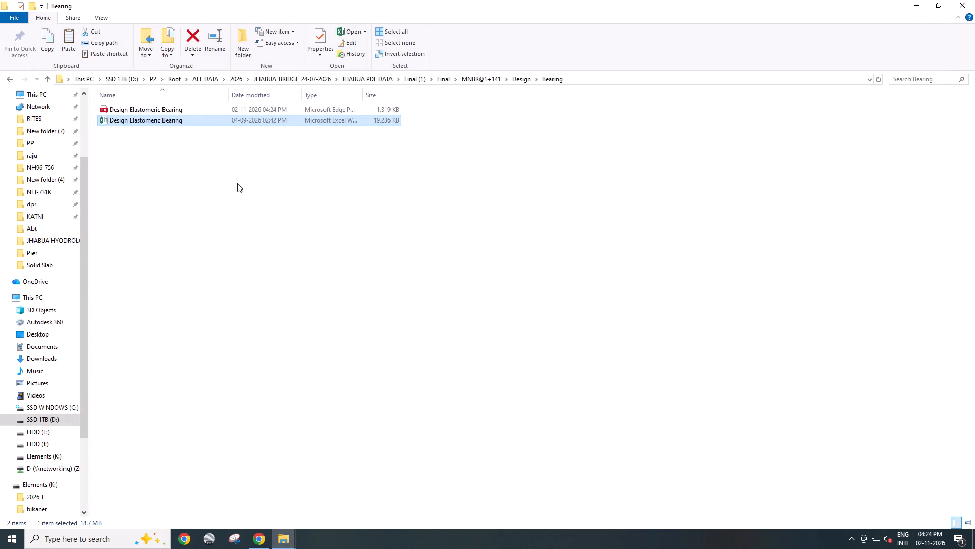
Open the Design of Pier@1+141 workbook from the Pier subfolder of Design and enable its editing and active content.
left_click(513, 79)
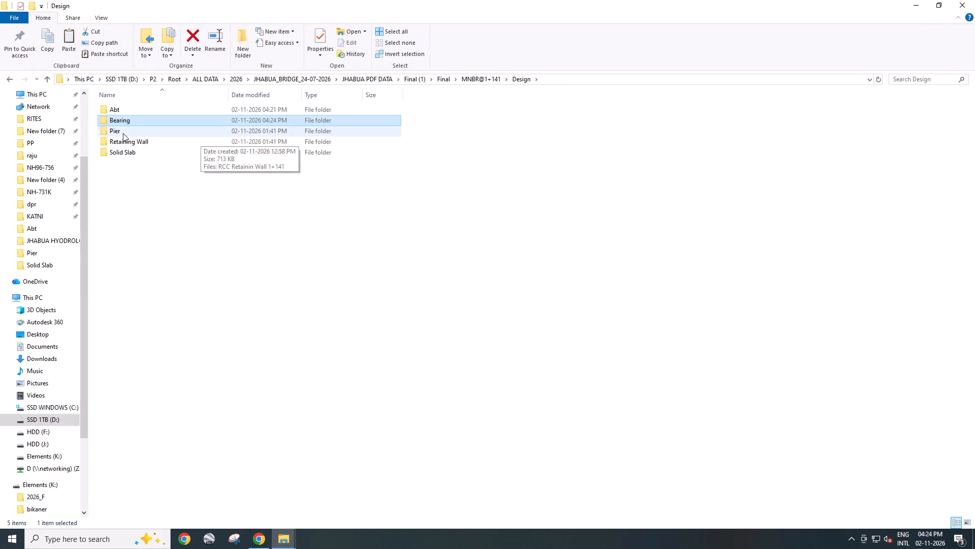
double_click(122, 133)
double_click(143, 111)
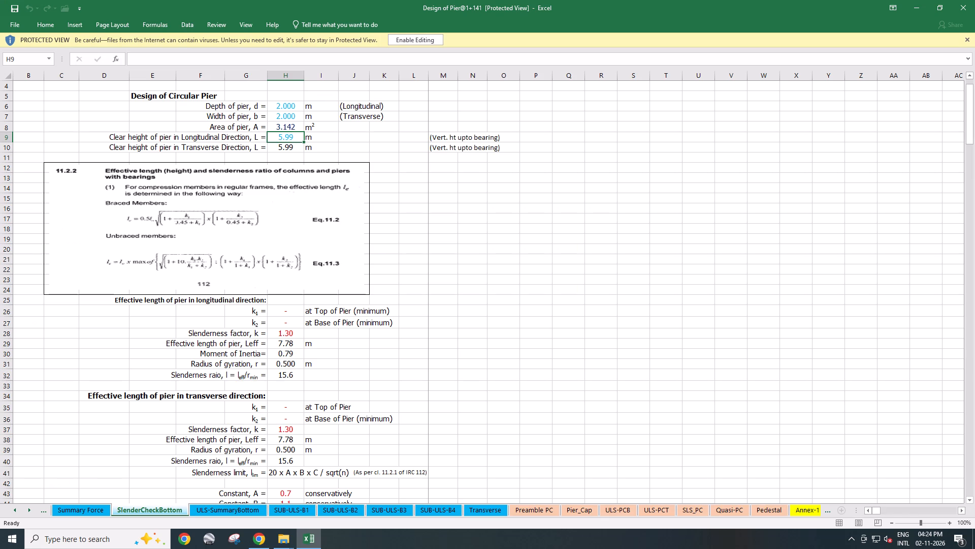
left_click(410, 39)
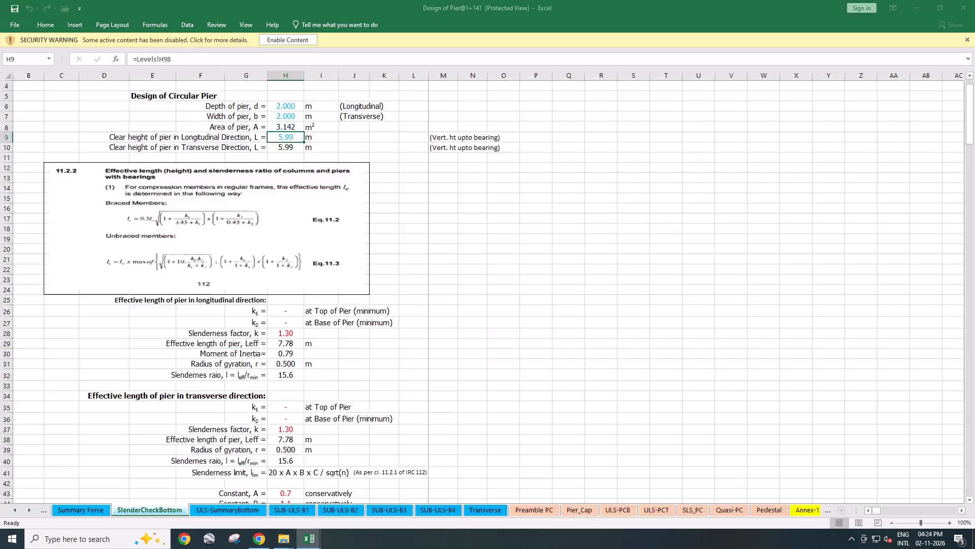
left_click(285, 85)
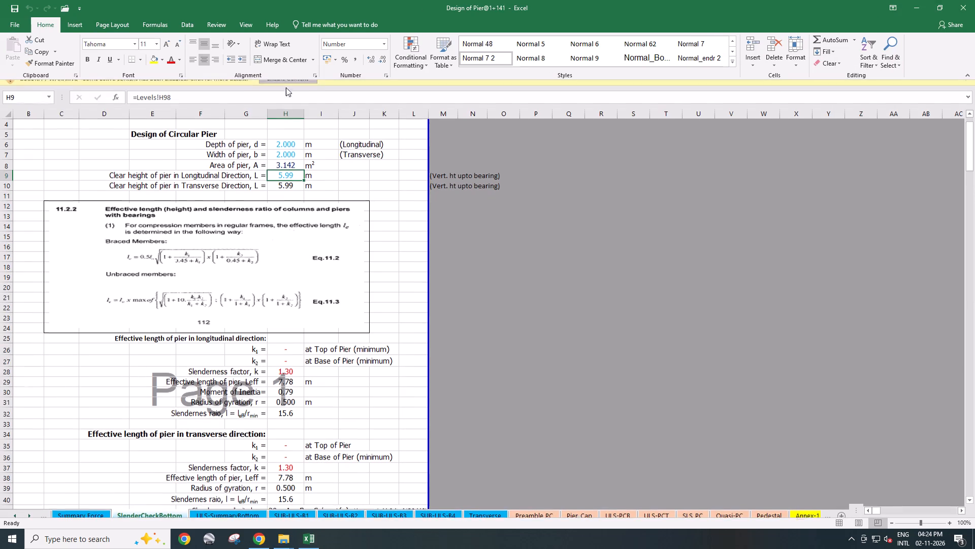
left_click(609, 253)
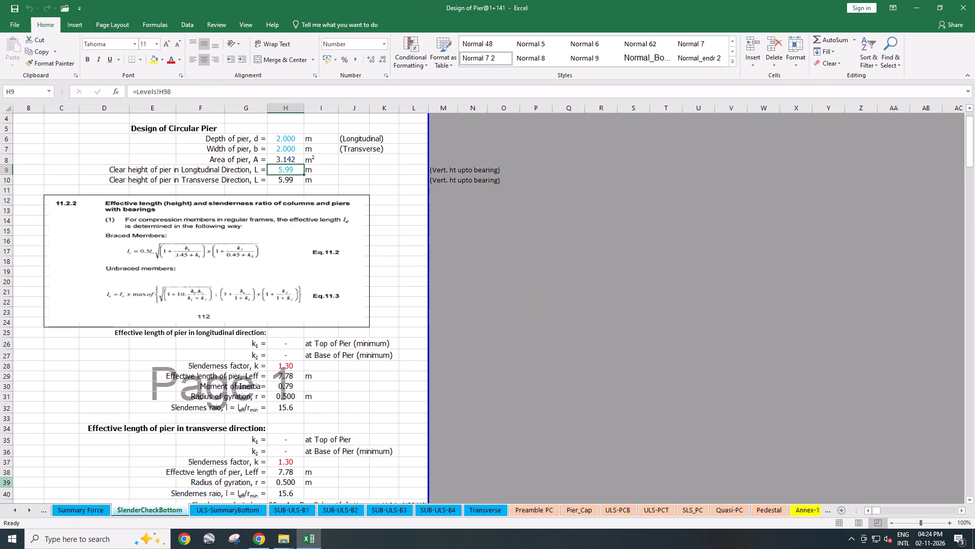
Group all sheets of the Design of Pier@1+141 workbook, starting from the CP cover sheet.
triple_click(18, 510)
triple_click(18, 510)
triple_click(18, 510)
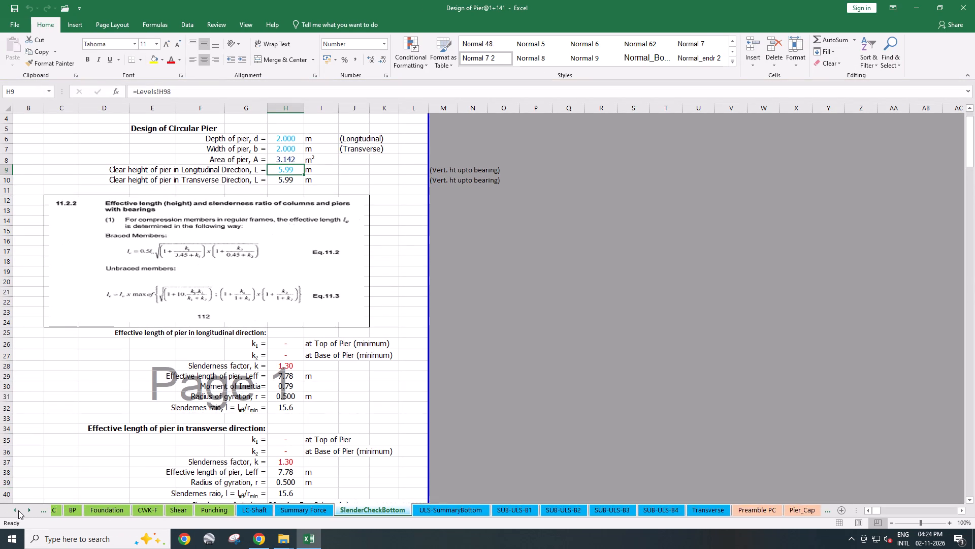
double_click(18, 510)
left_click(23, 510)
triple_click(15, 511)
triple_click(15, 511)
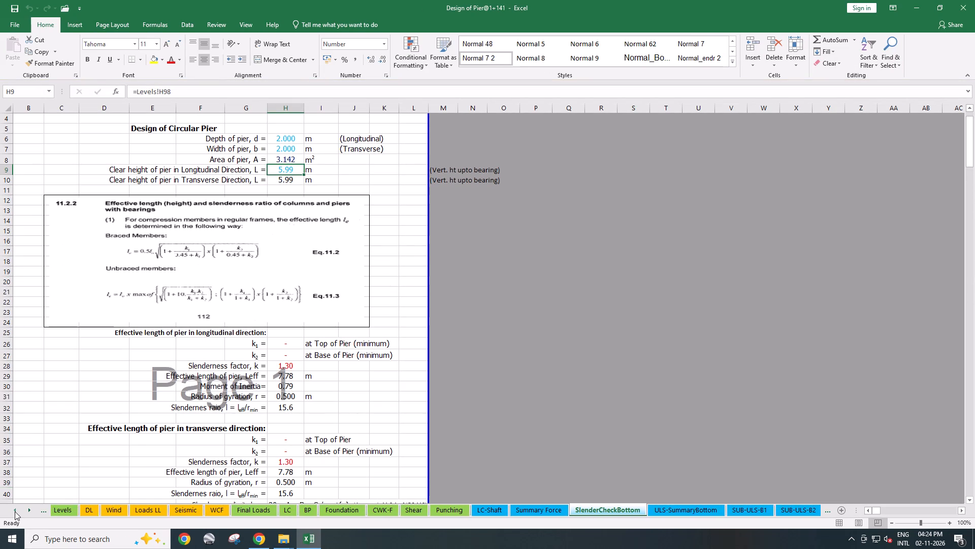
triple_click(15, 511)
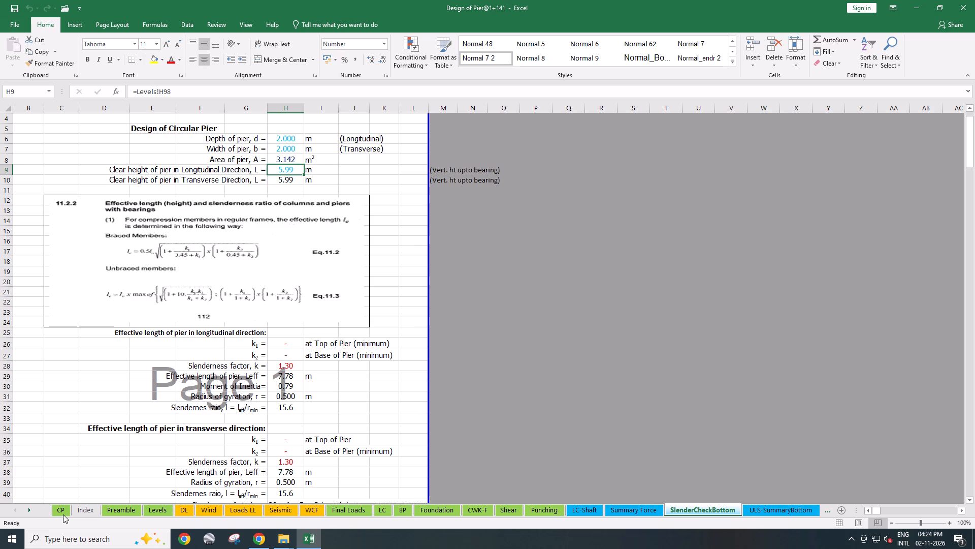
right_click(63, 514)
left_click(81, 505)
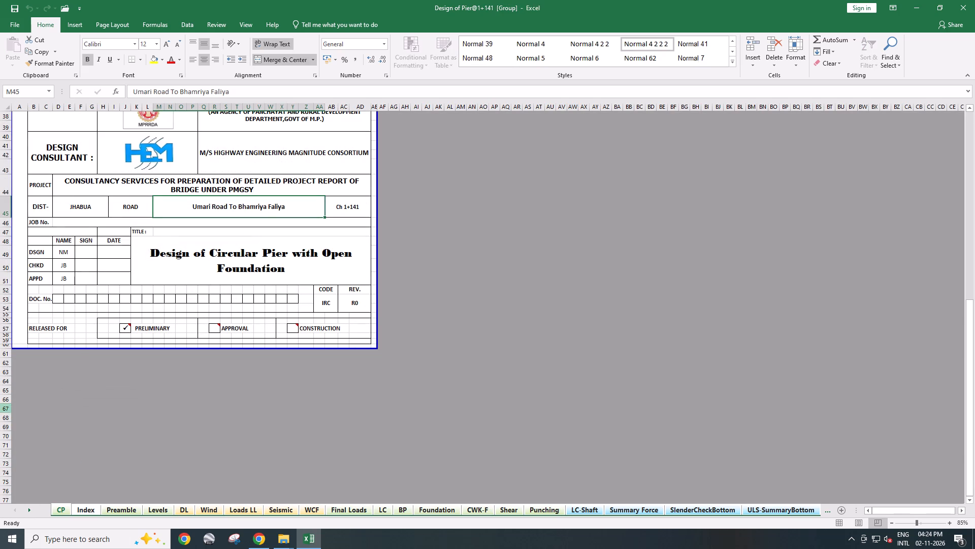
Save the grouped sheets as the PDF Design of Pier@1+141 in the Pier folder.
left_click(18, 25)
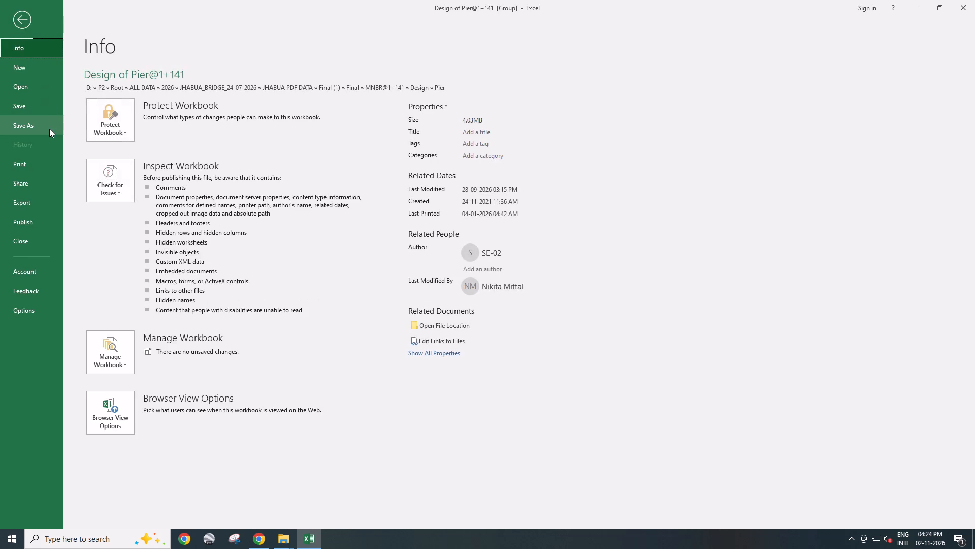
left_click(49, 129)
left_click(149, 186)
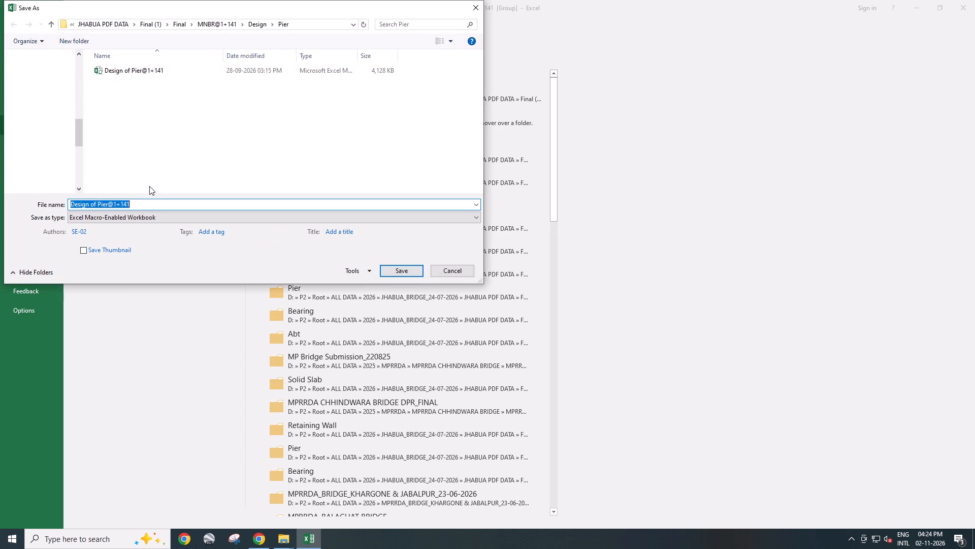
left_click(131, 218)
left_click(92, 416)
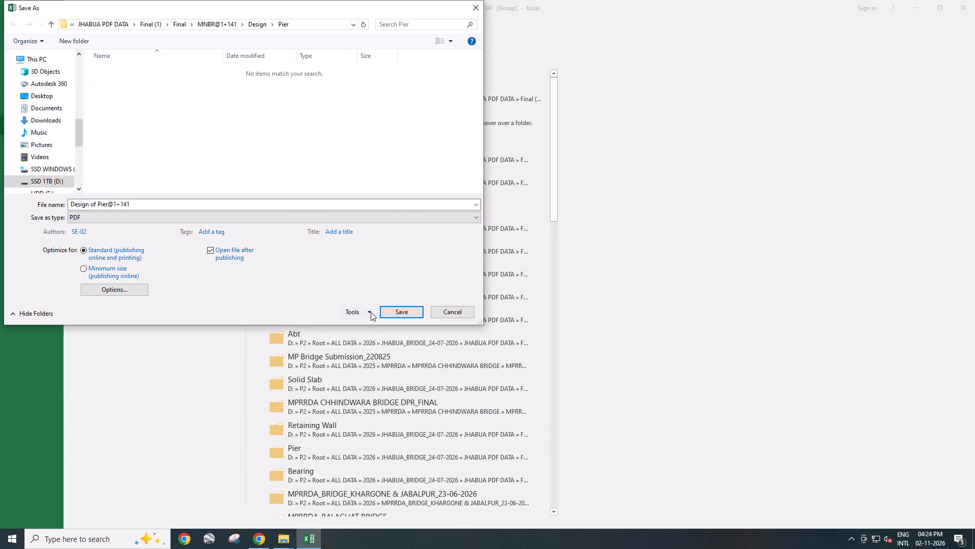
left_click(403, 313)
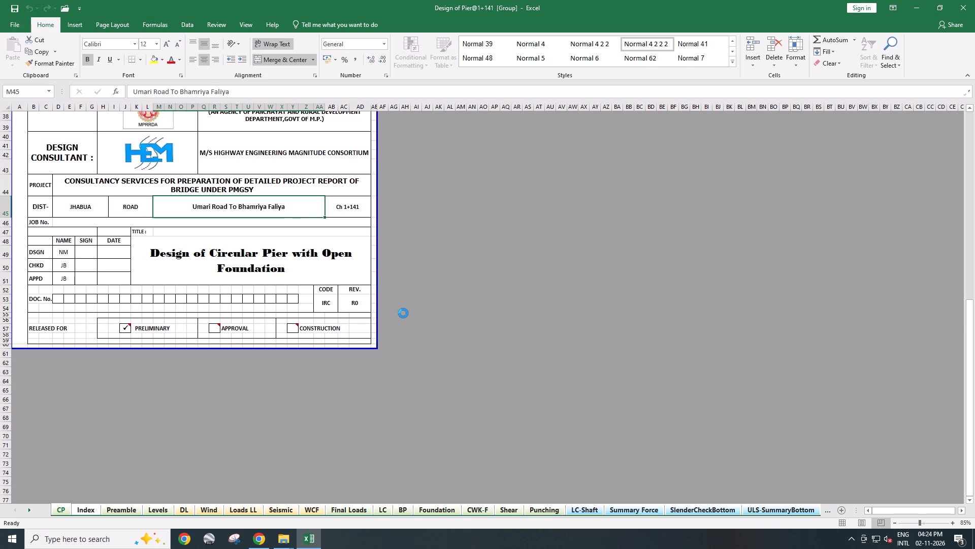
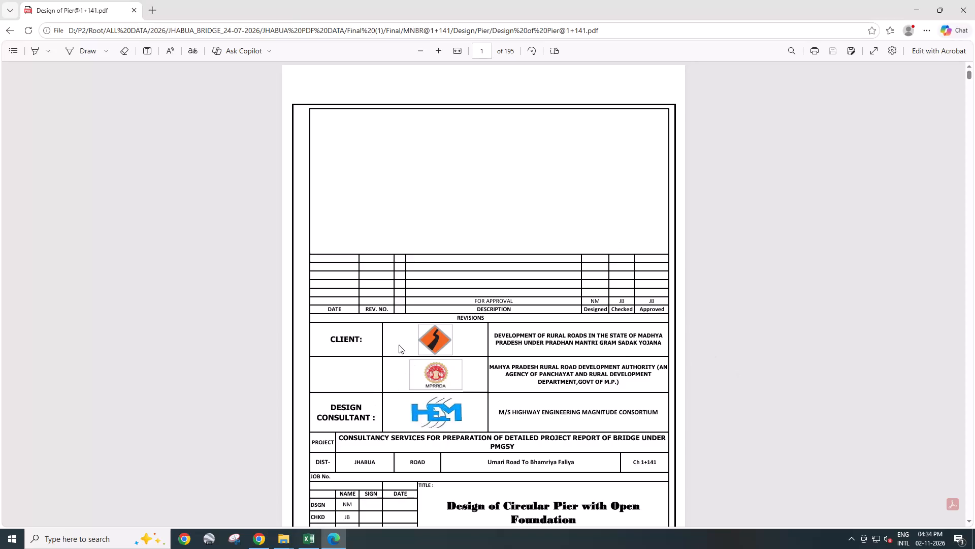
Close the exported pier PDF and the Design of Pier@1+141 workbook.
left_click(955, 3)
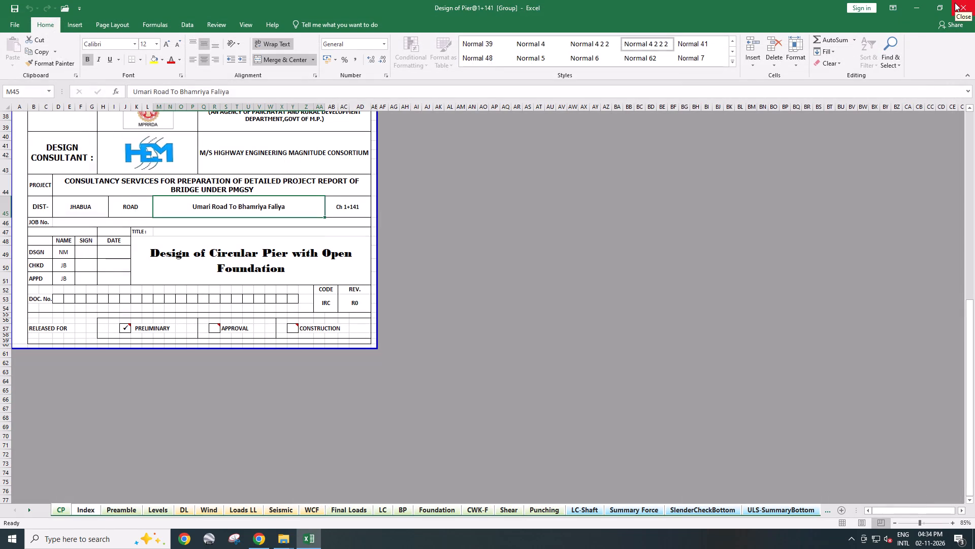
left_click(958, 4)
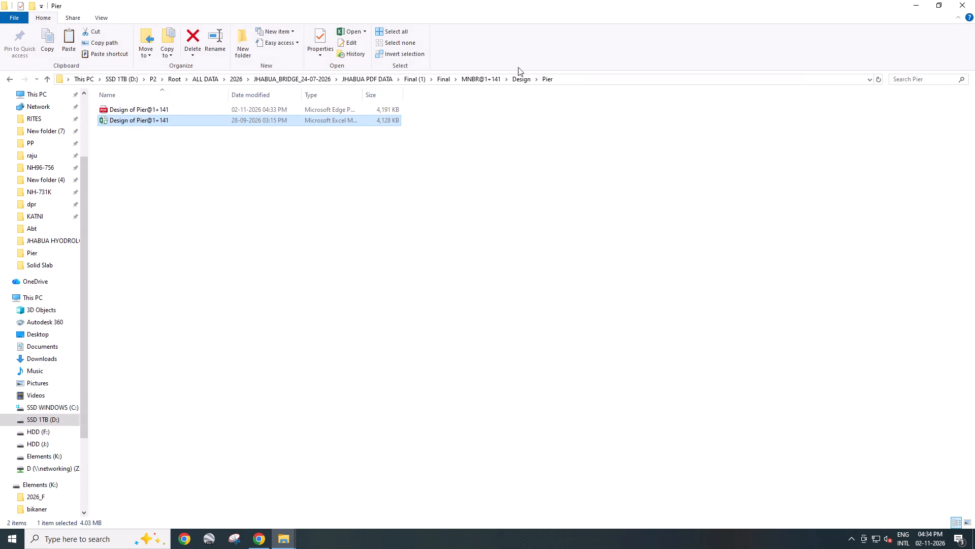
Open the Design of Pier@1+141 PDF with Adobe Acrobat 9.0 and delete its last page, page 195.
right_click(136, 111)
left_click(165, 171)
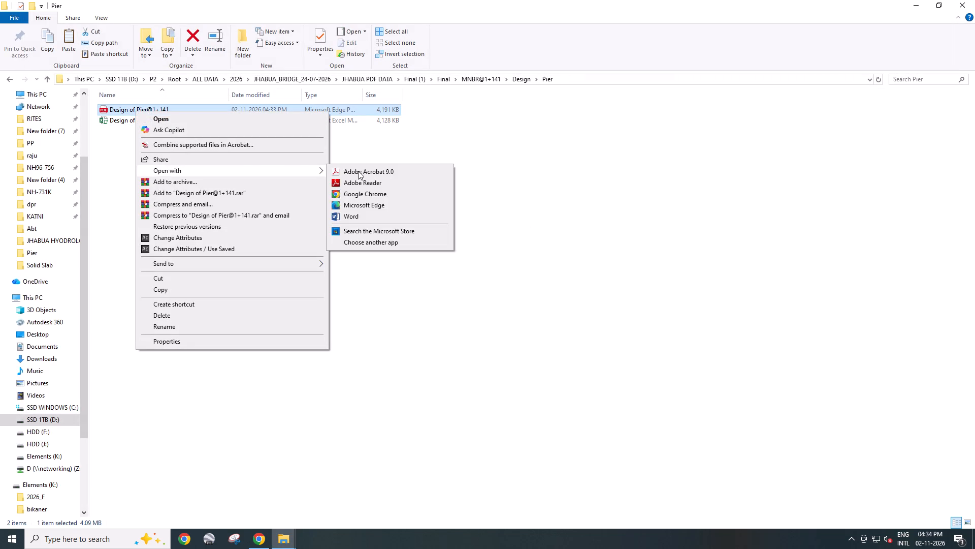
left_click(358, 171)
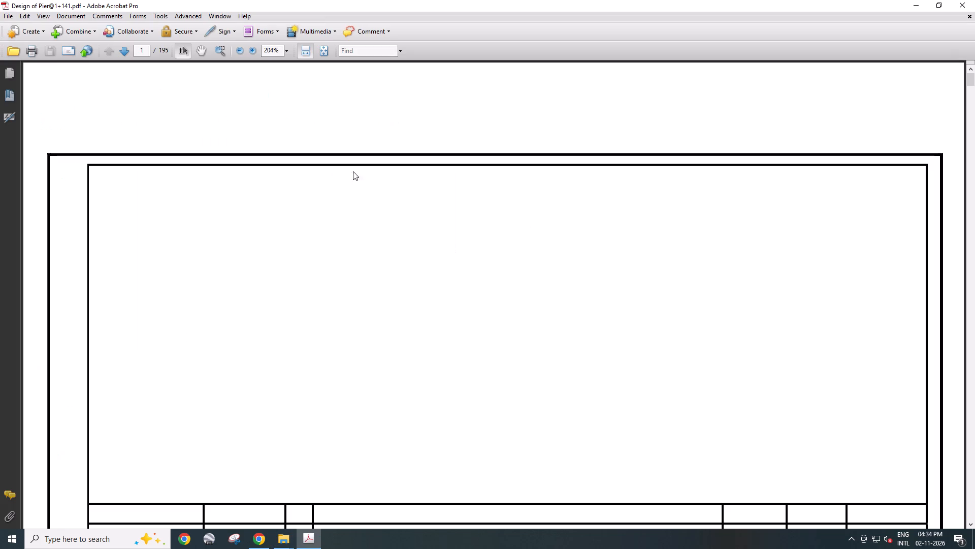
left_click(145, 52)
type("195")
key("Return")
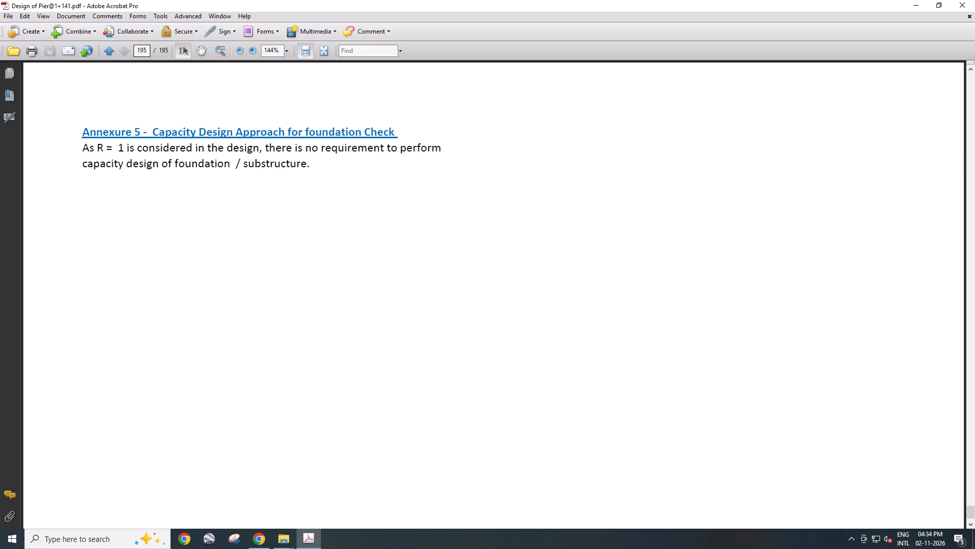
key("ctrl+shift+d")
key("Return")
key("Return")
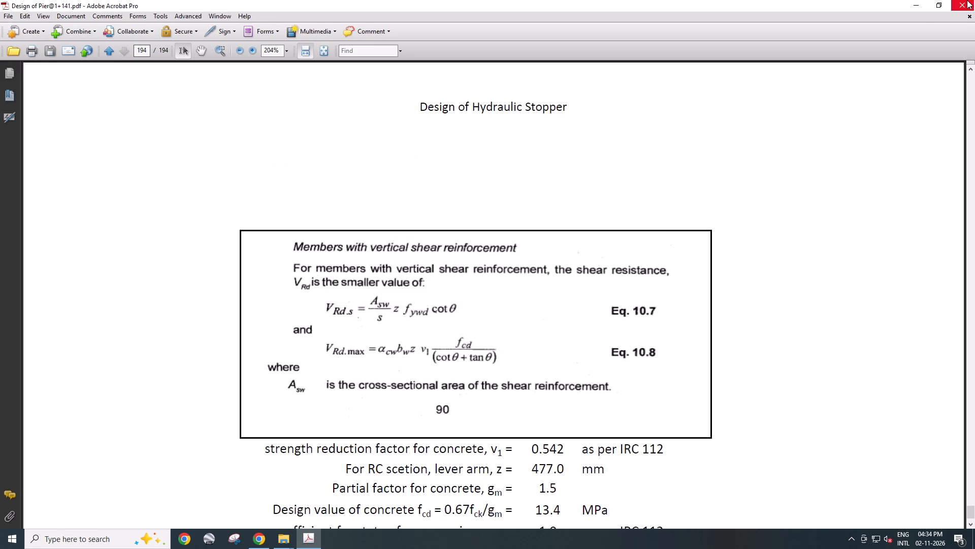
Close the Design of Pier@1+141 PDF, saving the page deletion.
left_click(967, 0)
left_click(501, 290)
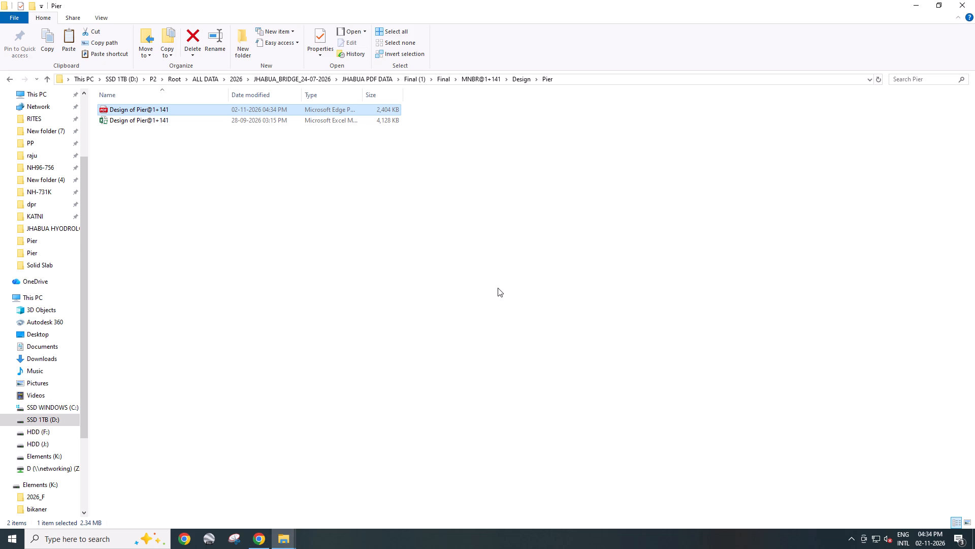
Open the RCC Retaining Wall 1+141 workbook from the Retaining Wall subfolder of Design.
left_click(514, 79)
double_click(158, 144)
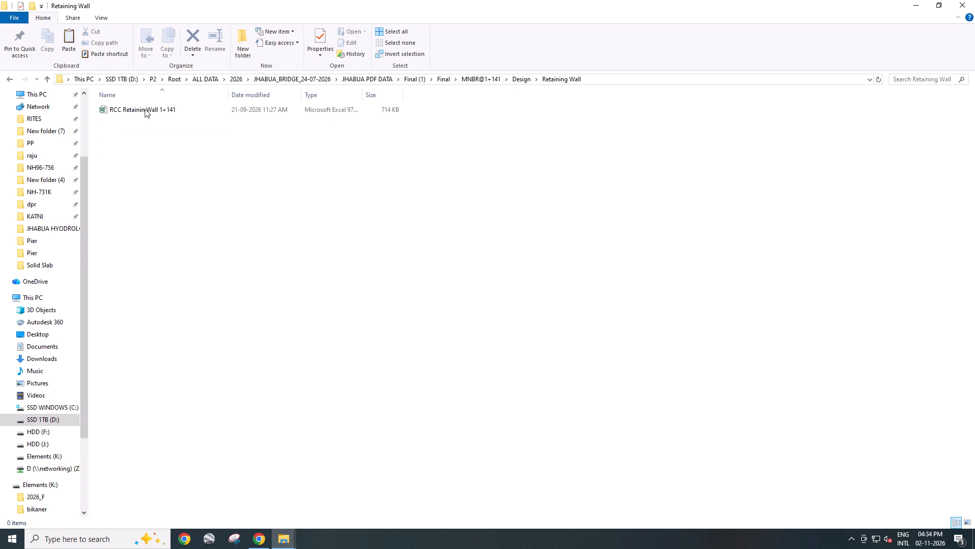
double_click(144, 109)
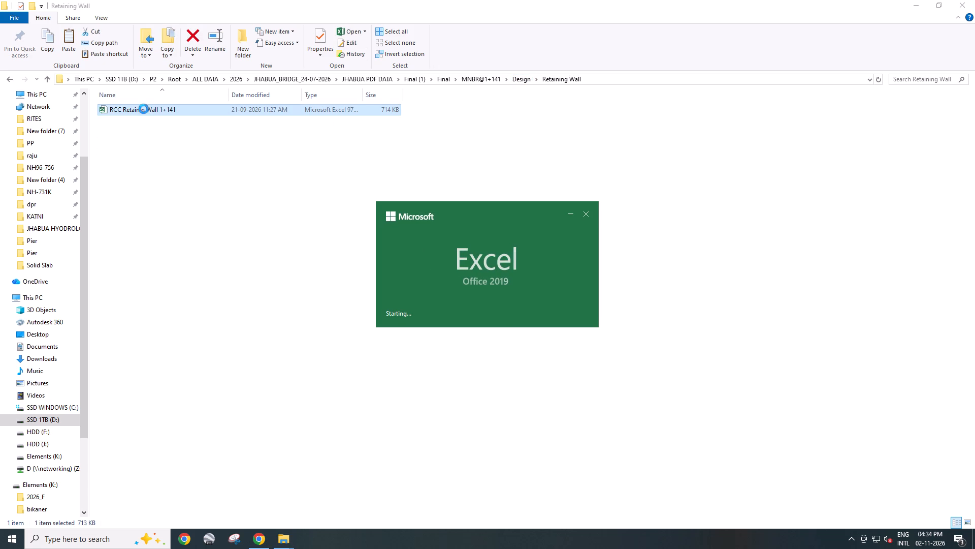
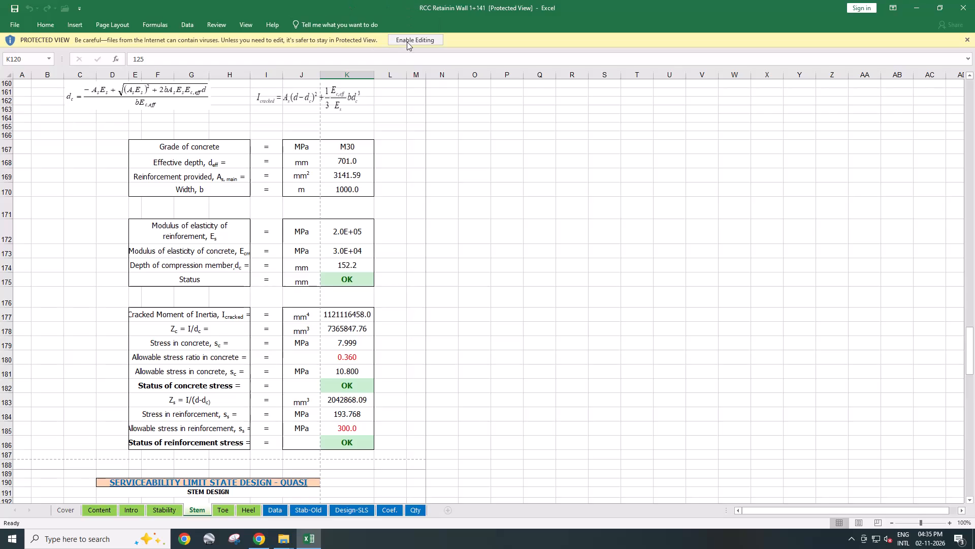
Enable editing and content in the RCC Retainin Wall 1+141 workbook without editing its links.
left_click(407, 42)
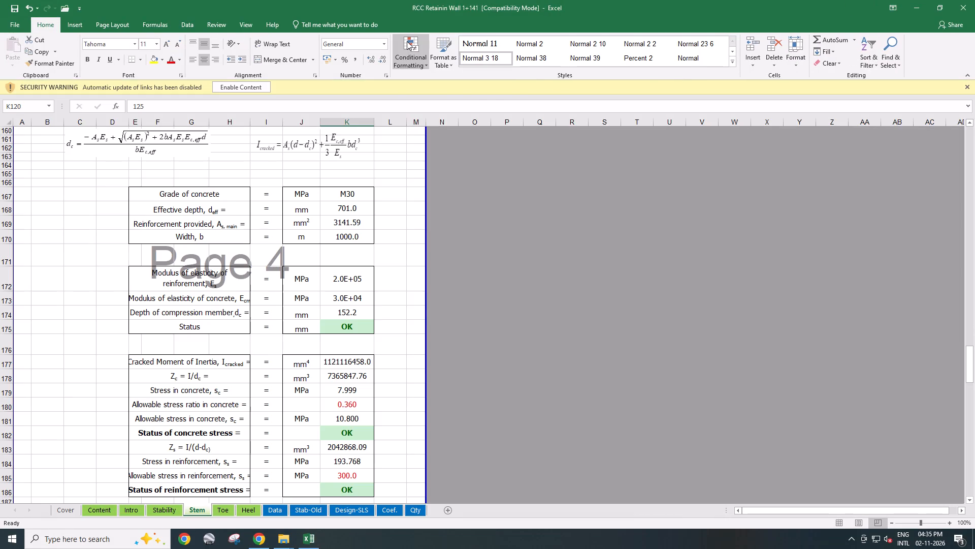
left_click(264, 87)
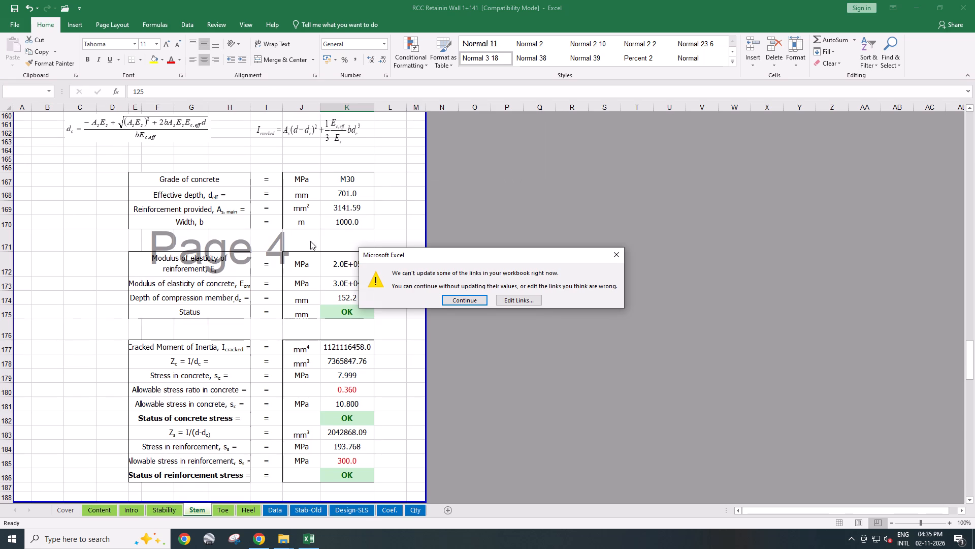
left_click(615, 254)
Select all sheets of the retaining wall workbook and save them as a PDF in the Retaining Wall folder under the existing file name.
right_click(60, 514)
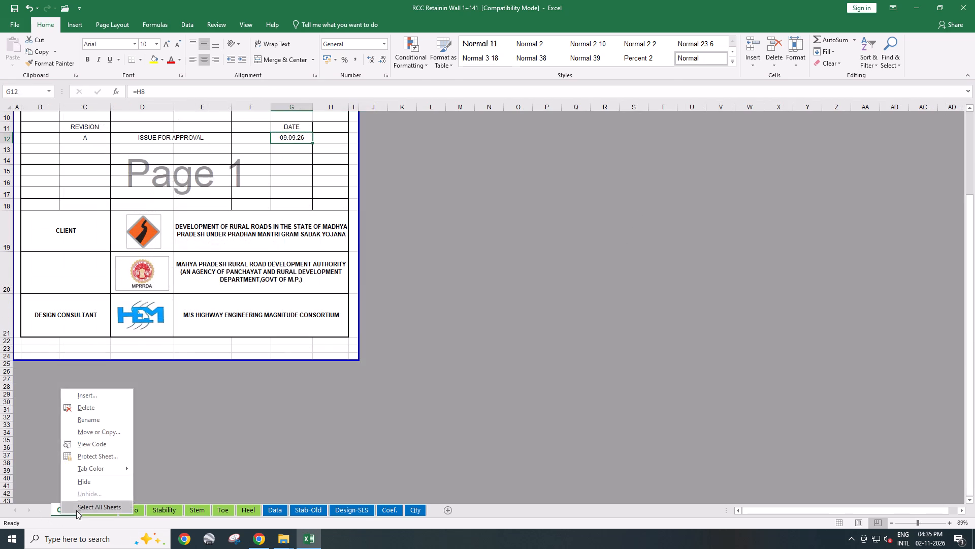
left_click(76, 510)
left_click(10, 25)
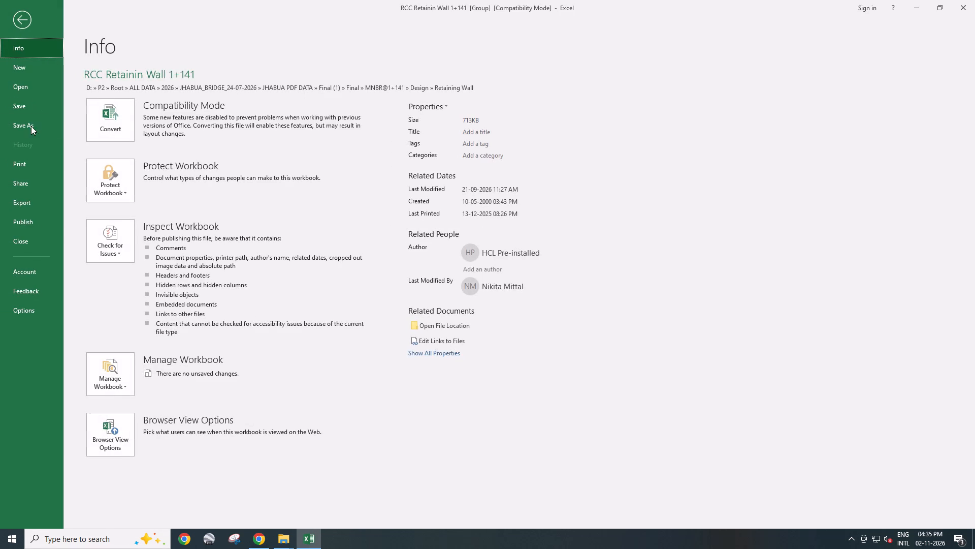
left_click(31, 126)
left_click(145, 192)
left_click(111, 222)
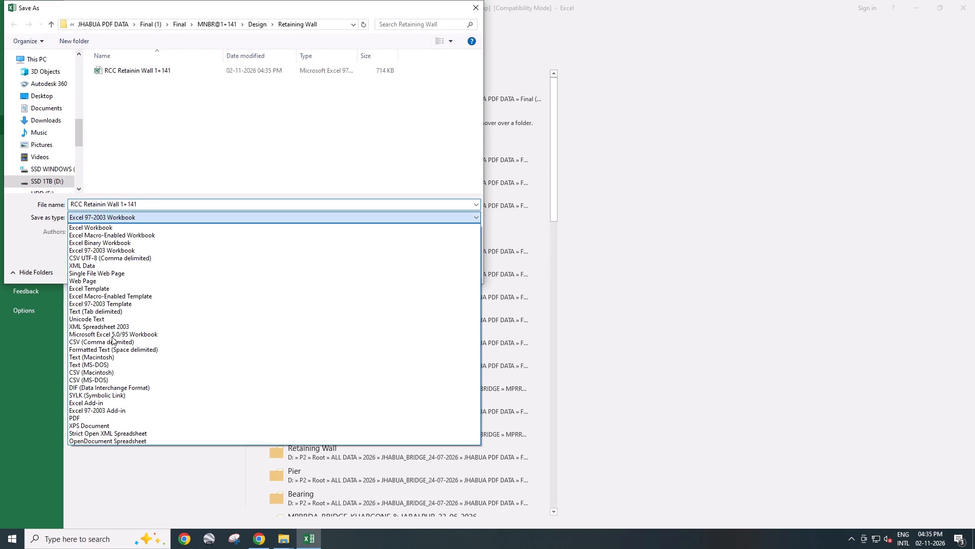
left_click(86, 416)
left_click(398, 309)
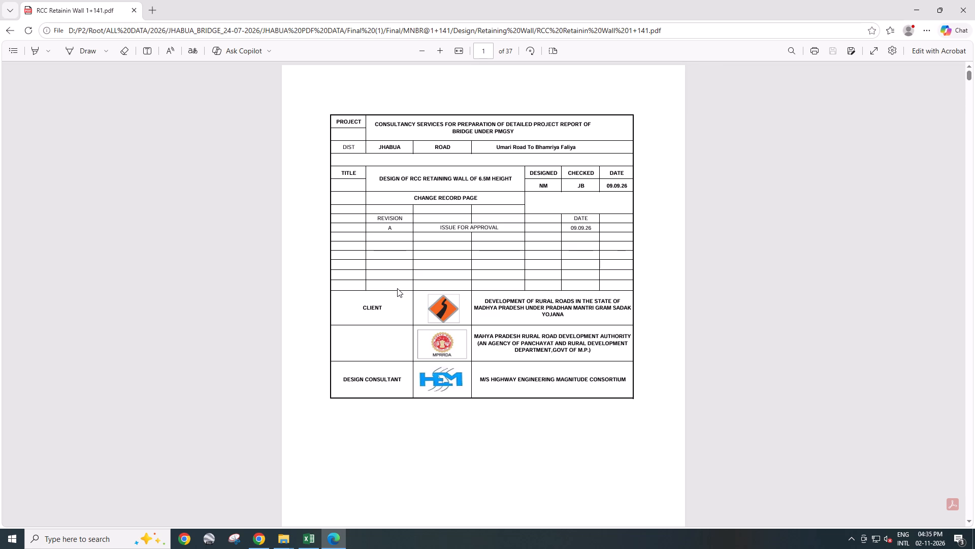
Close the exported retaining wall PDF and the RCC Retainin Wall 1+141 workbook.
left_click(969, 0)
left_click(974, 0)
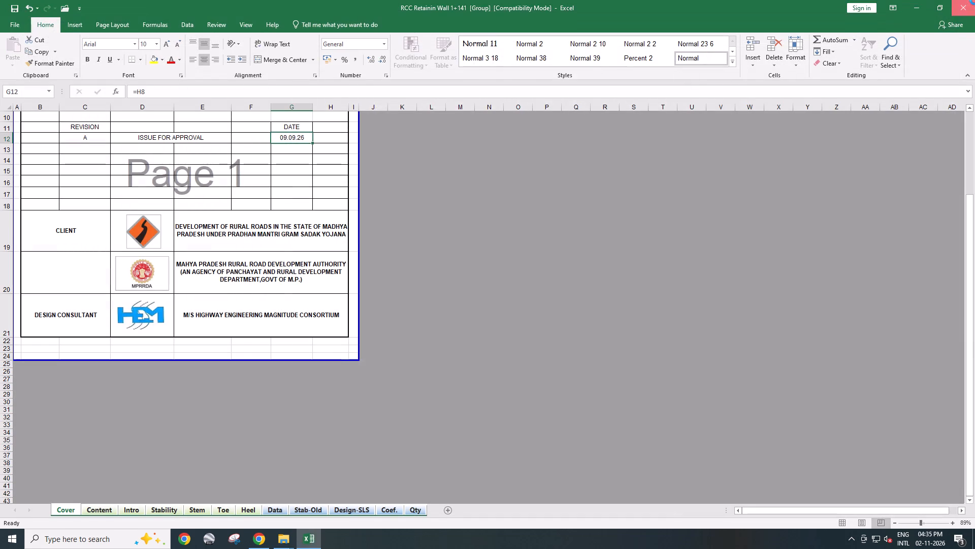
Open the Index solid slab workbook from the Solid Slab subfolder of the MNBR@1+141 Design folder.
left_click(516, 76)
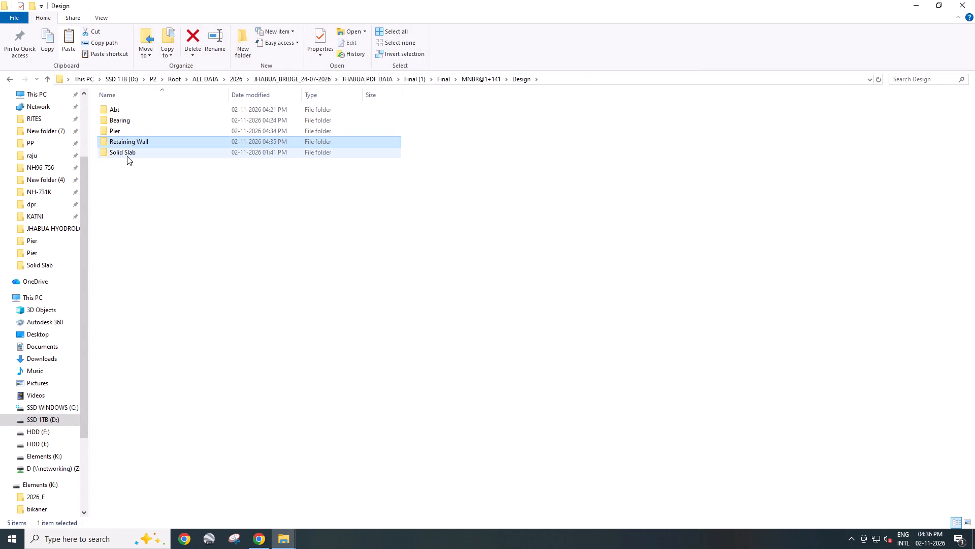
double_click(127, 156)
double_click(141, 109)
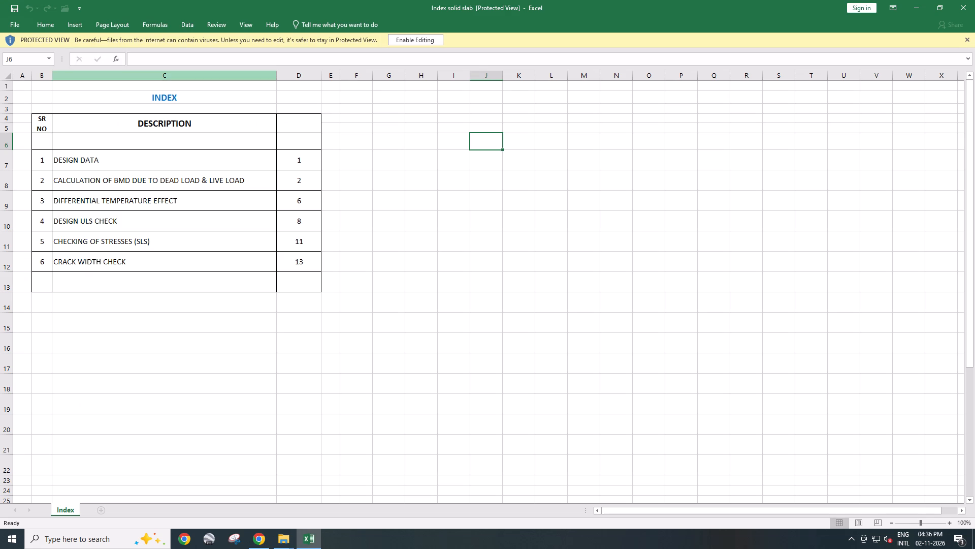
Enable editing in the Index solid slab workbook and save it as a PDF in the Solid Slab folder.
left_click(421, 41)
left_click(14, 28)
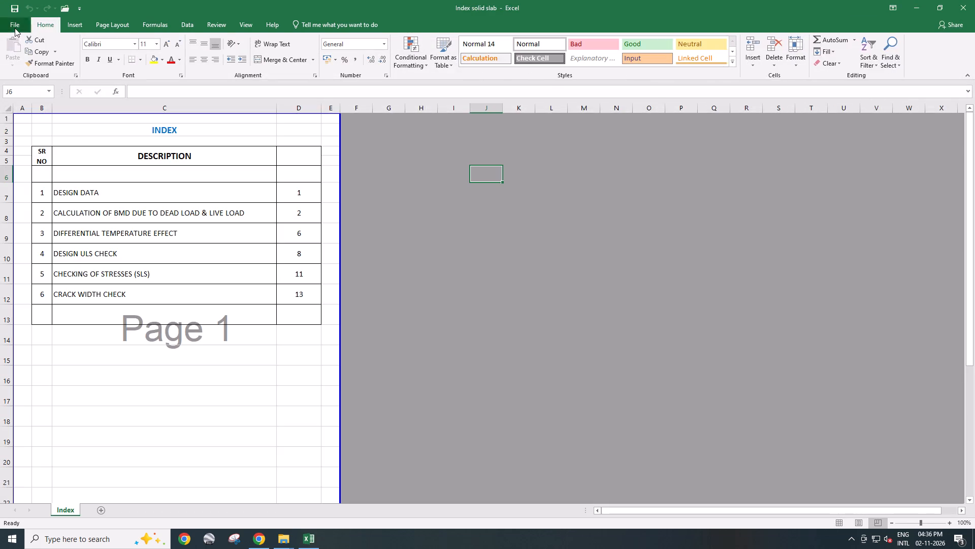
left_click(35, 121)
left_click(155, 191)
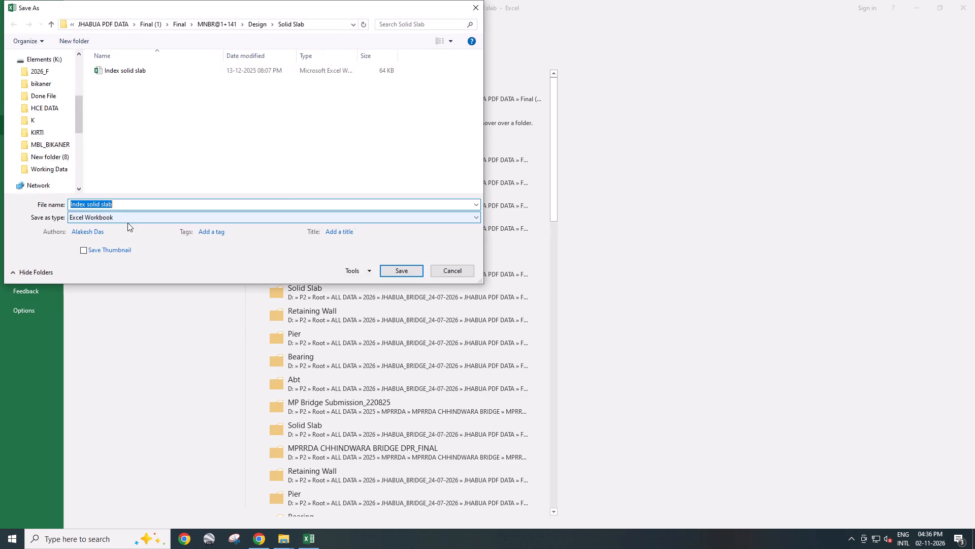
left_click(115, 217)
left_click(84, 417)
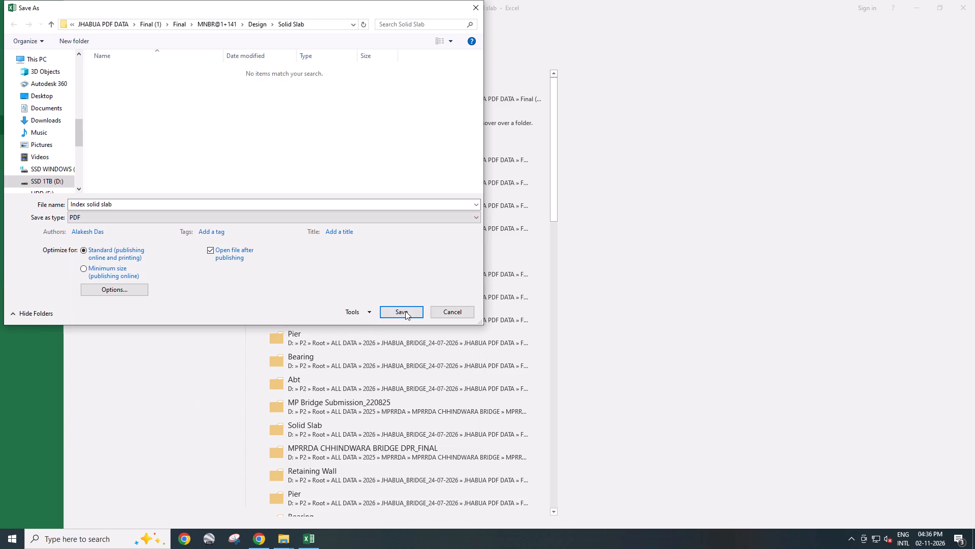
left_click(406, 309)
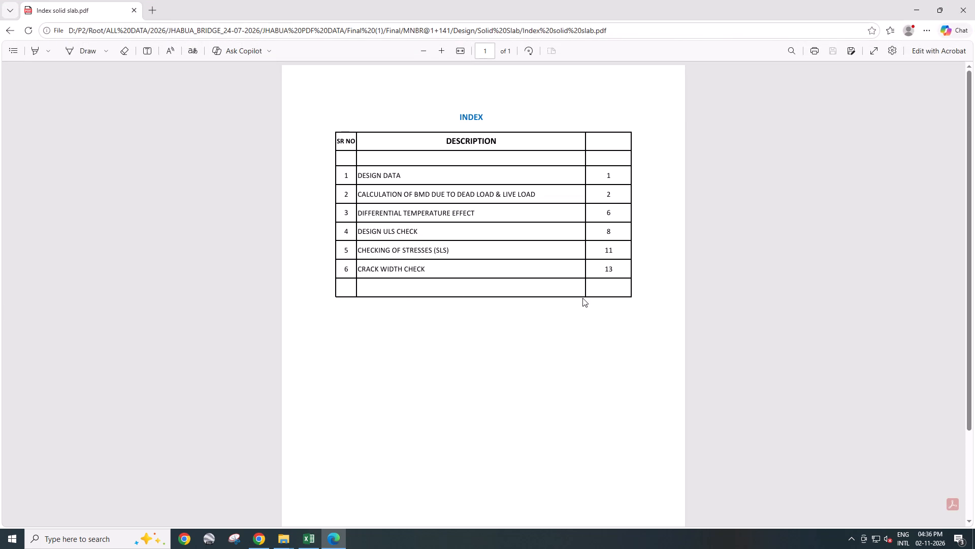
Close the exported index PDF and the Index solid slab workbook.
left_click(968, 3)
left_click(967, 10)
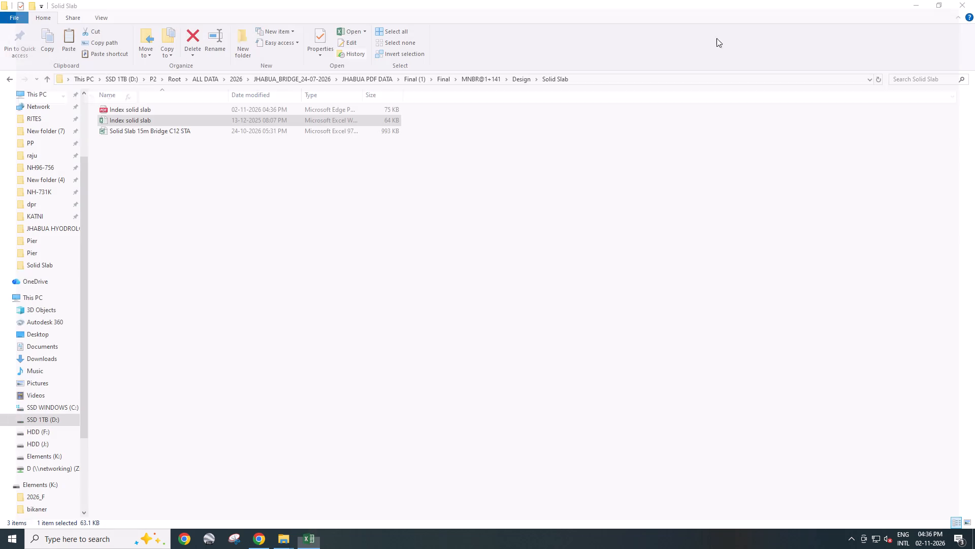
Open the Solid Slab 15m Bridge C12 STA workbook and enable its editing and content without editing its links.
double_click(217, 131)
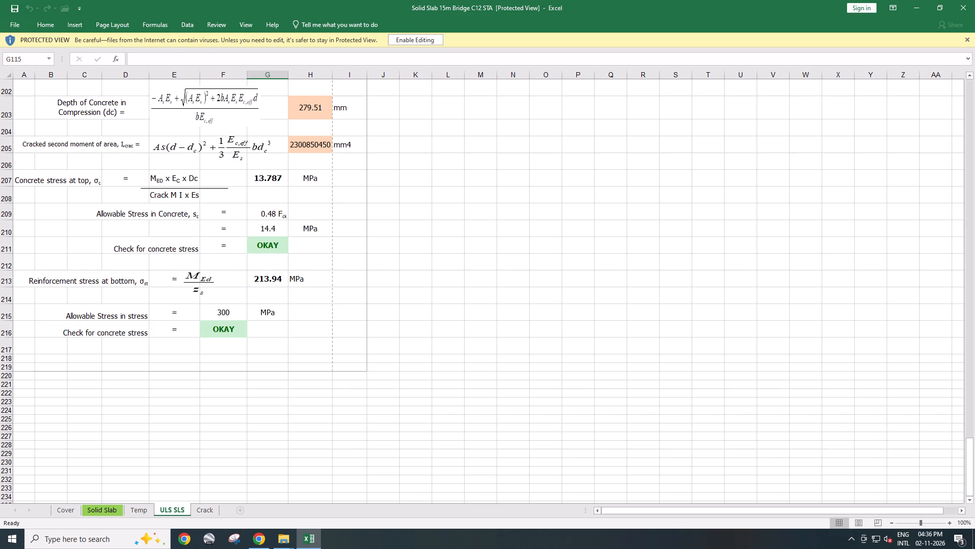
left_click(426, 43)
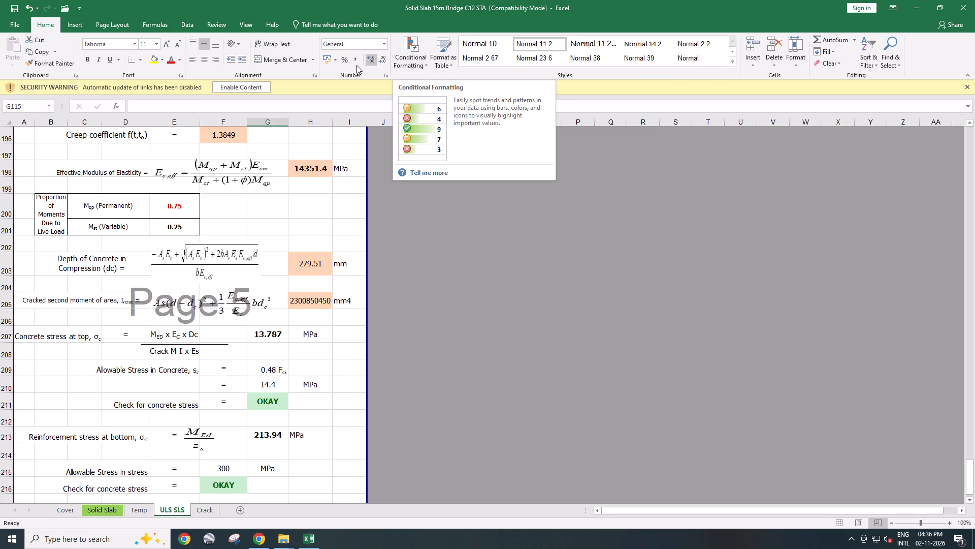
left_click(263, 86)
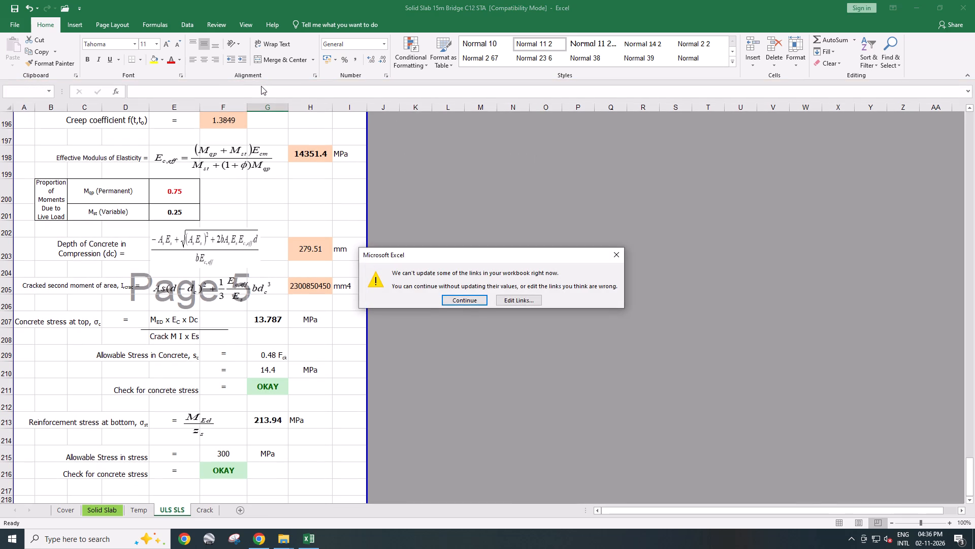
left_click(620, 253)
Select all sheets of the Solid Slab 15m Bridge C12 STA workbook and save them as a PDF in the Solid Slab folder.
right_click(66, 510)
left_click(86, 504)
left_click(14, 19)
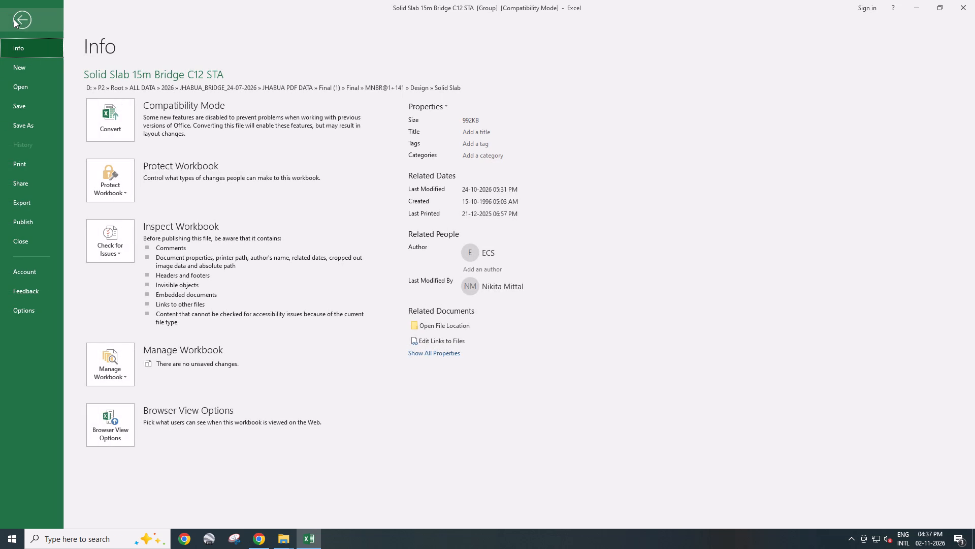
left_click(33, 133)
left_click(122, 190)
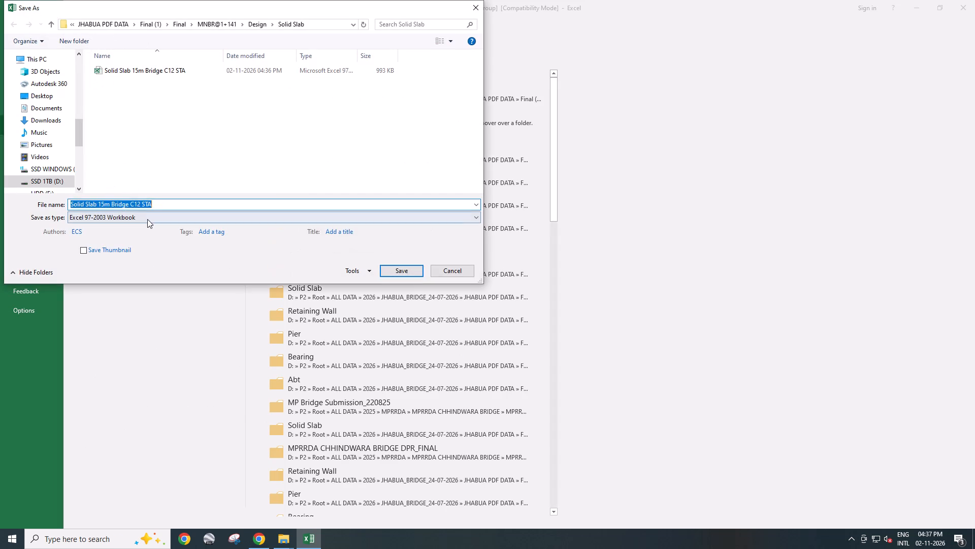
left_click(147, 219)
left_click(102, 415)
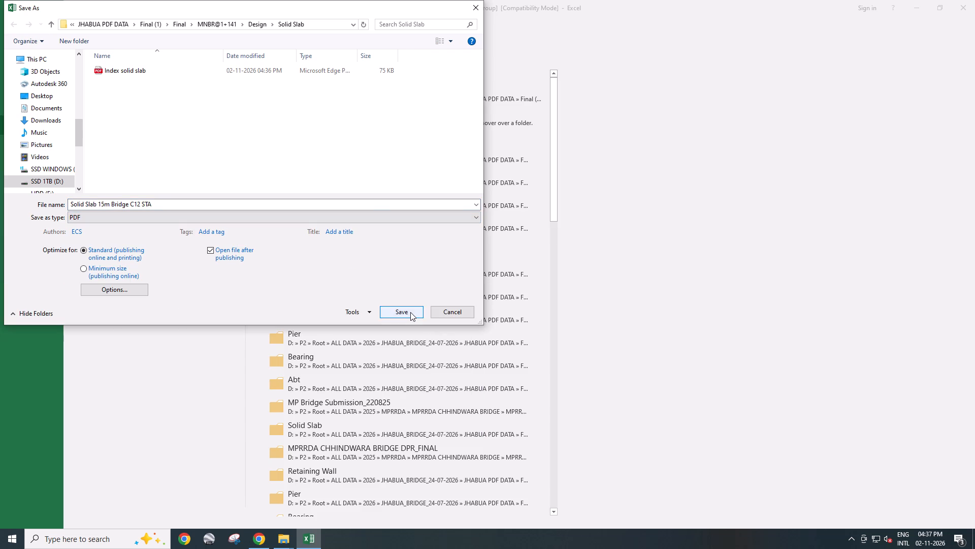
left_click(410, 312)
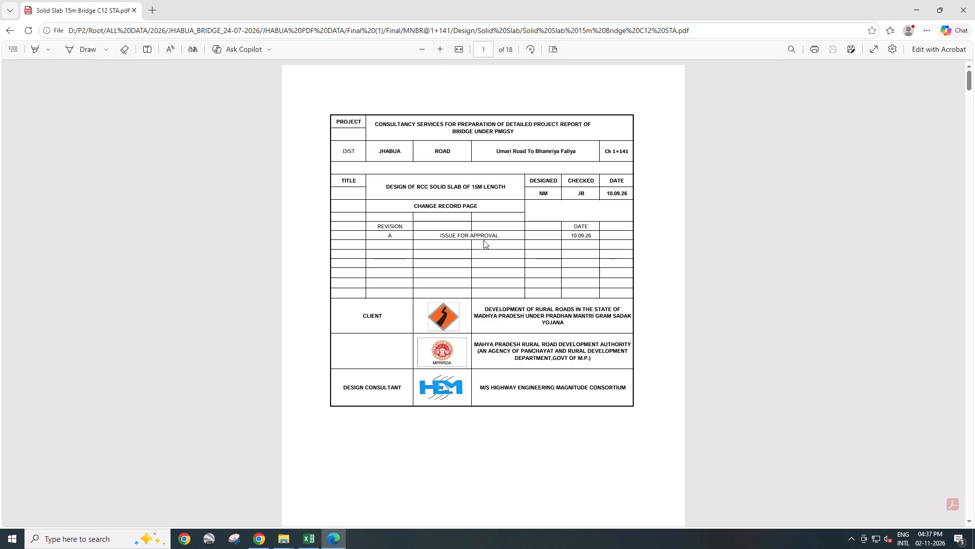
Close the exported solid slab PDF and the Solid Slab 15m Bridge C12 STA workbook.
left_click(970, 0)
left_click(974, 0)
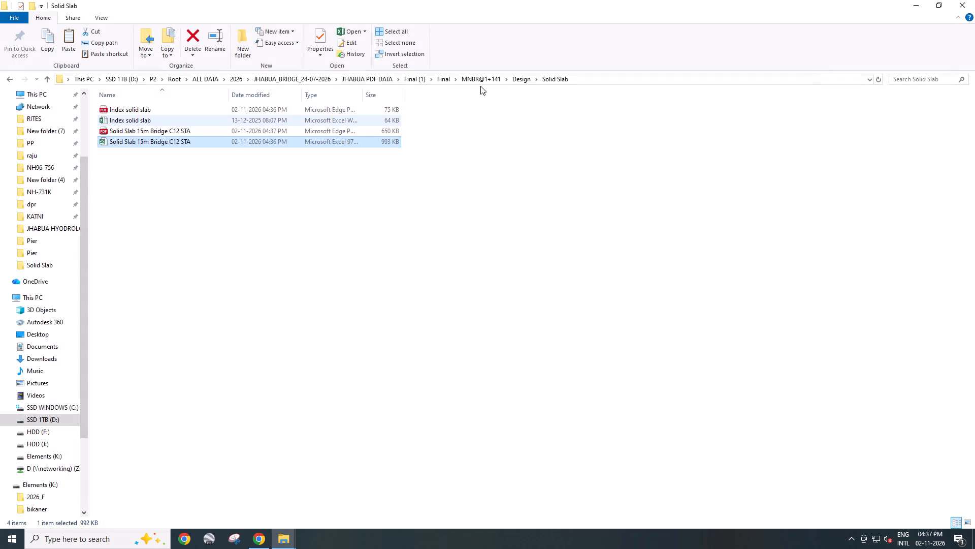
Open the Design of Abutment- 1+300 workbook from the Abt subfolder of the MNBR@1+300 bridge's Design folder.
left_click(490, 79)
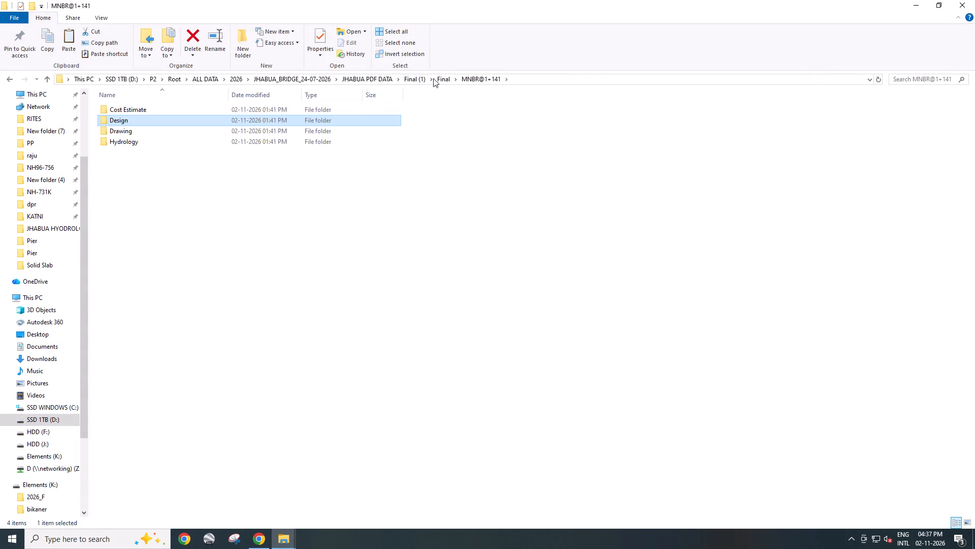
left_click(440, 78)
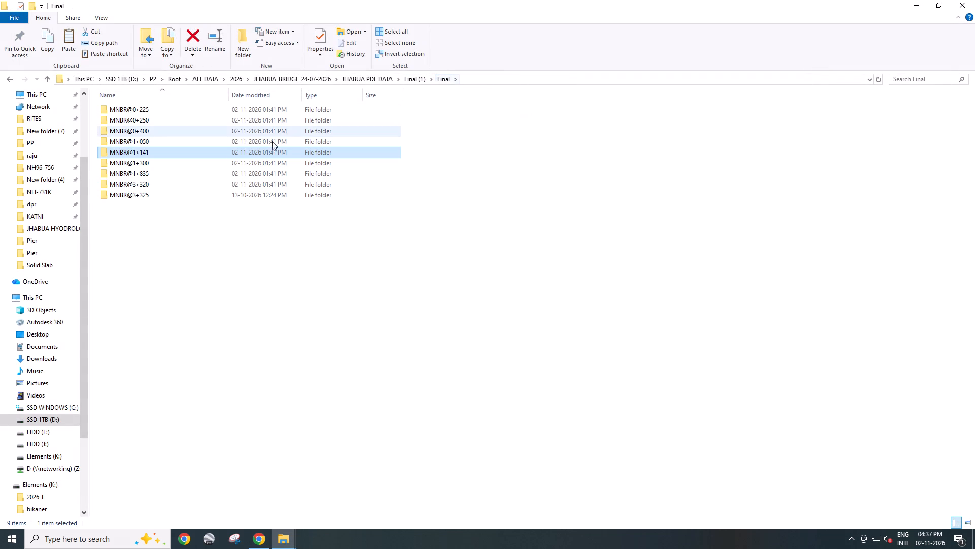
double_click(155, 166)
left_click(139, 126)
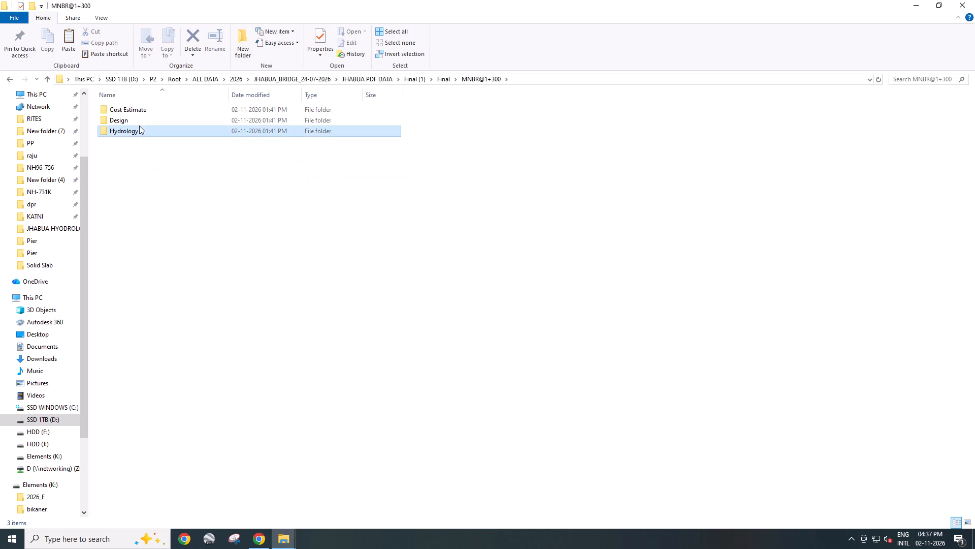
double_click(137, 122)
double_click(131, 108)
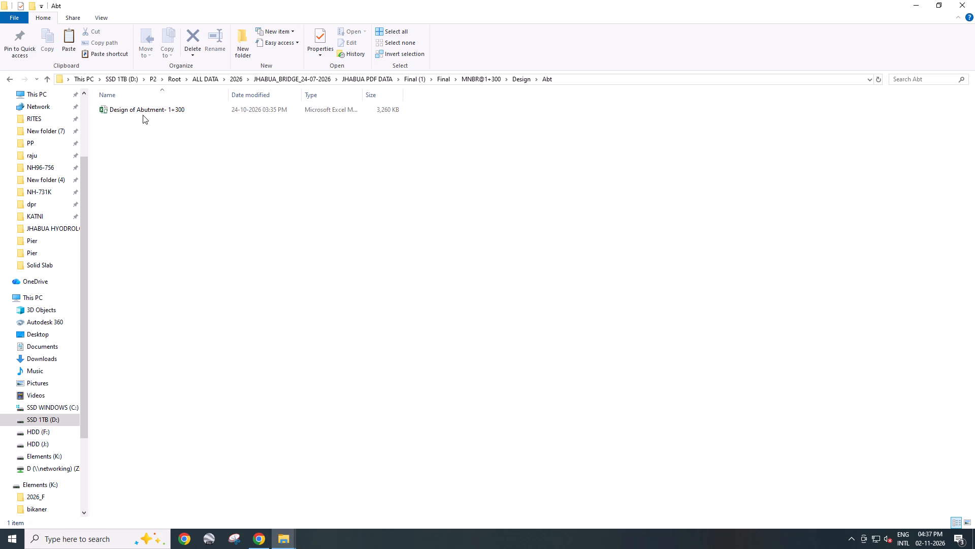
double_click(141, 110)
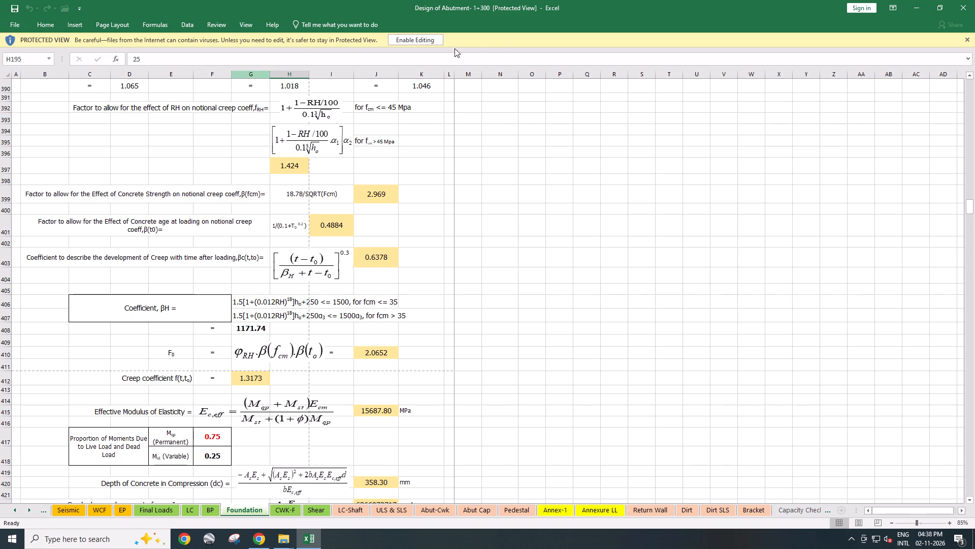
Enable editing and content in the Design of Abutment- 1+300 workbook without editing its links.
left_click(421, 40)
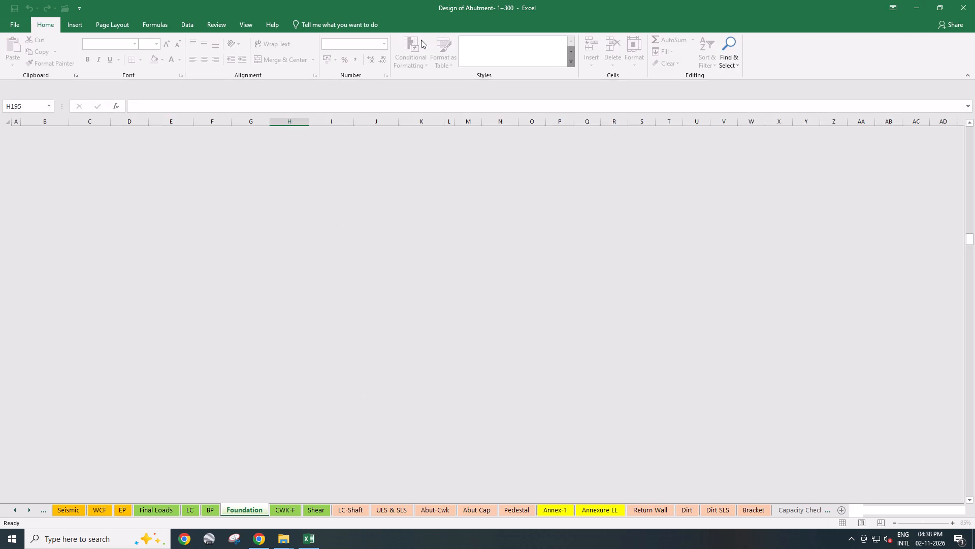
left_click(273, 83)
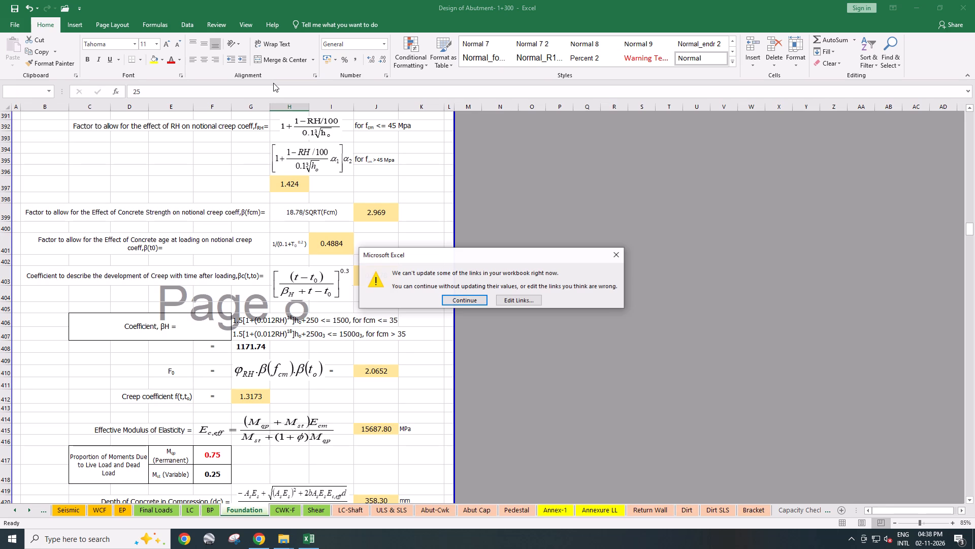
left_click(613, 261)
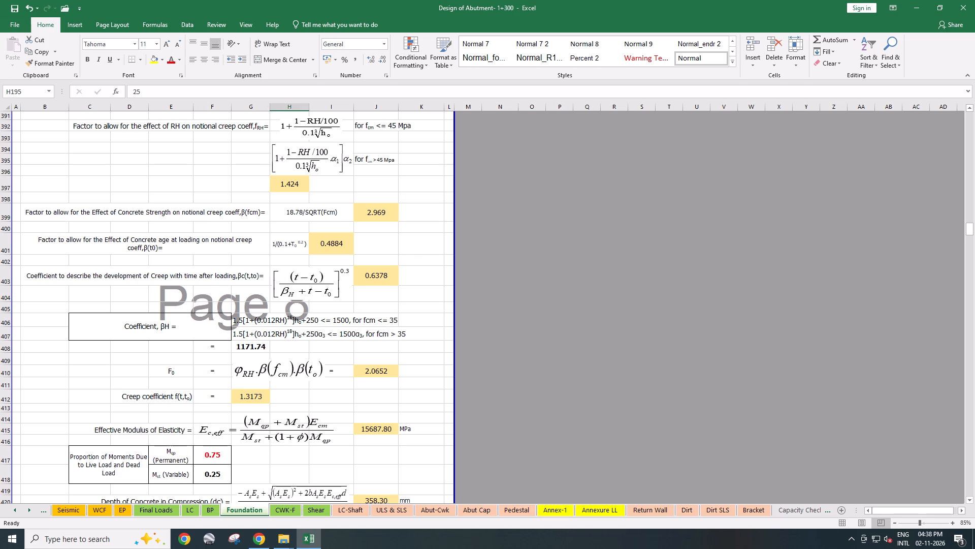
Select all sheets of the abutment workbook, starting from the CP cover sheet, and save them as a PDF in the Abt folder.
triple_click(15, 508)
triple_click(15, 508)
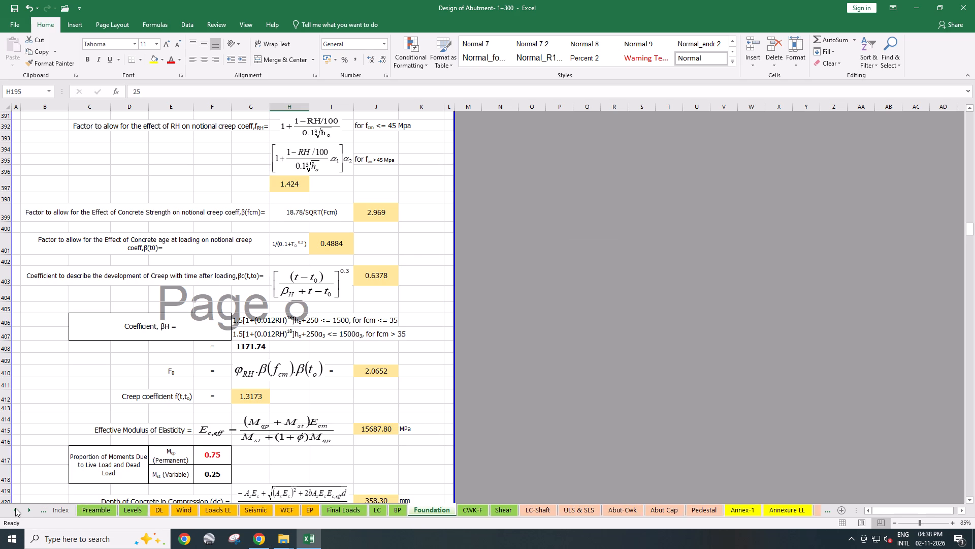
triple_click(15, 508)
triple_click(15, 508)
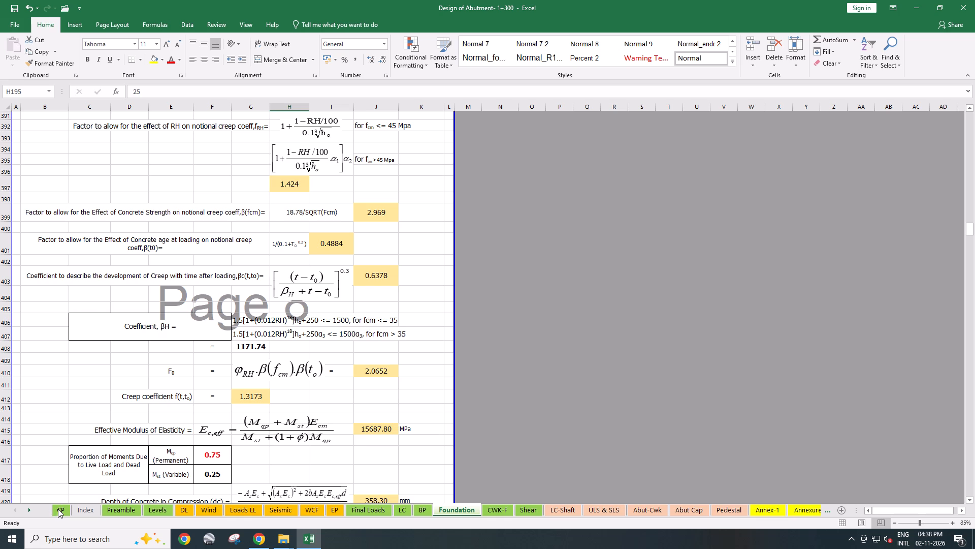
right_click(58, 509)
left_click(75, 505)
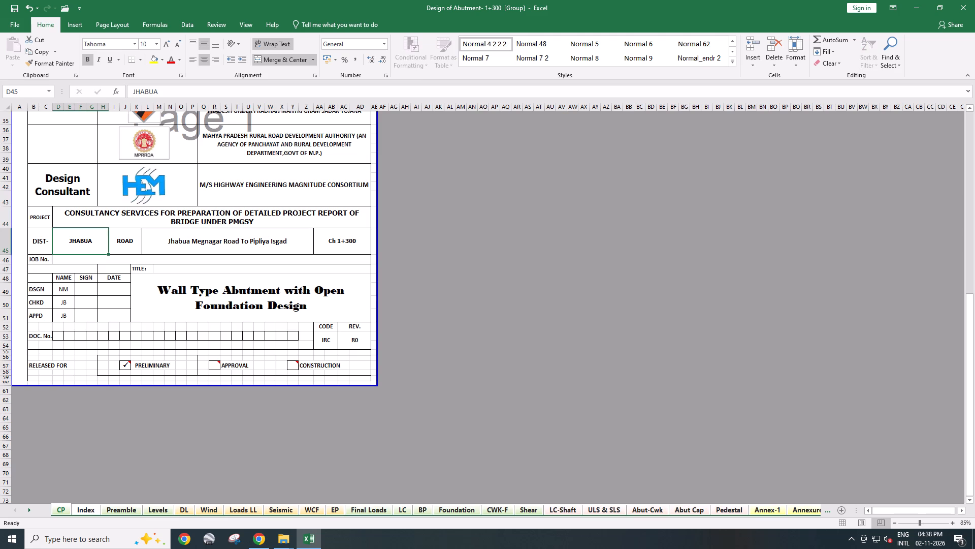
left_click(2, 22)
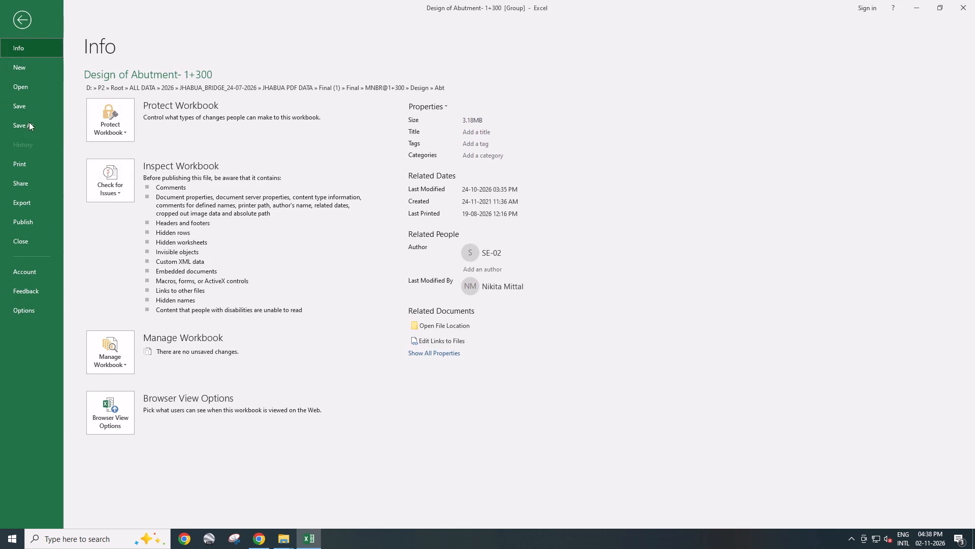
left_click(30, 124)
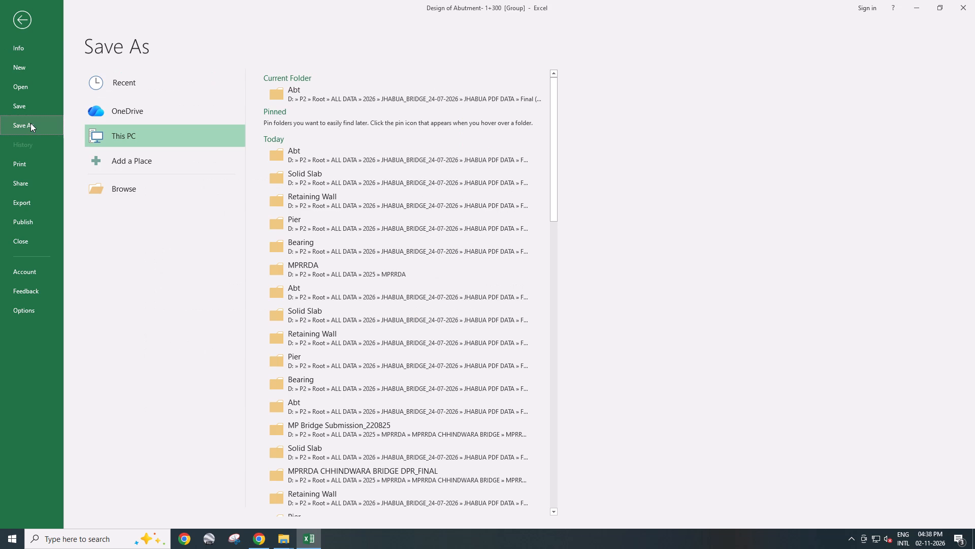
left_click(100, 187)
left_click(141, 220)
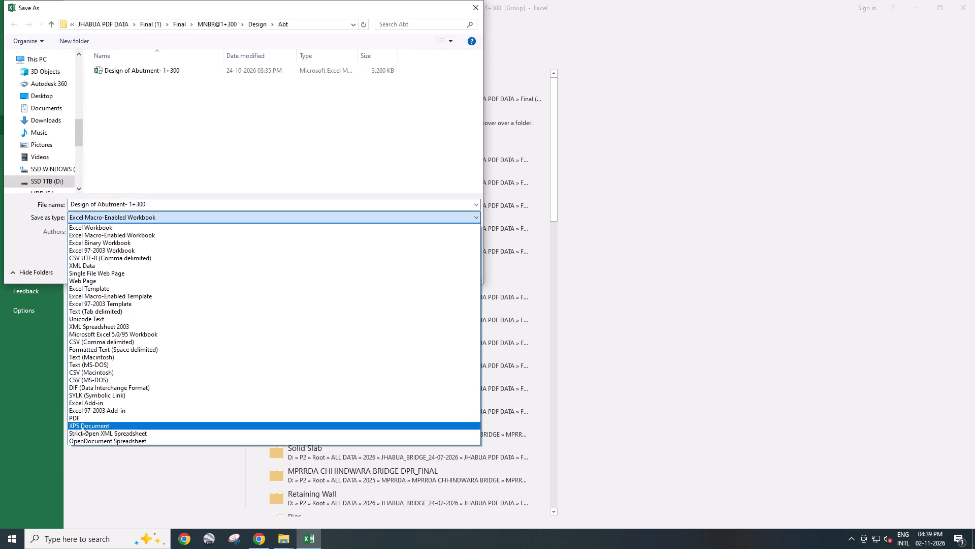
left_click(79, 419)
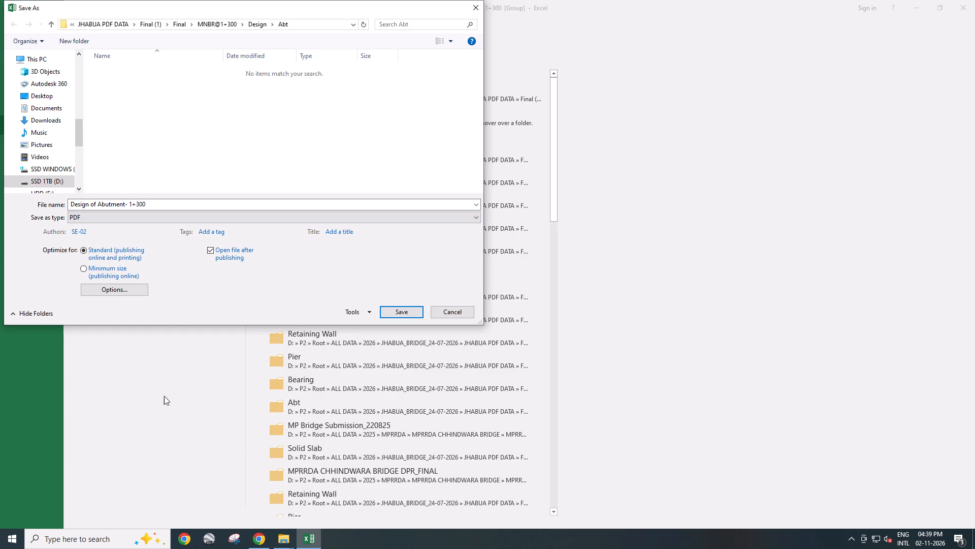
left_click(390, 314)
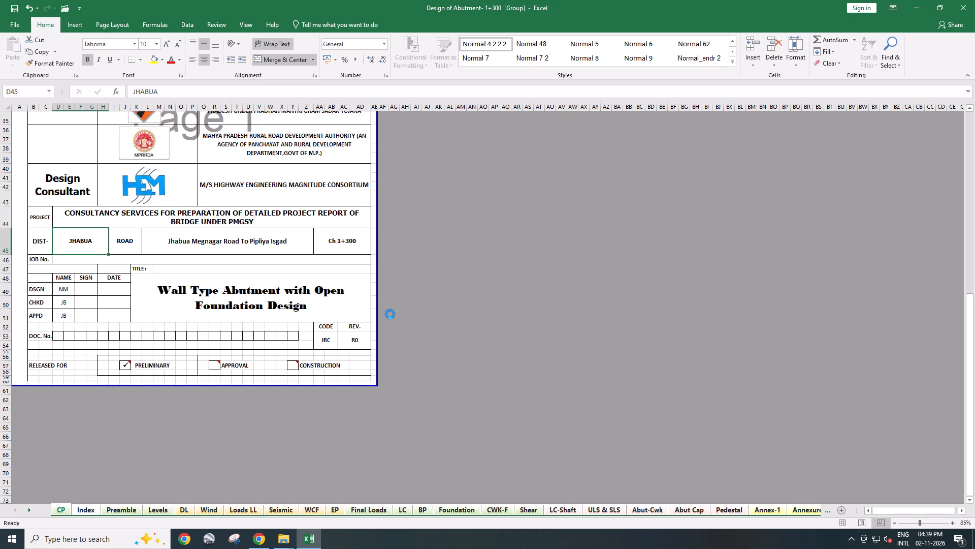
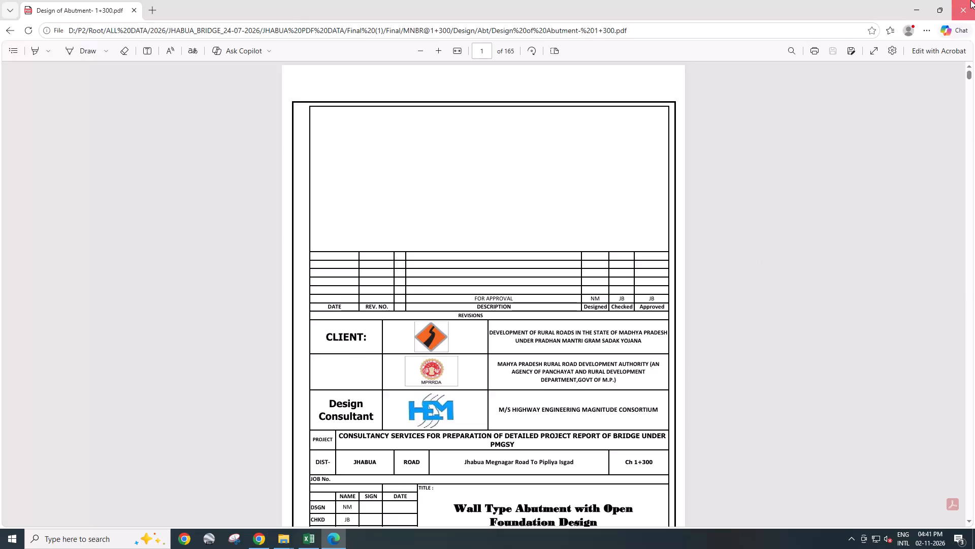
Close the exported abutment PDF and the Design of Abutment- 1+300 workbook without saving the workbook's changes.
left_click(971, 0)
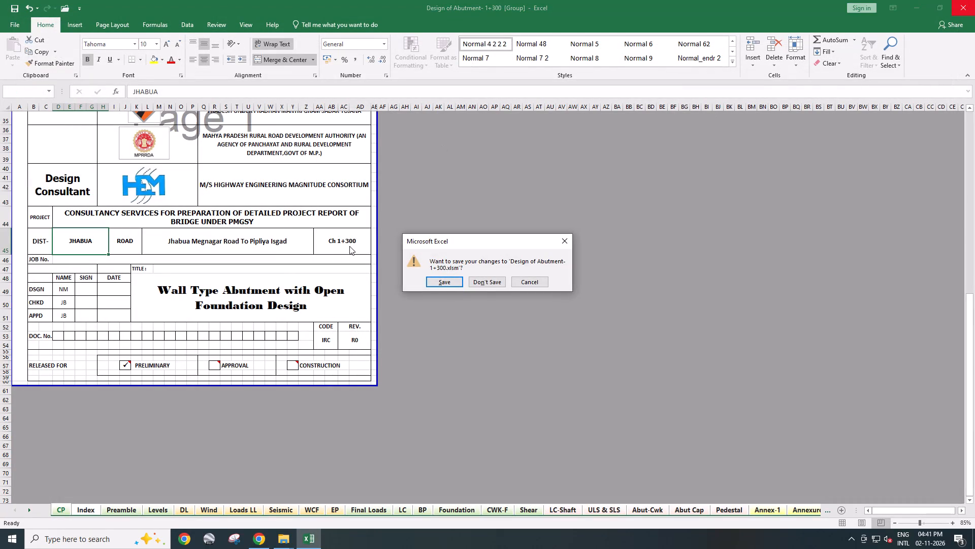
left_click(489, 285)
Open the Design of Abutment- 1+300 PDF from the Abt folder in Adobe Acrobat 9.0.
right_click(187, 112)
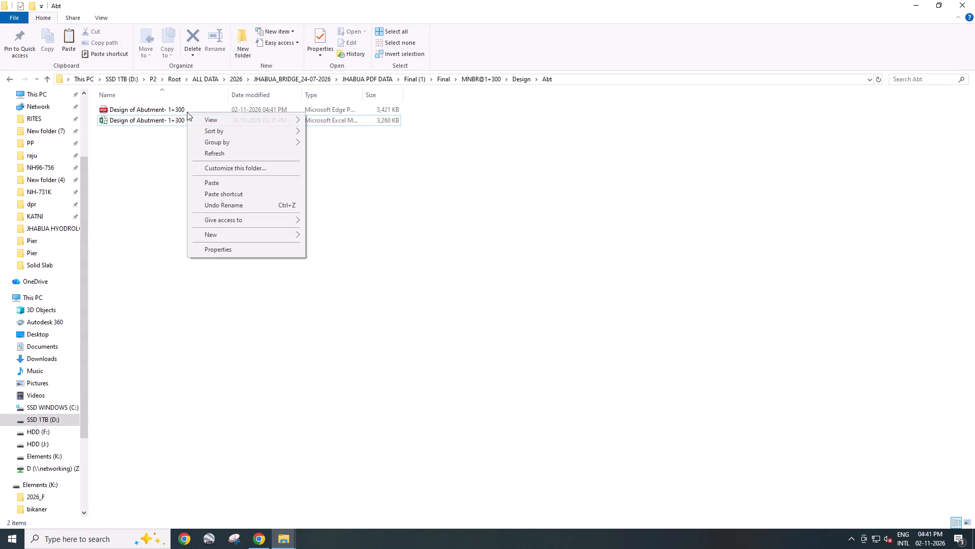
right_click(169, 106)
left_click(207, 168)
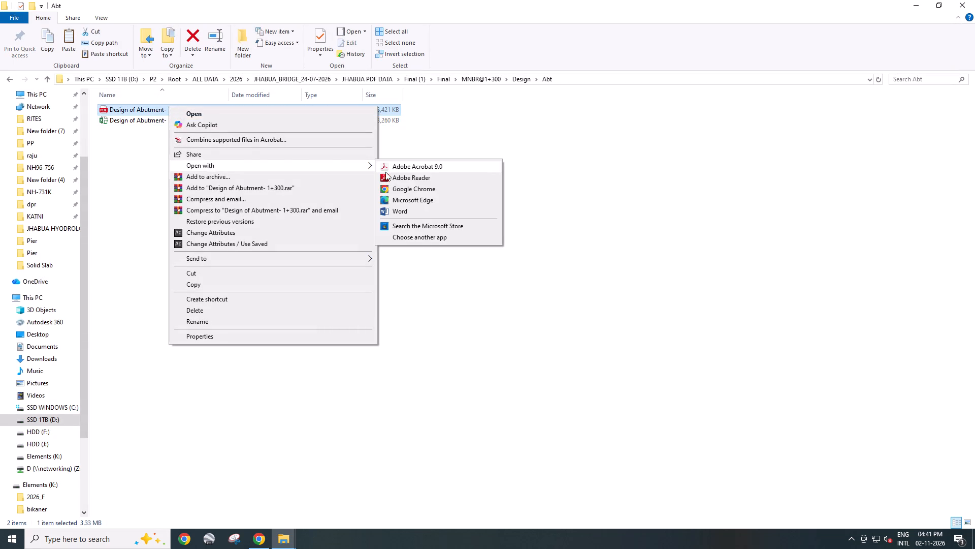
left_click(390, 169)
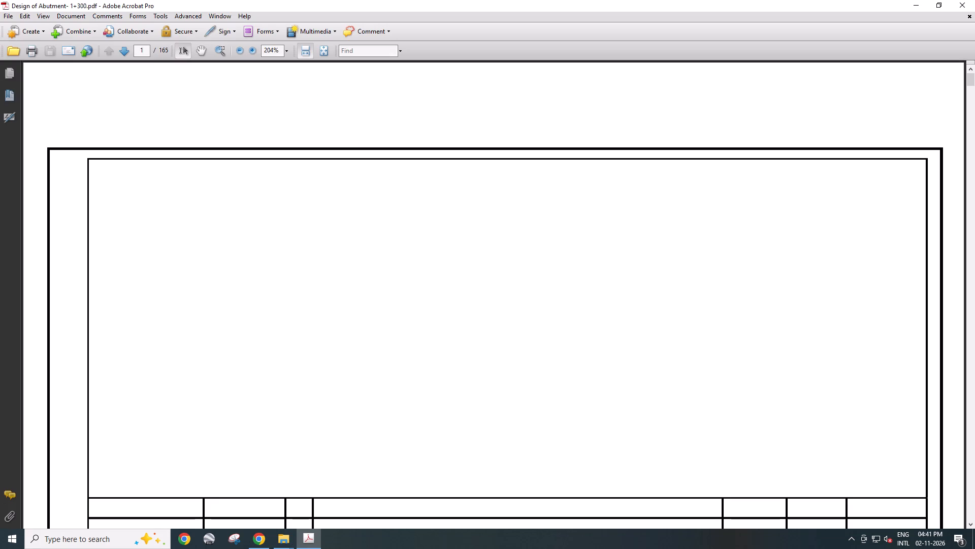
Delete page 165, the Annexure 5 capacity design page, from the abutment PDF.
left_click(146, 49)
type("165")
key("Return")
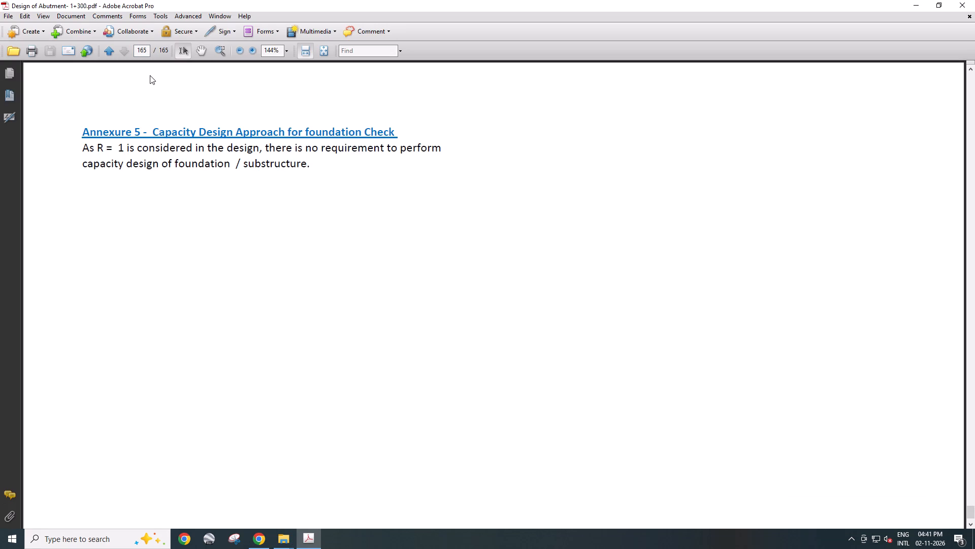
key("ctrl+shift+d")
key("Return")
key("Return")
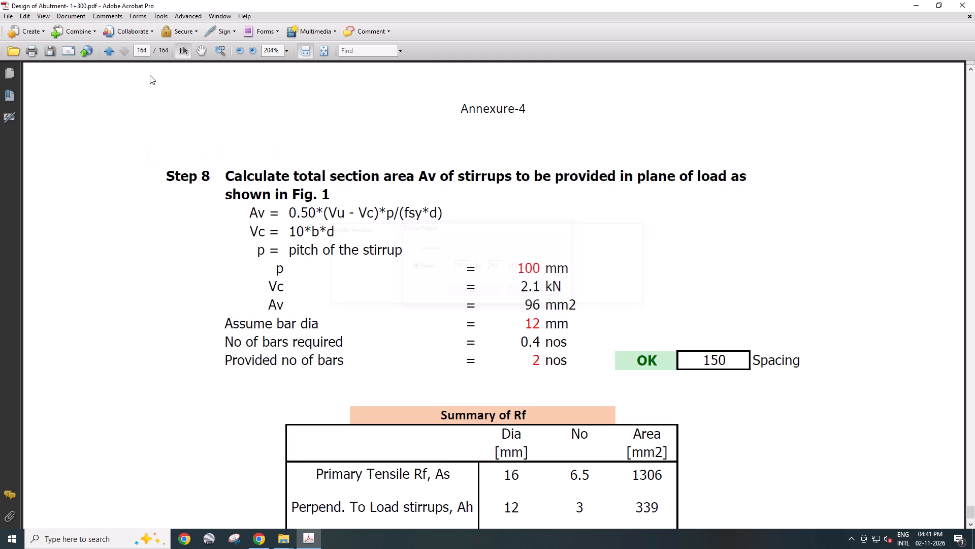
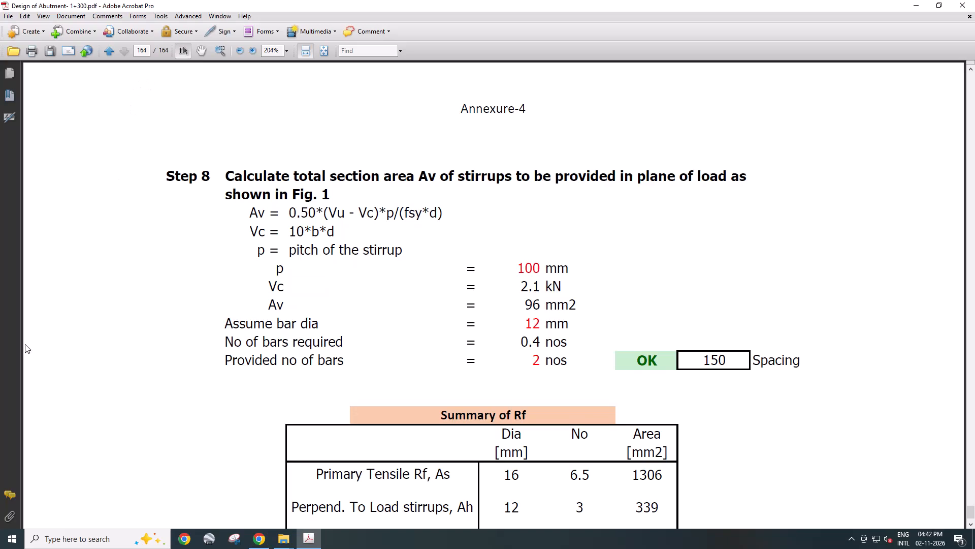
Close the Design of Abutment- 1+300 PDF in Acrobat, saving its changes.
left_click(960, 6)
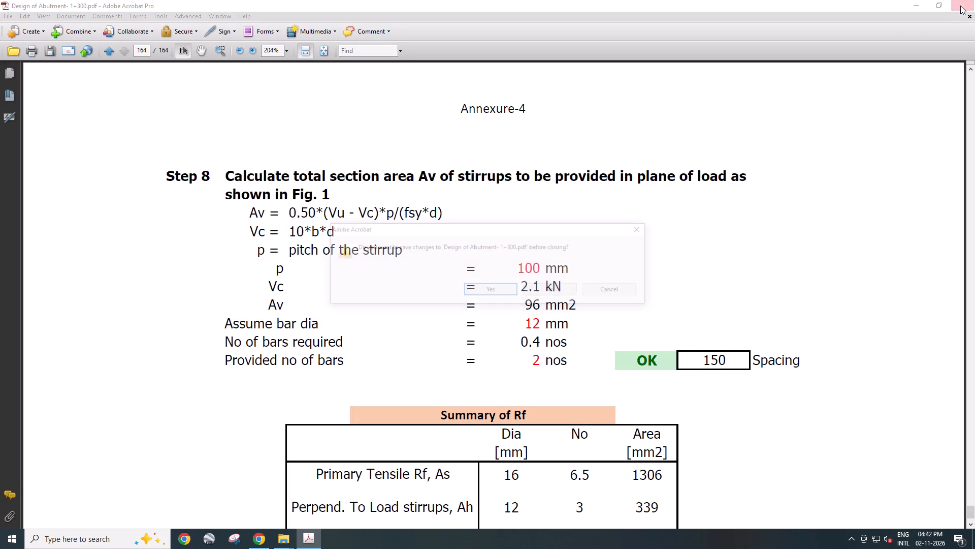
left_click(494, 285)
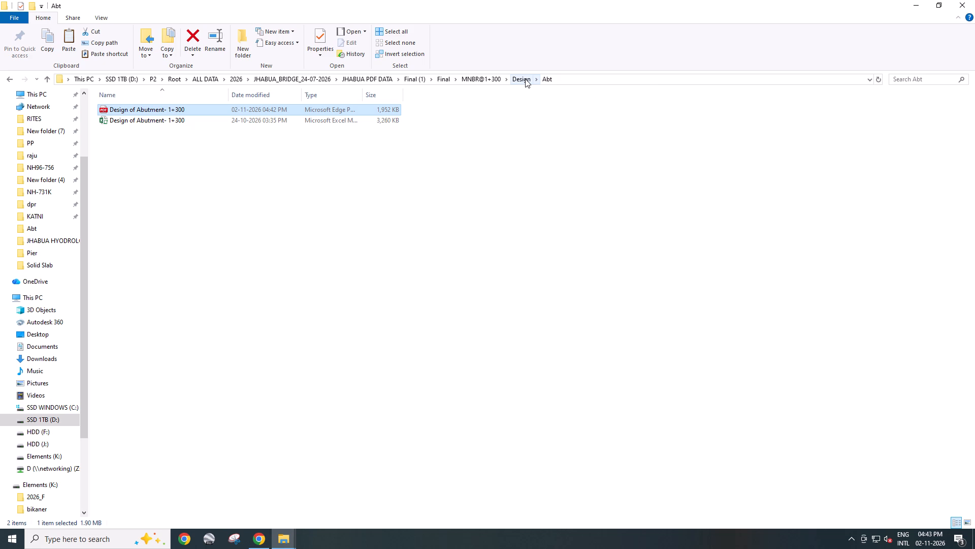
Open the Design Elastomeric Bearing workbook from the MNBR@1+300 Design Bearing folder and enable editing.
left_click(525, 79)
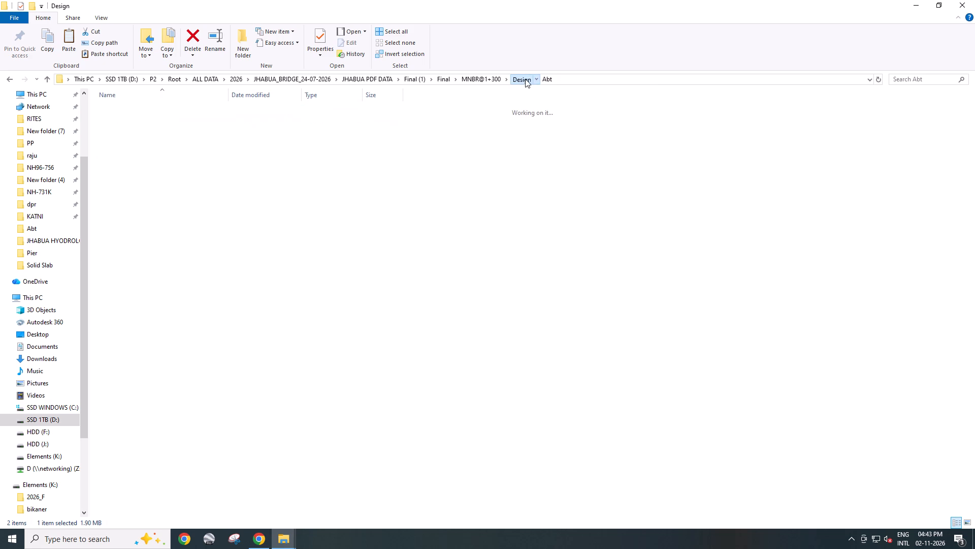
double_click(201, 121)
double_click(194, 109)
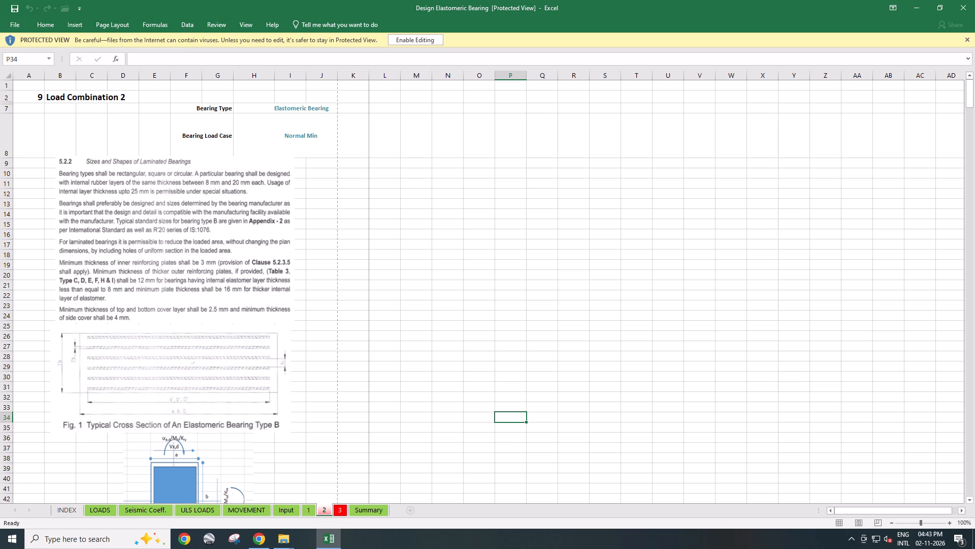
left_click(432, 42)
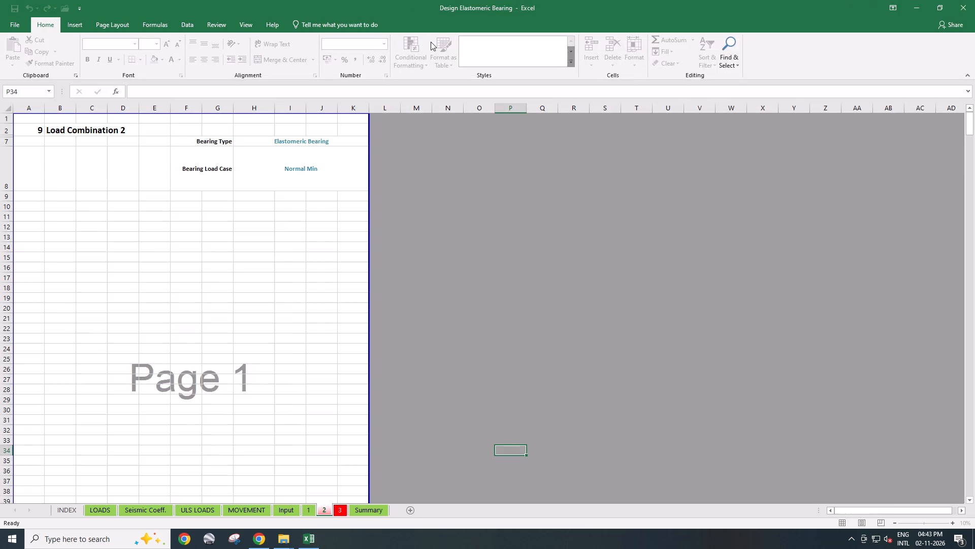
Select all sheets of the bearing workbook and save them as the PDF Design Elastomeric Bearing in the Bearing folder.
right_click(66, 510)
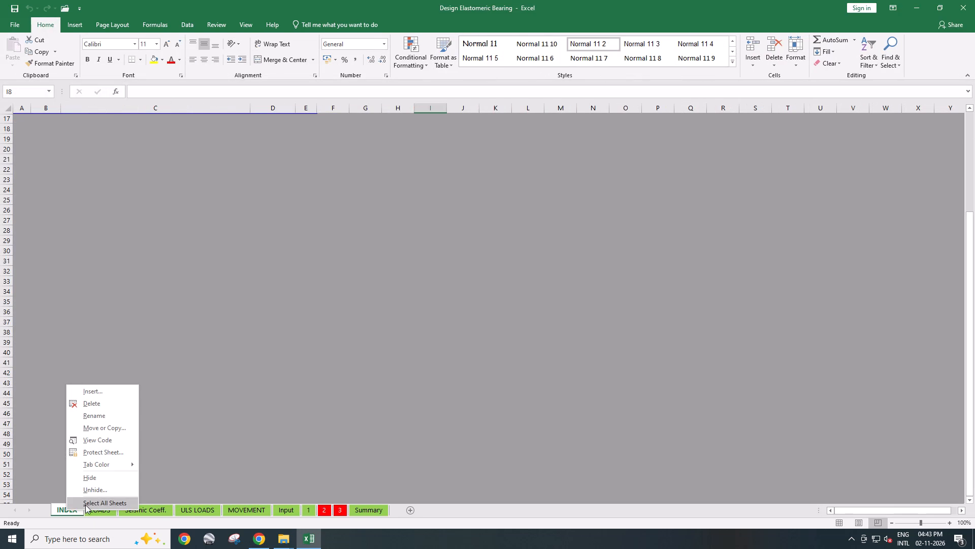
left_click(85, 505)
left_click(9, 25)
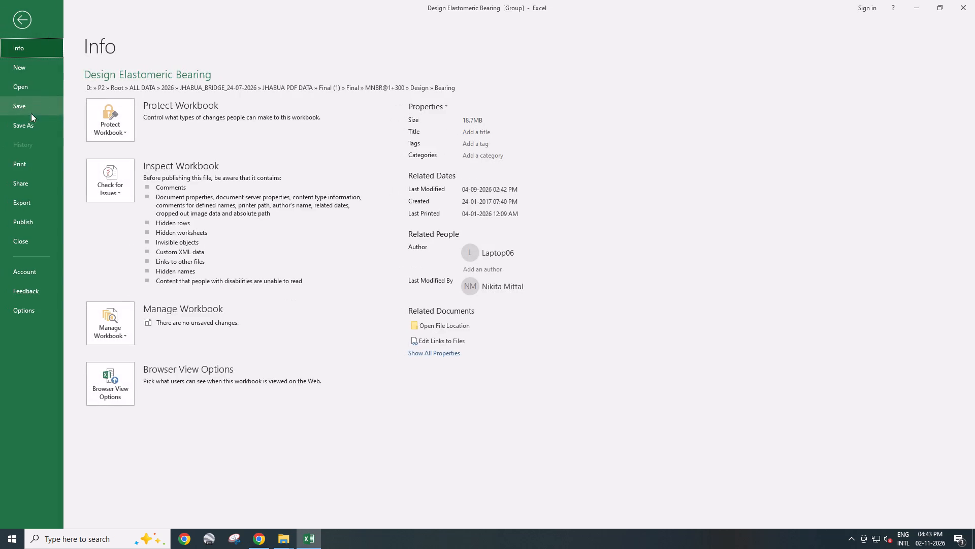
left_click(29, 121)
left_click(110, 185)
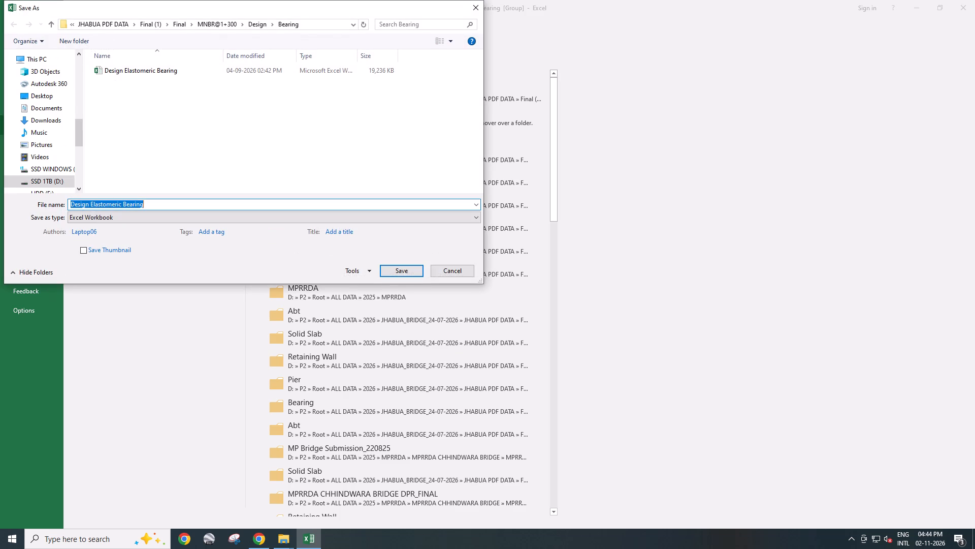
left_click(93, 215)
left_click(91, 417)
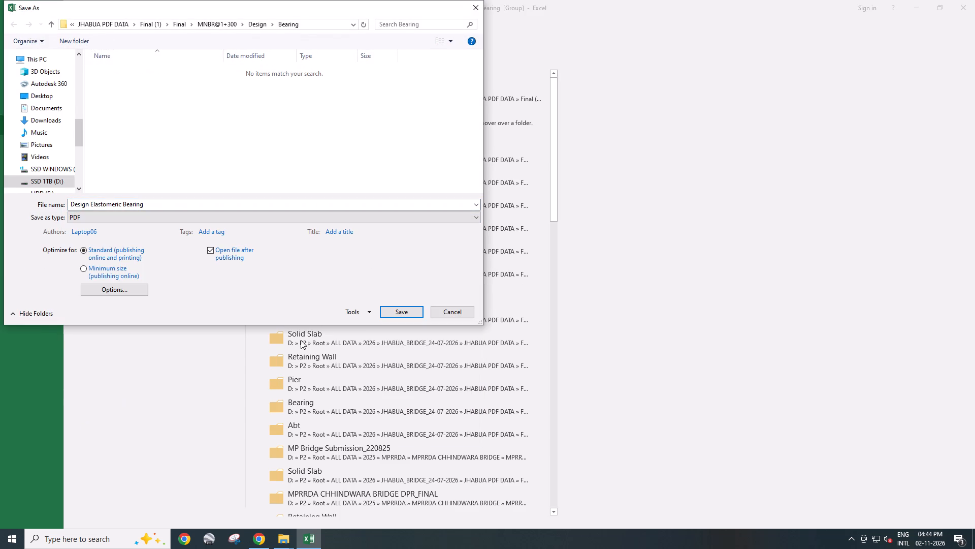
left_click(393, 317)
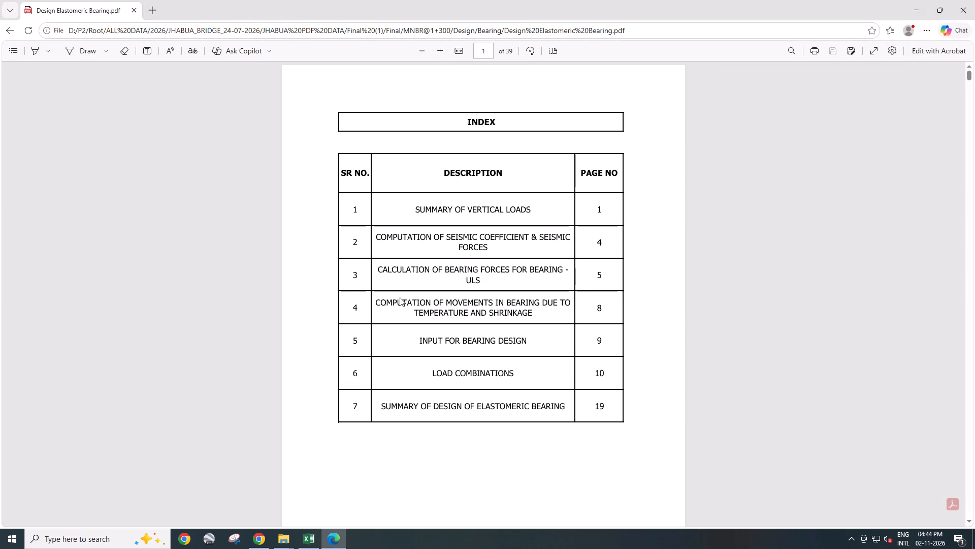
Close the exported bearing PDF and the Design Elastomeric Bearing workbook.
left_click(954, 18)
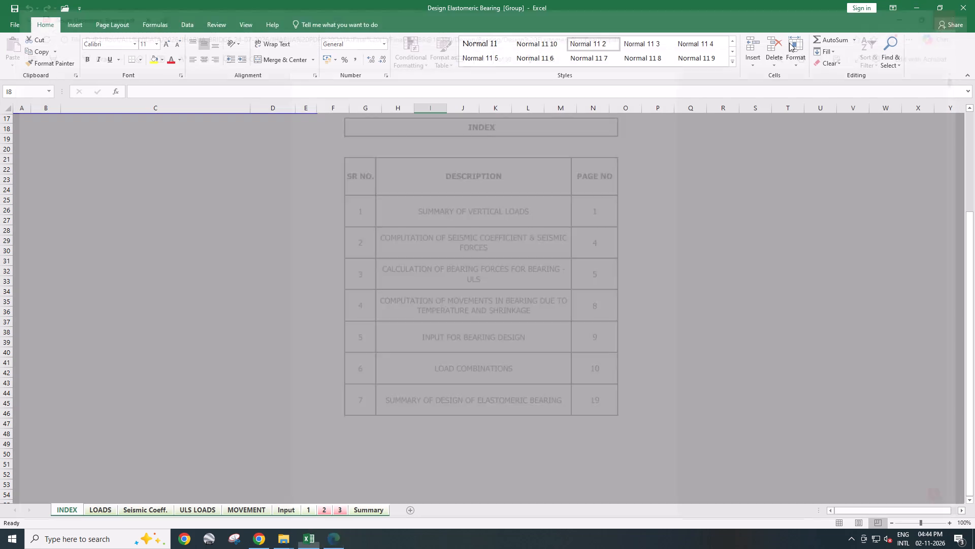
left_click(974, 0)
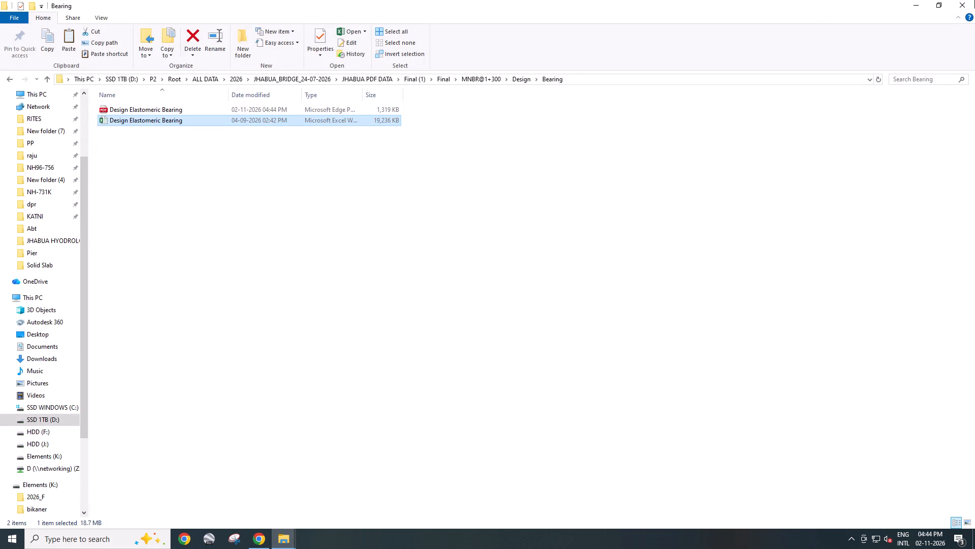
Open the Design of Pier@1+300 workbook from the Pier folder under MNBR@1+300 Design.
left_click(523, 83)
double_click(163, 134)
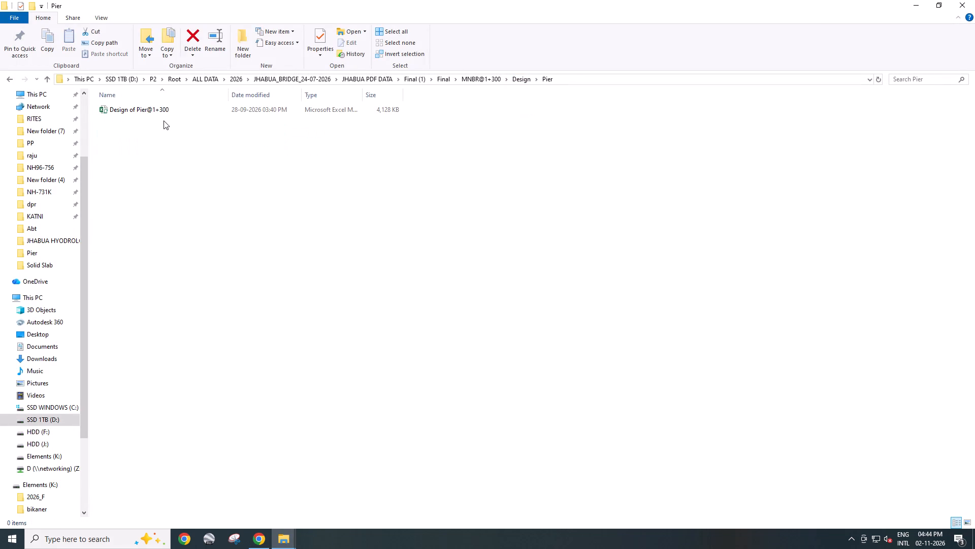
double_click(170, 110)
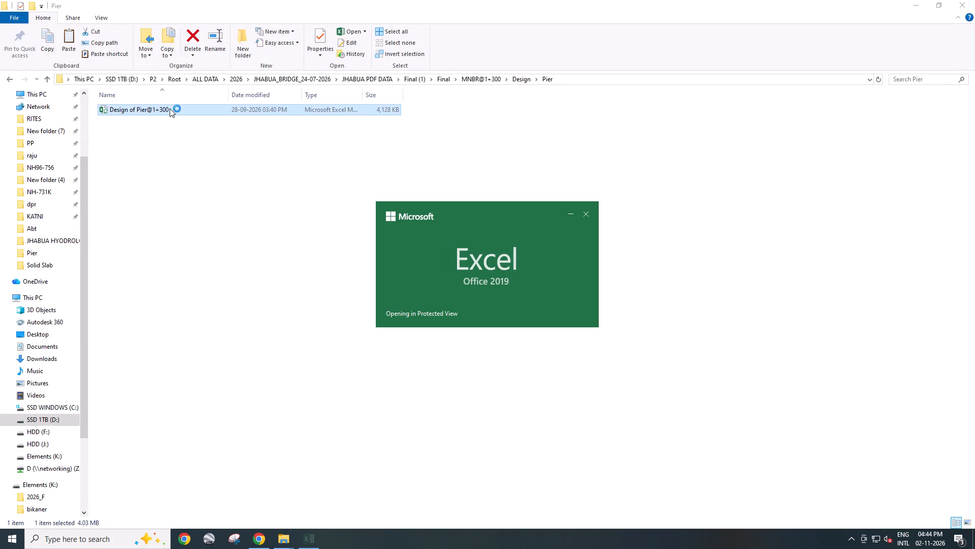
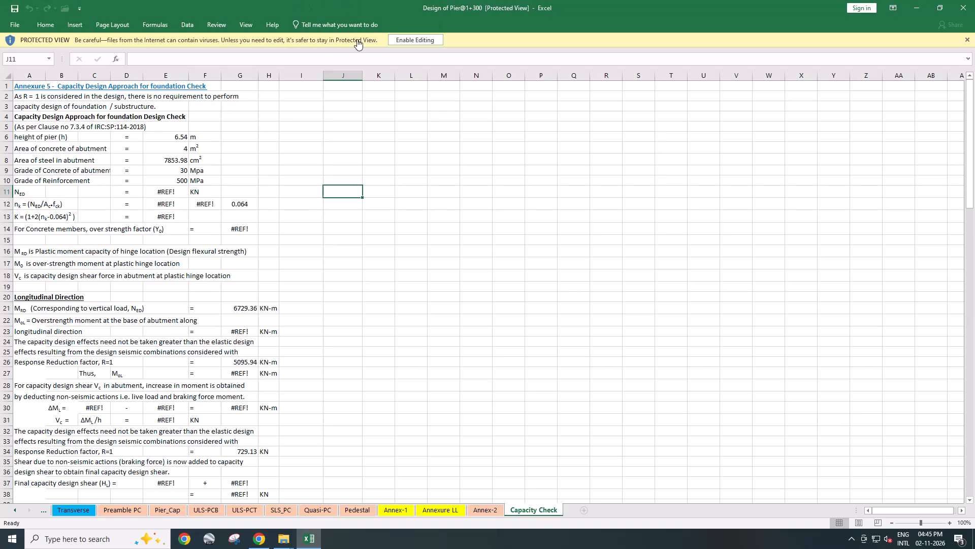
Enable editing for the Design of Pier@1+300 workbook.
left_click(426, 40)
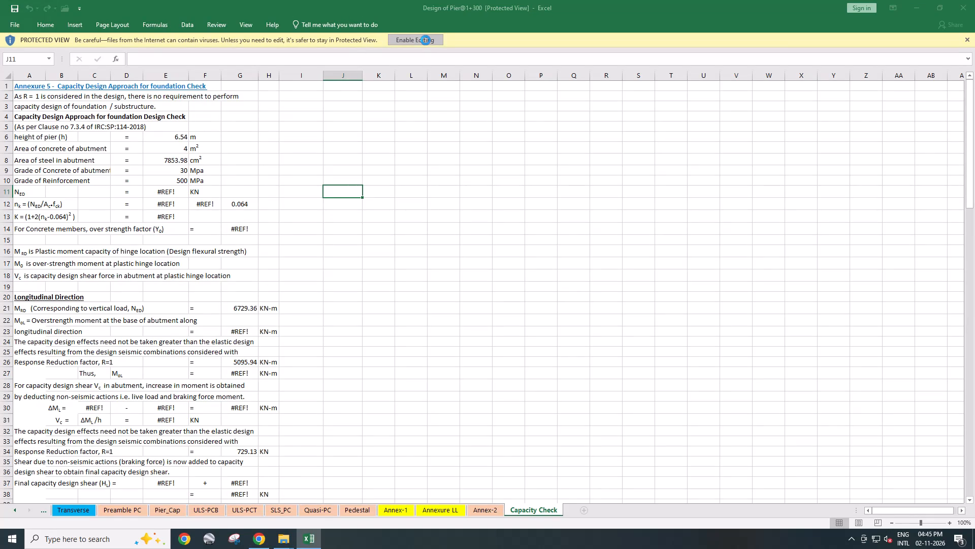
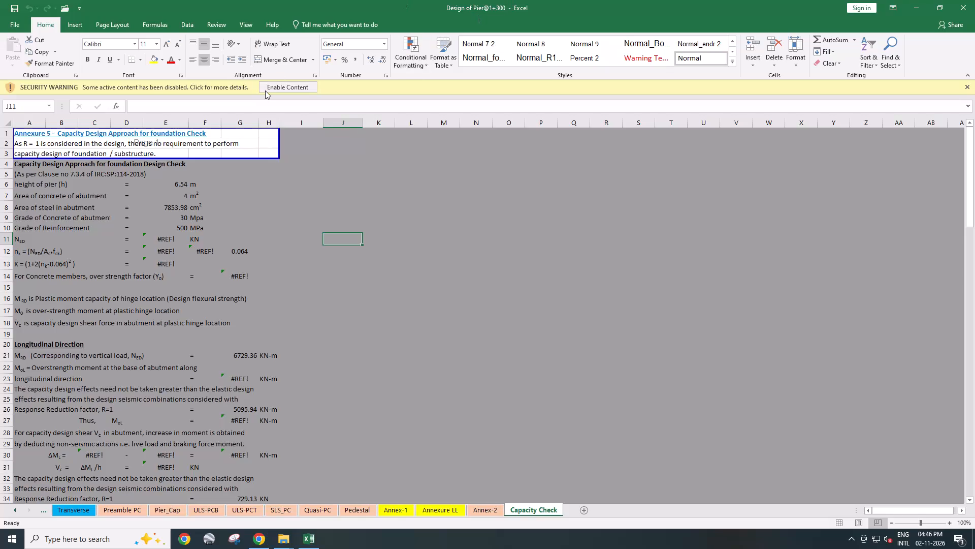
Enable the disabled active content in the Design of Pier@1+300 workbook and dismiss the link update notice.
left_click(268, 90)
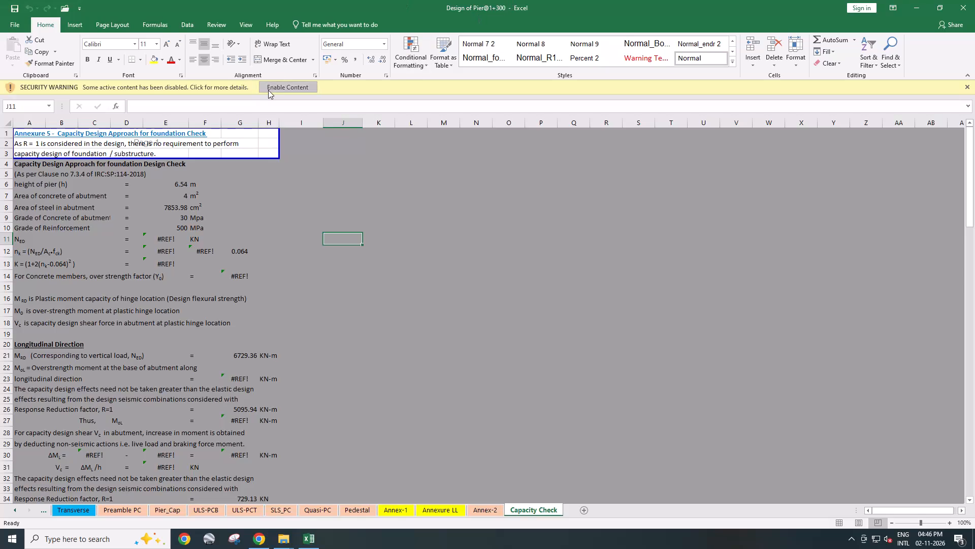
triple_click(16, 508)
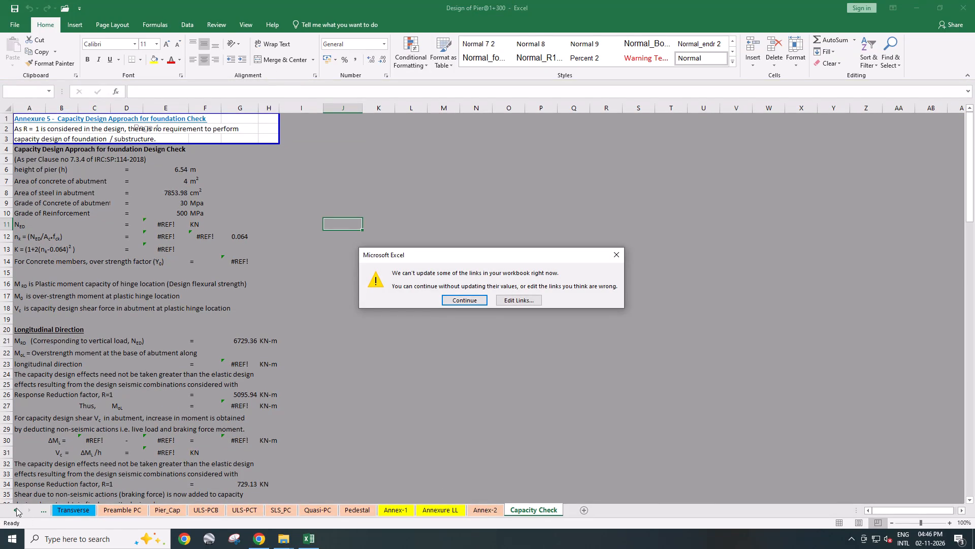
left_click(617, 257)
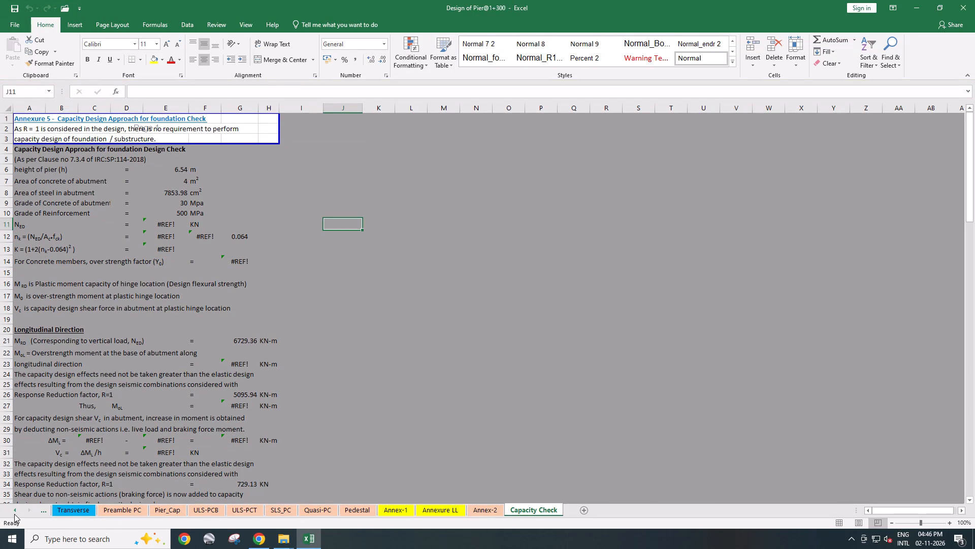
Select all sheets of the pier workbook as a group, starting from the CP cover sheet.
triple_click(14, 514)
triple_click(14, 514)
triple_click(14, 514)
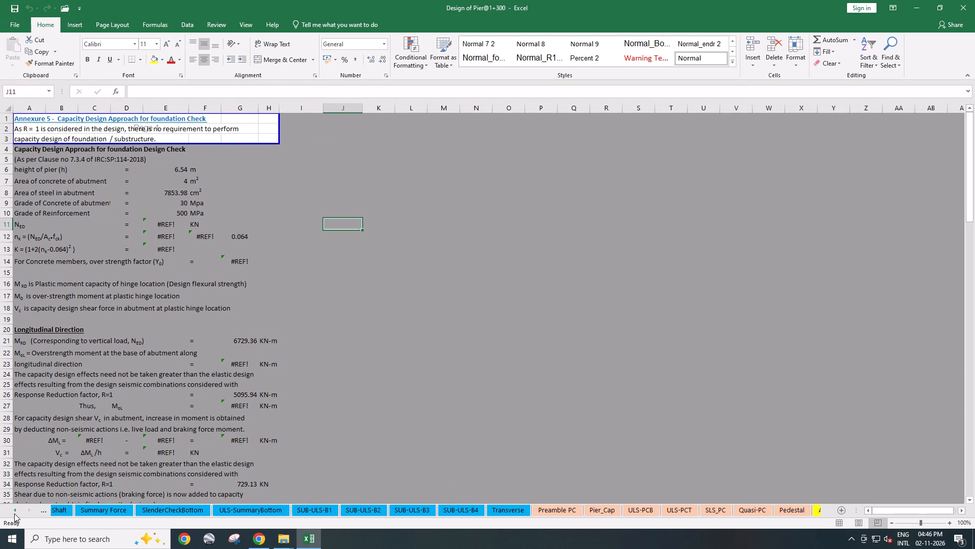
triple_click(14, 513)
double_click(14, 513)
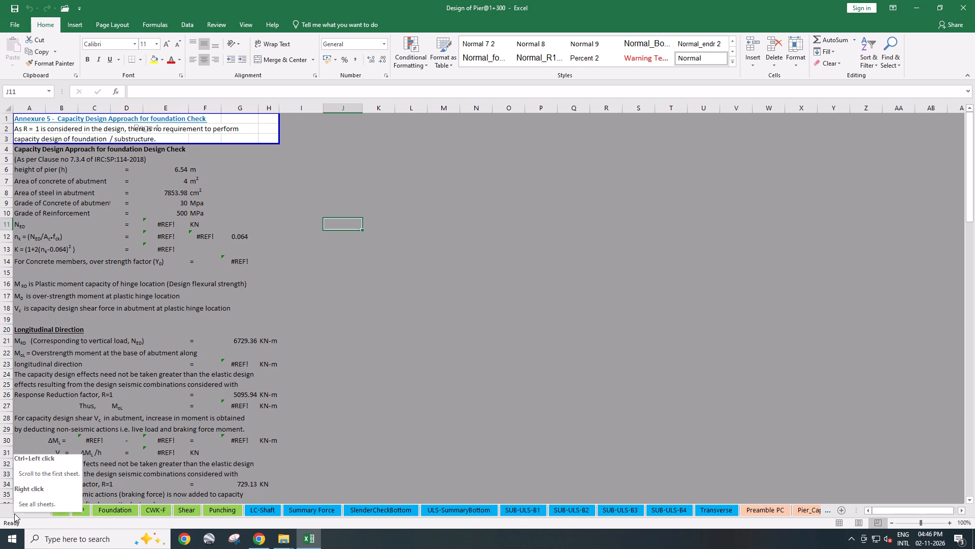
triple_click(14, 513)
triple_click(14, 513)
triple_click(14, 513)
triple_click(14, 513)
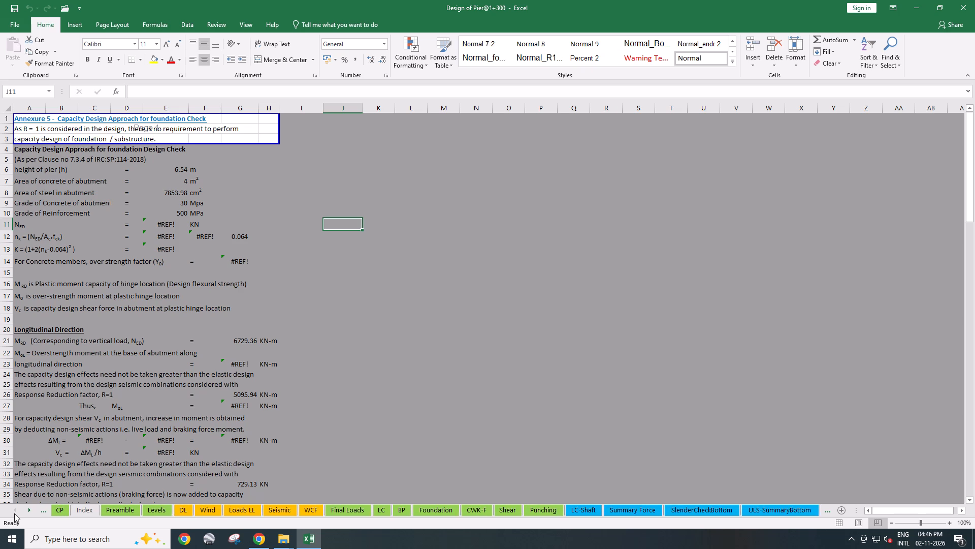
left_click(14, 513)
right_click(61, 514)
left_click(74, 509)
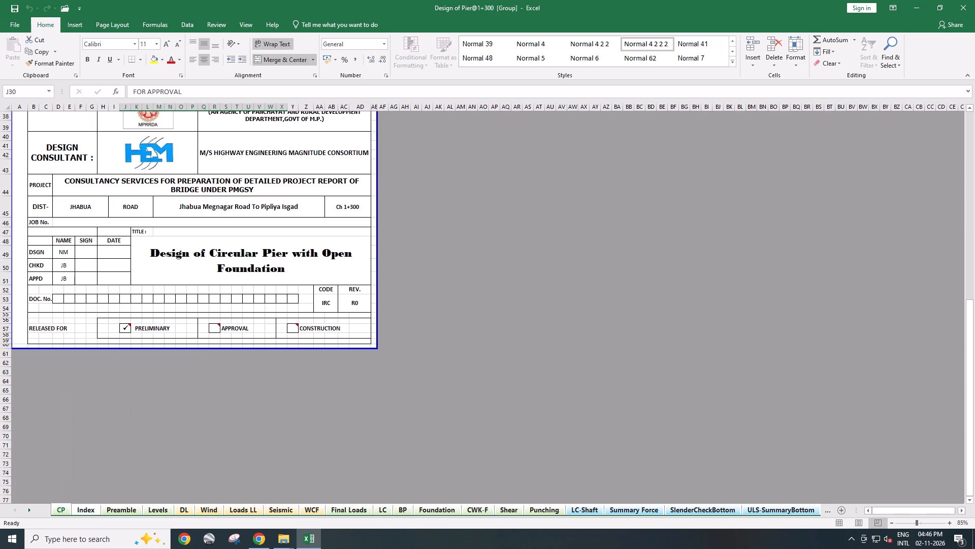
Save the grouped sheets as a PDF named Design of Pier@1+300 in the MNBR@1+300 Design Pier folder.
left_click(9, 22)
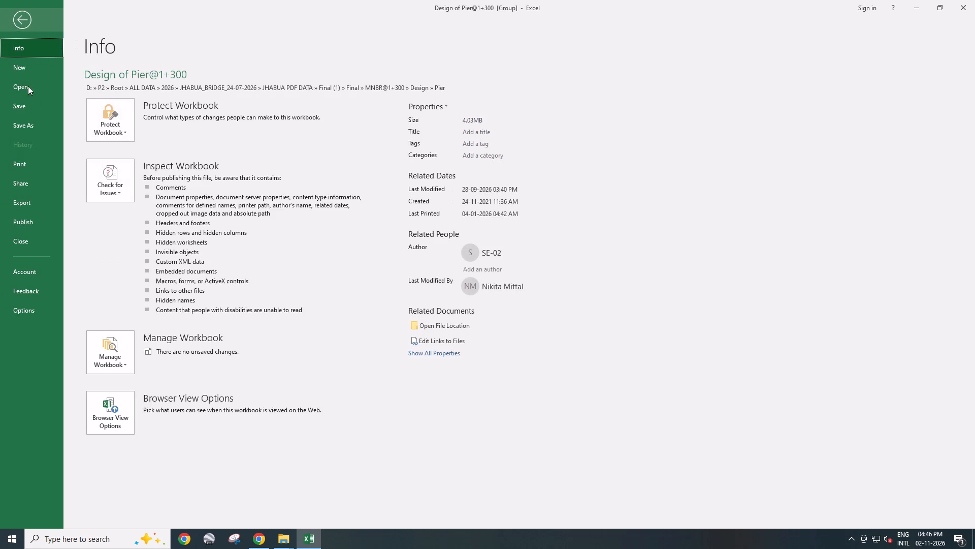
left_click(34, 128)
left_click(112, 184)
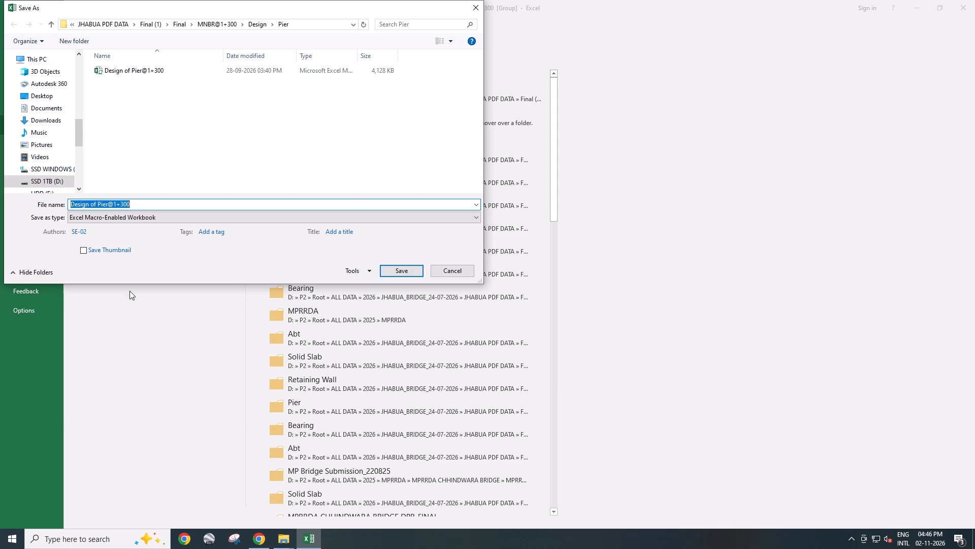
left_click(124, 215)
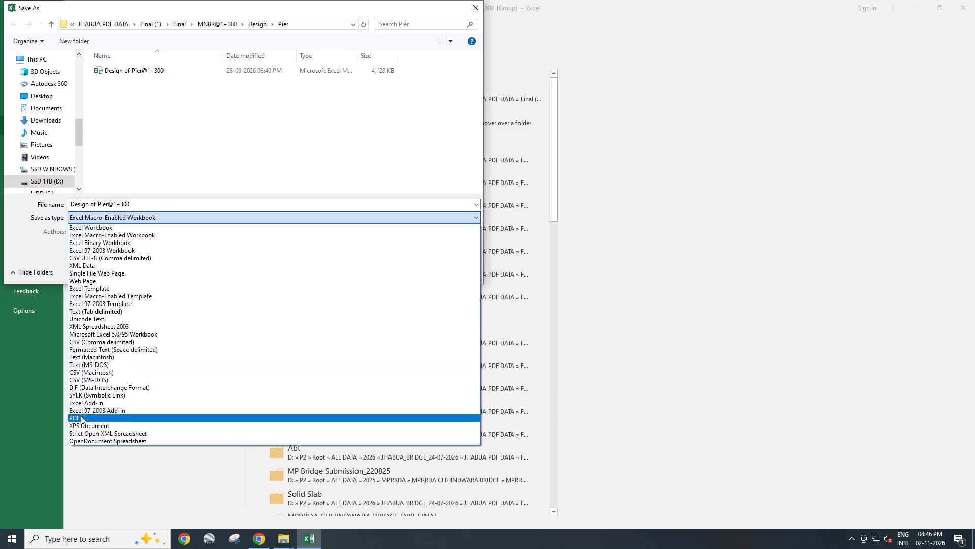
left_click(81, 416)
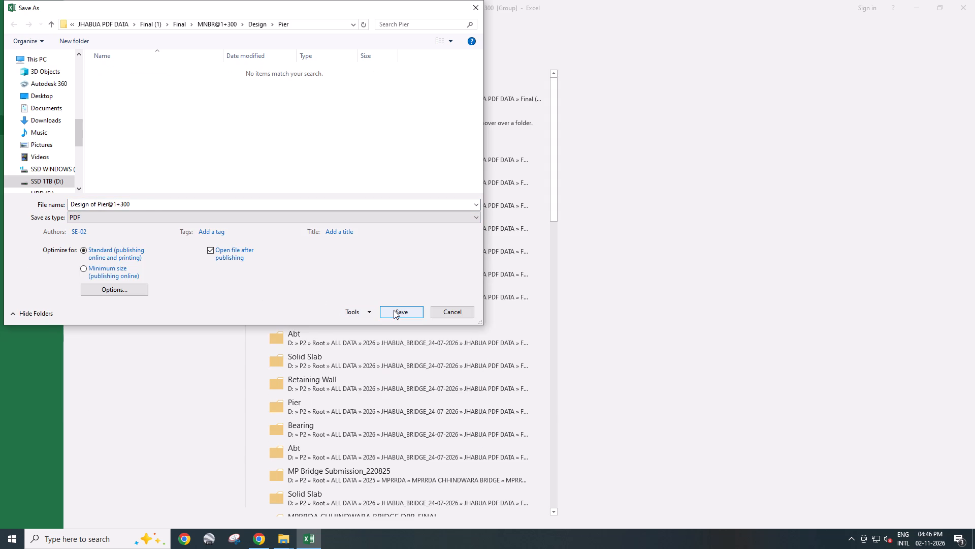
left_click(394, 310)
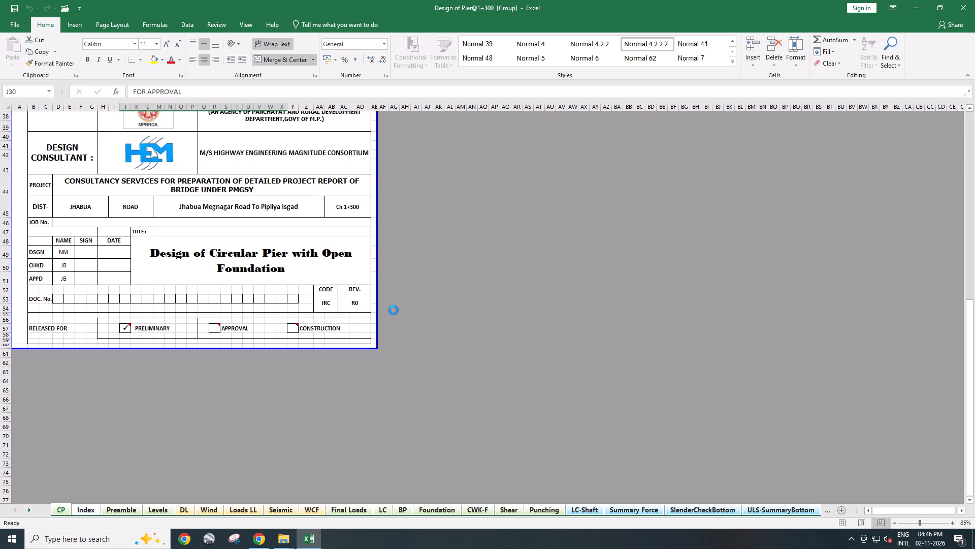
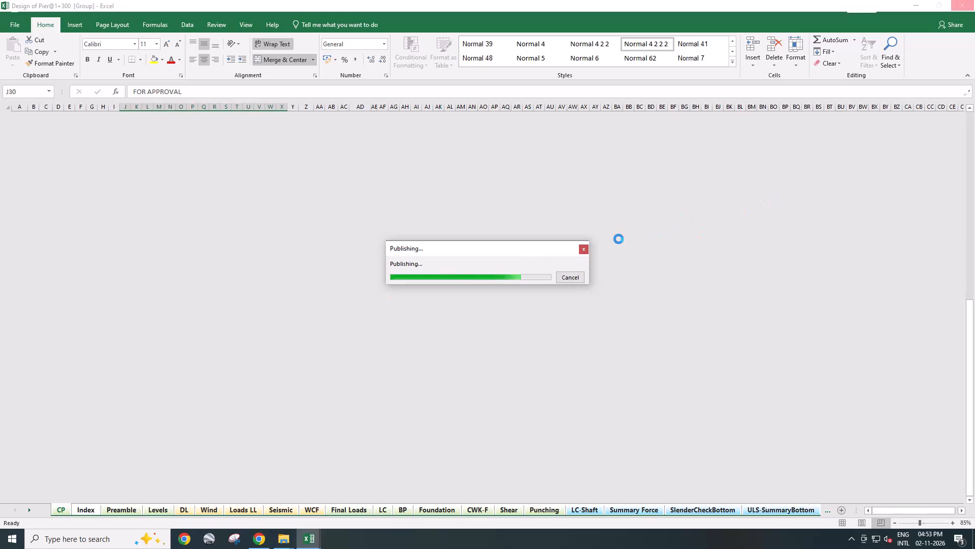
Dismiss the publishing progress window of the pier workbook's PDF export.
left_click(586, 249)
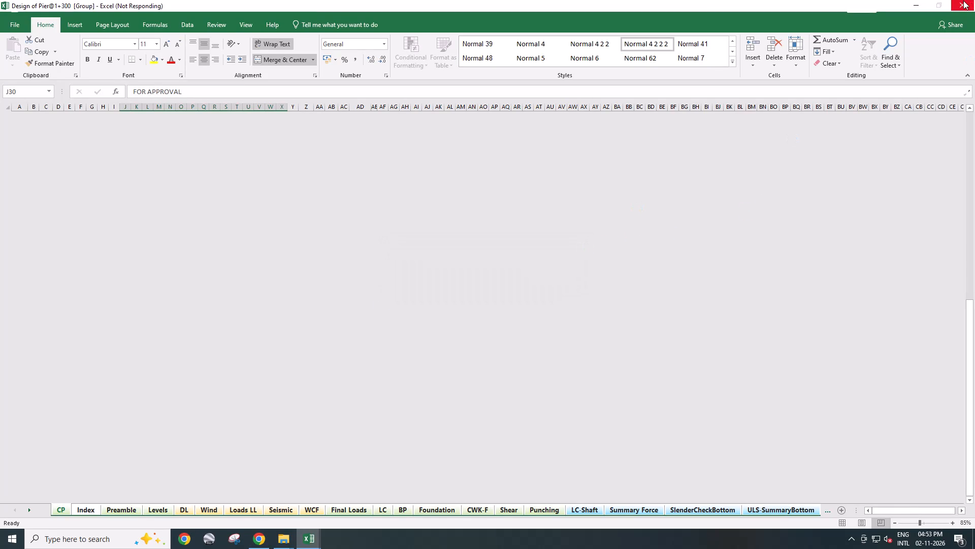
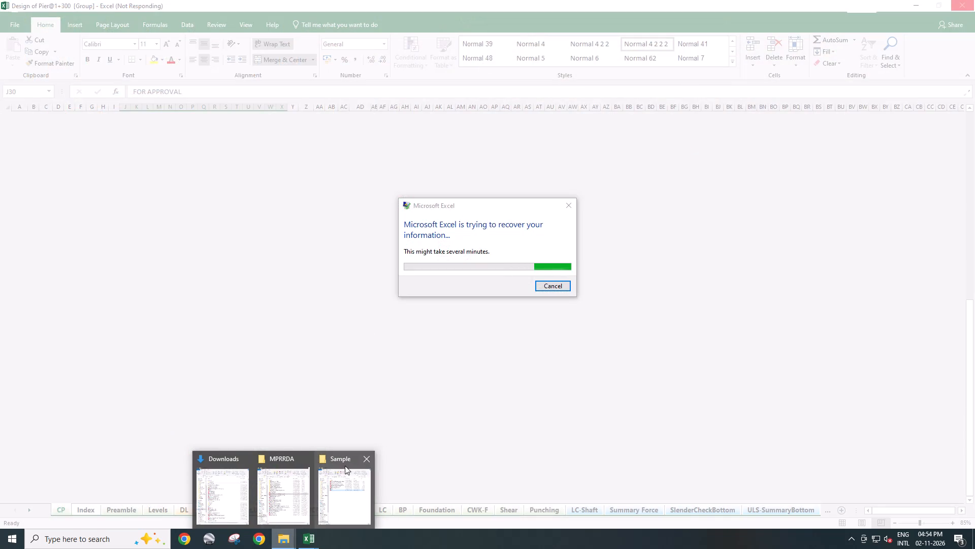
Close the three open File Explorer windows: Sample, MPRRDA and Downloads.
left_click(362, 460)
left_click(335, 462)
left_click(304, 460)
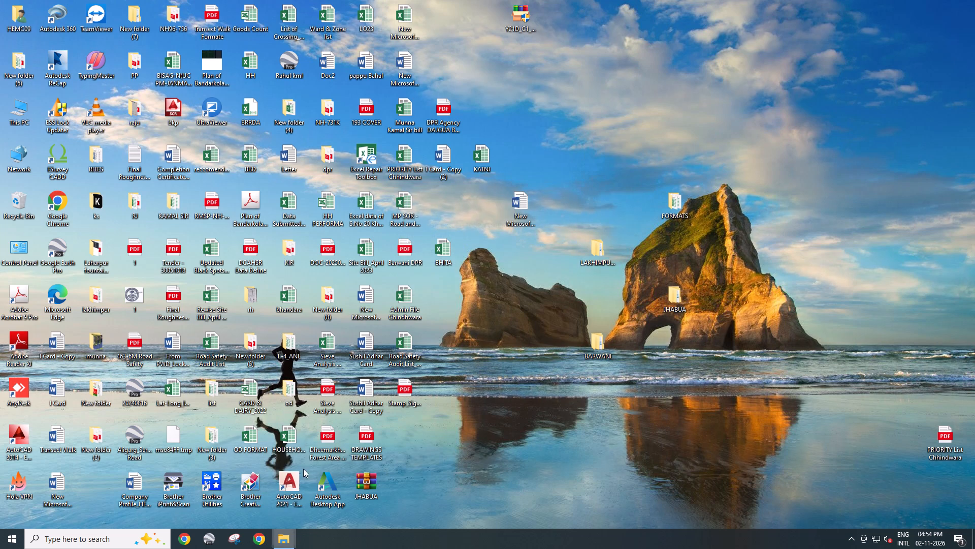
Refresh the desktop.
right_click(535, 374)
left_click(553, 405)
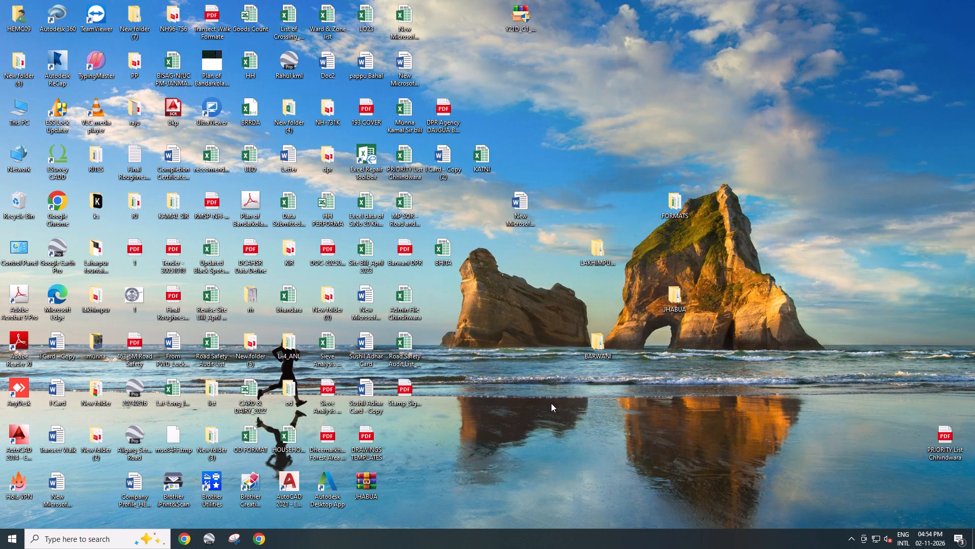
Bring up the Shut Down Windows dialog from the desktop.
key("alt+F4")
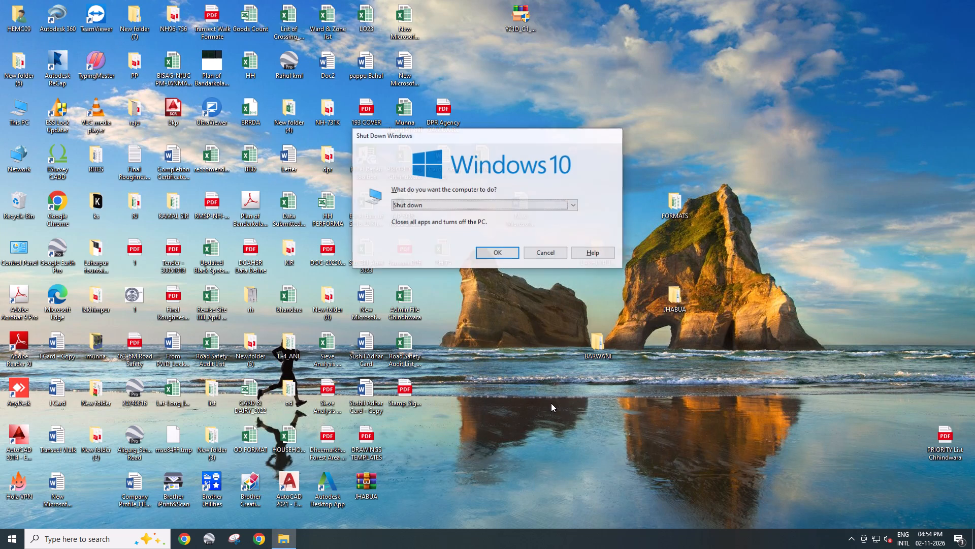